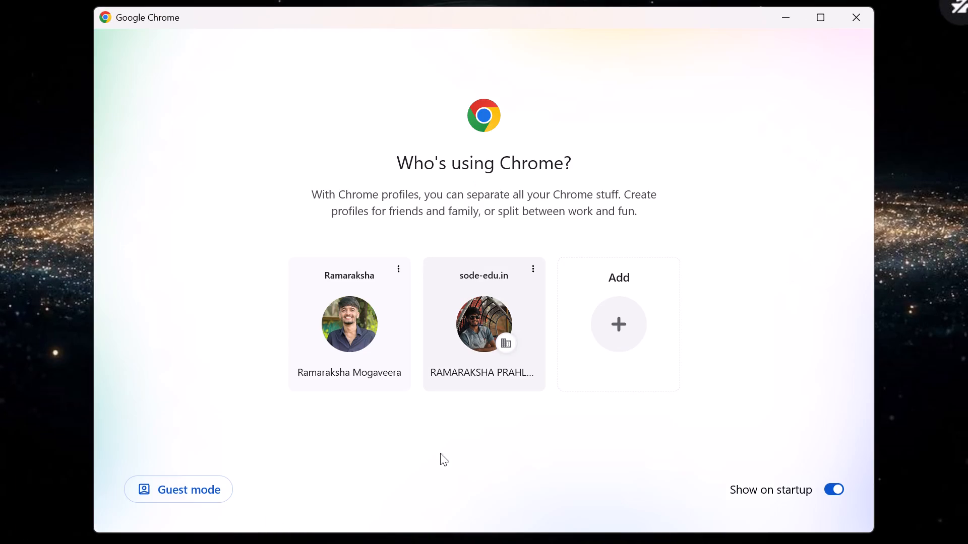
Open the sode-edu.in browser profile and go to the recent presentations in Google Slides.
left_click(478, 369)
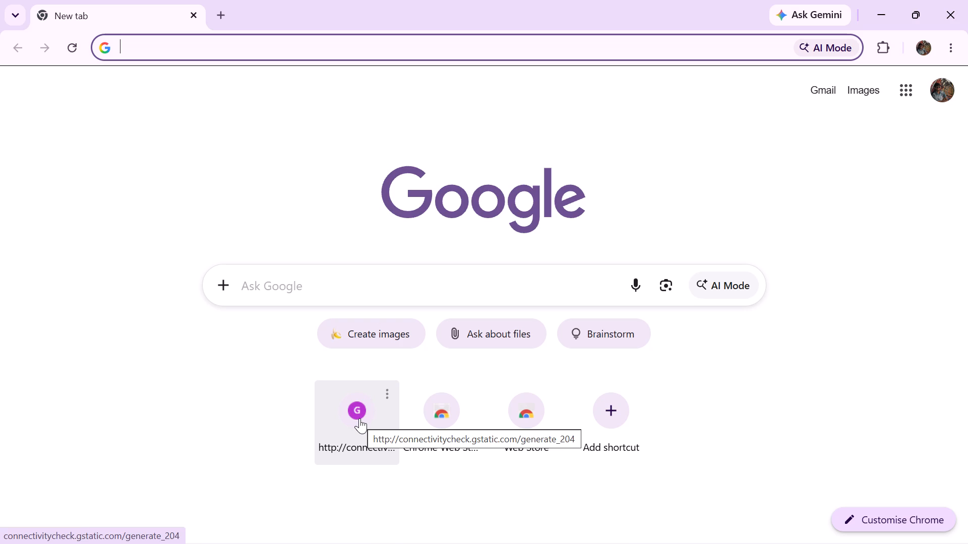
left_click(908, 93)
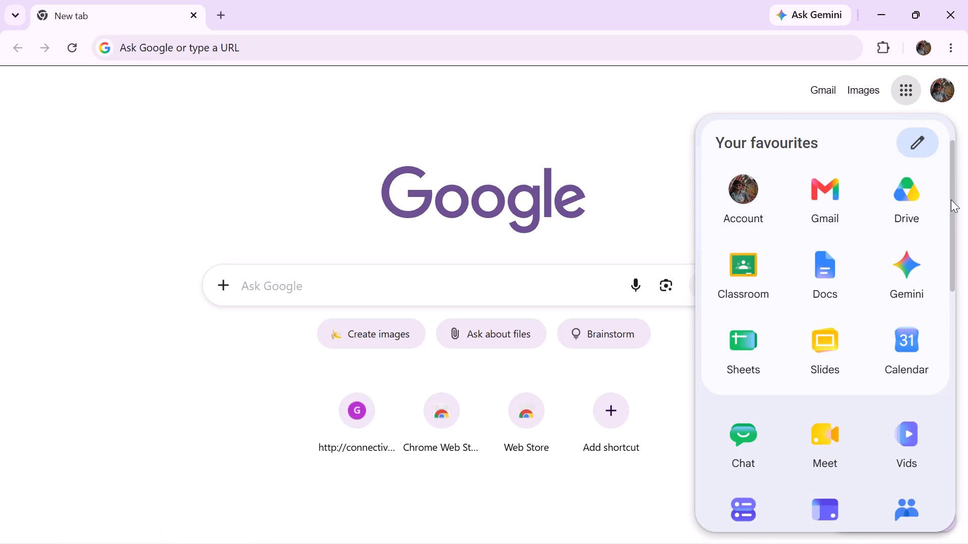
left_click_drag(951, 199, 967, 261)
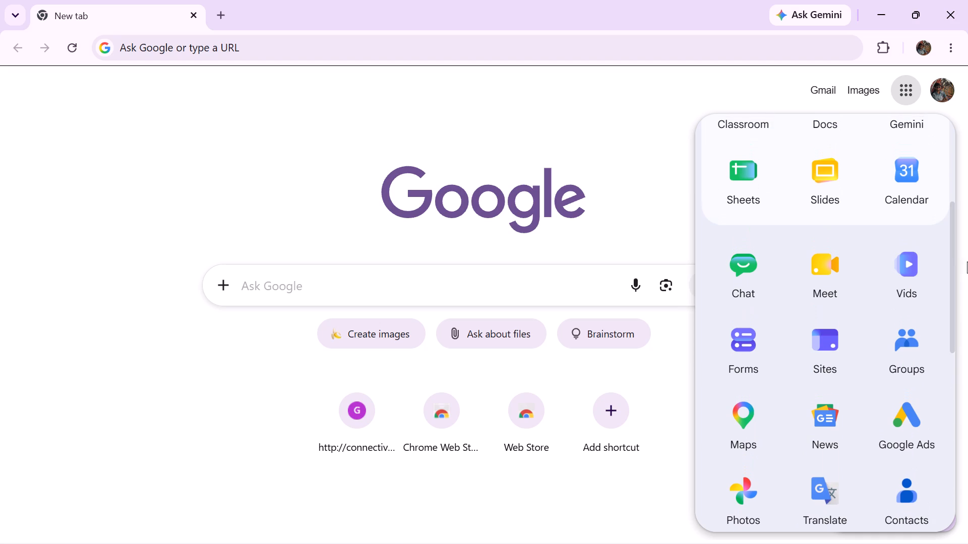
left_click(818, 170)
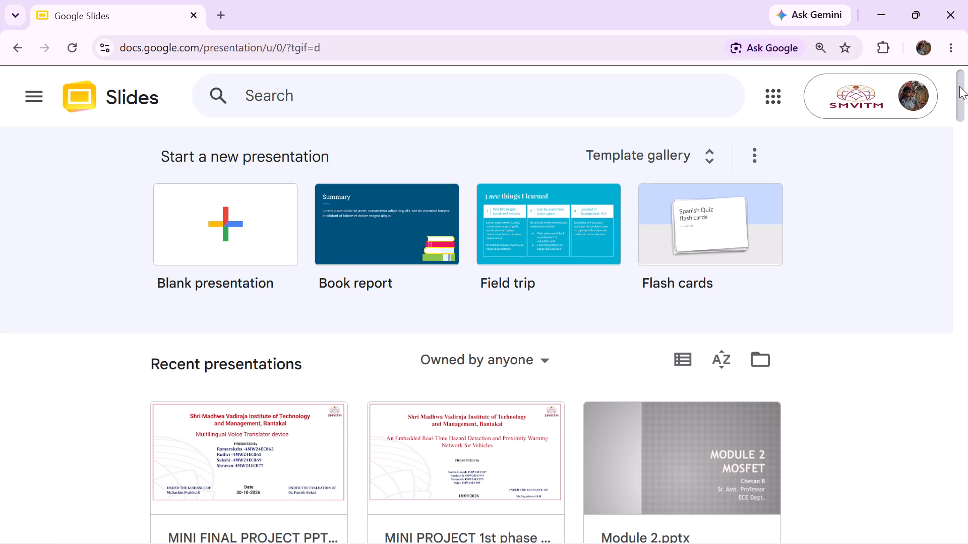
left_click_drag(959, 86, 964, 111)
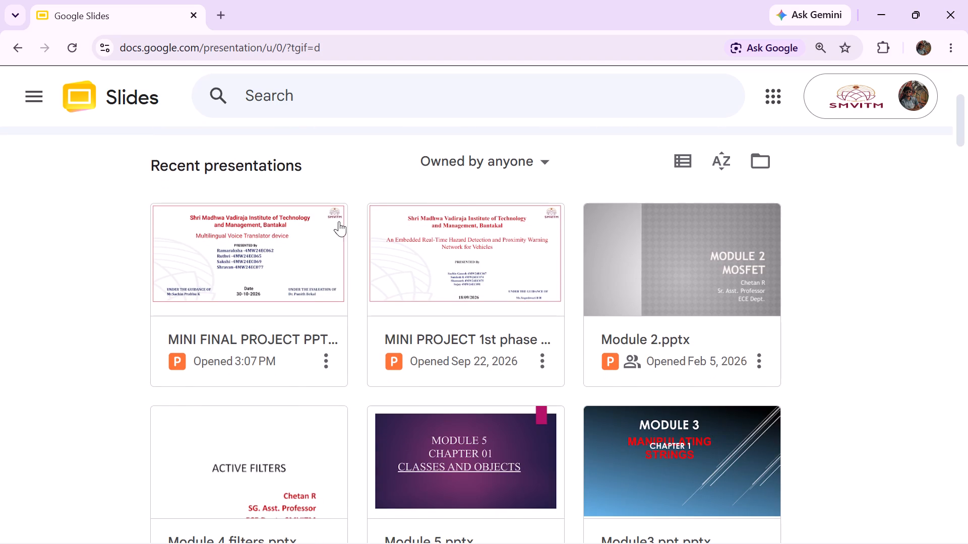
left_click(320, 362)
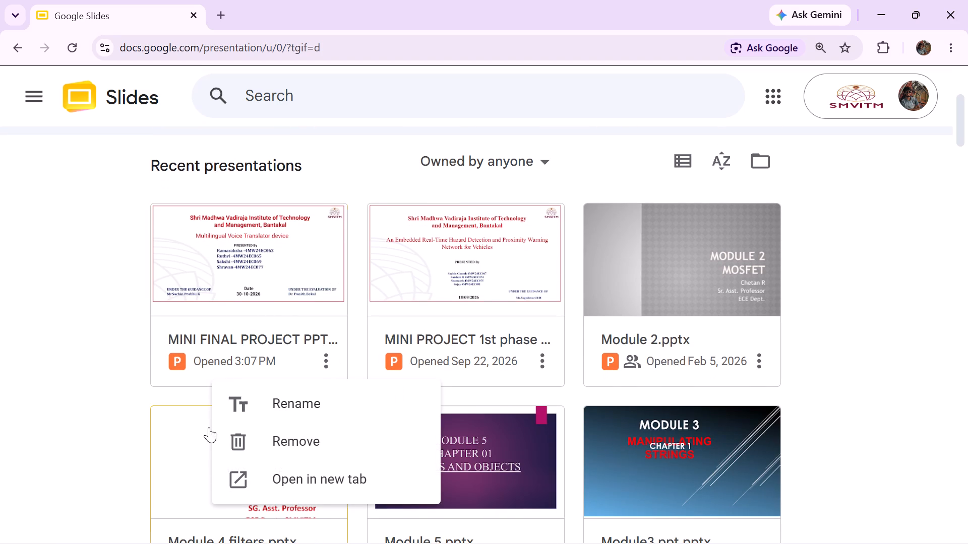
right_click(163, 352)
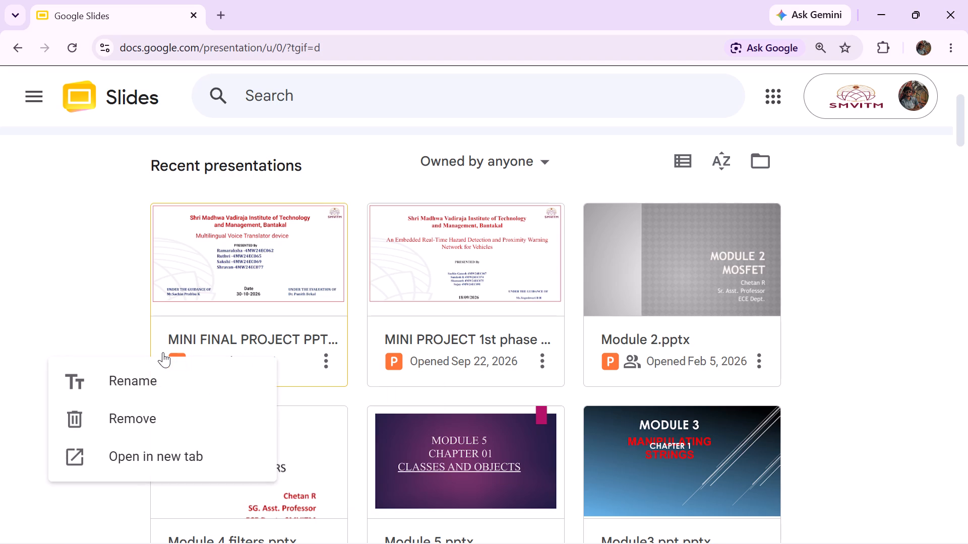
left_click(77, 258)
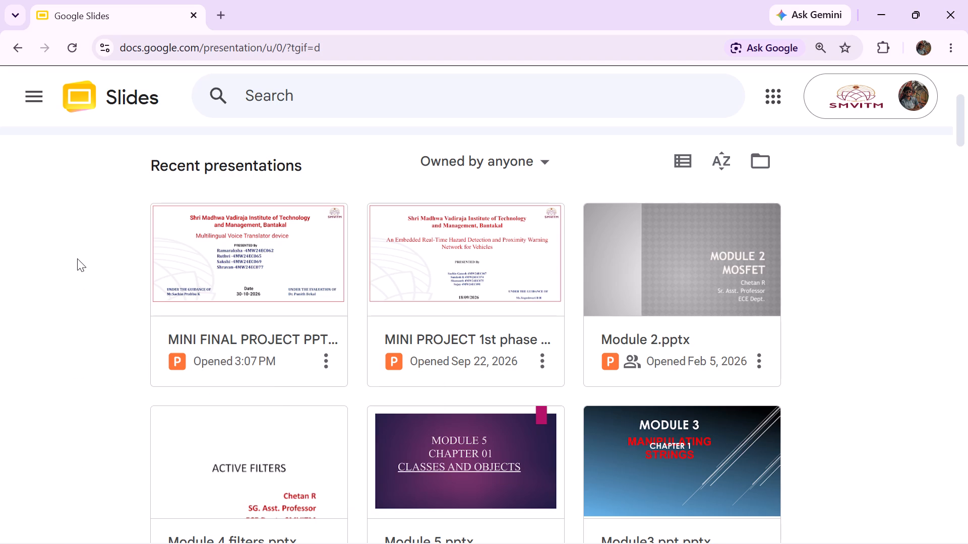
Open the MINI FINAL PROJECT PPT1 presentation and dismiss the video suggestion.
left_click(242, 255)
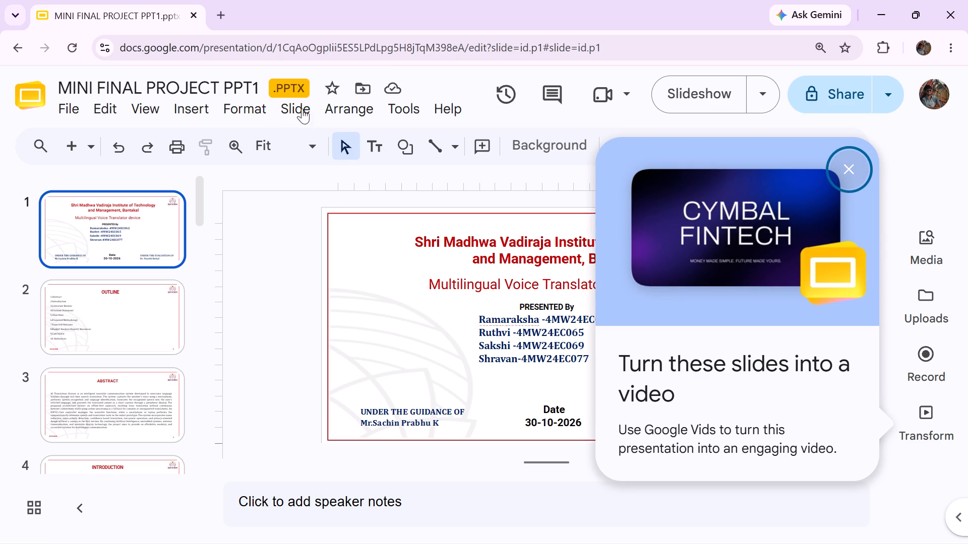
left_click(846, 177)
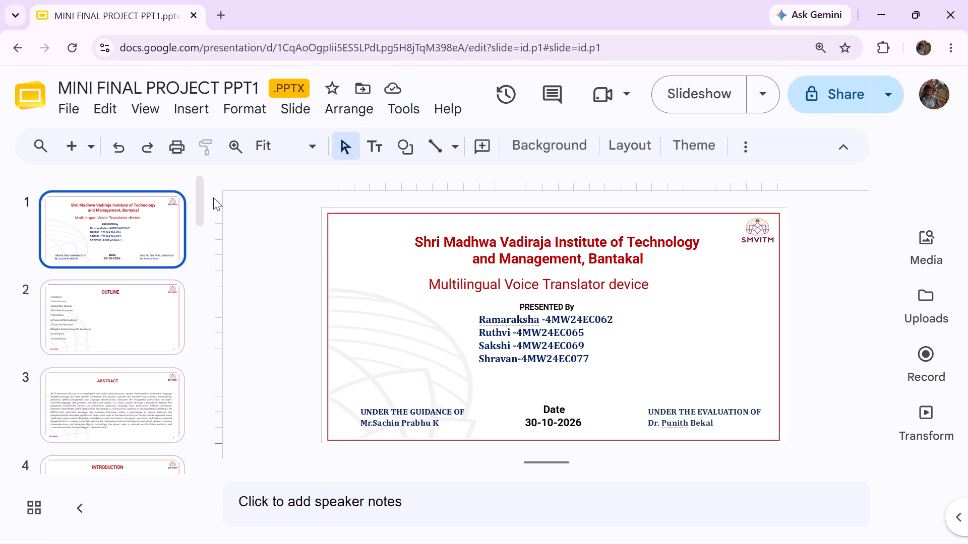
Change the footer date on slide 2, Outline, to 30/10/2026.
left_click_drag(197, 202, 200, 214)
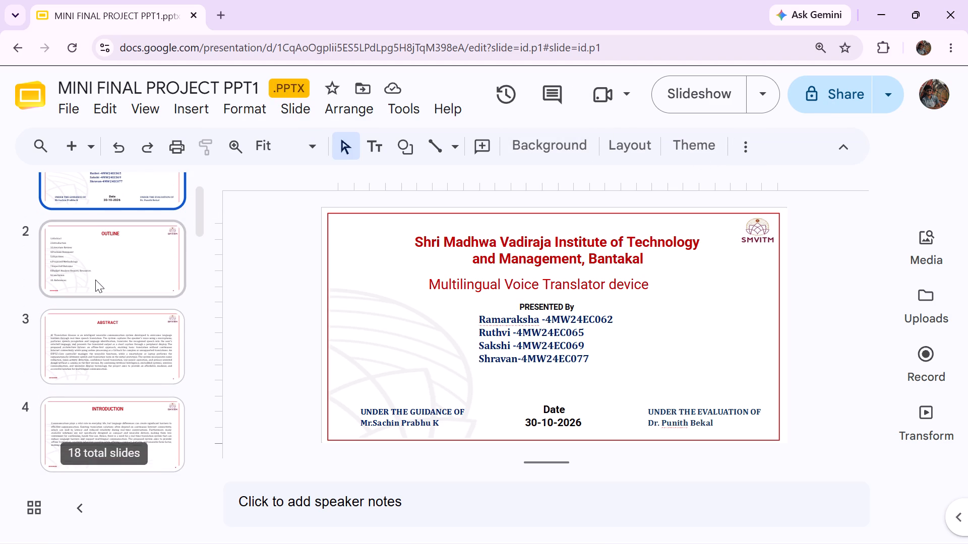
left_click(95, 278)
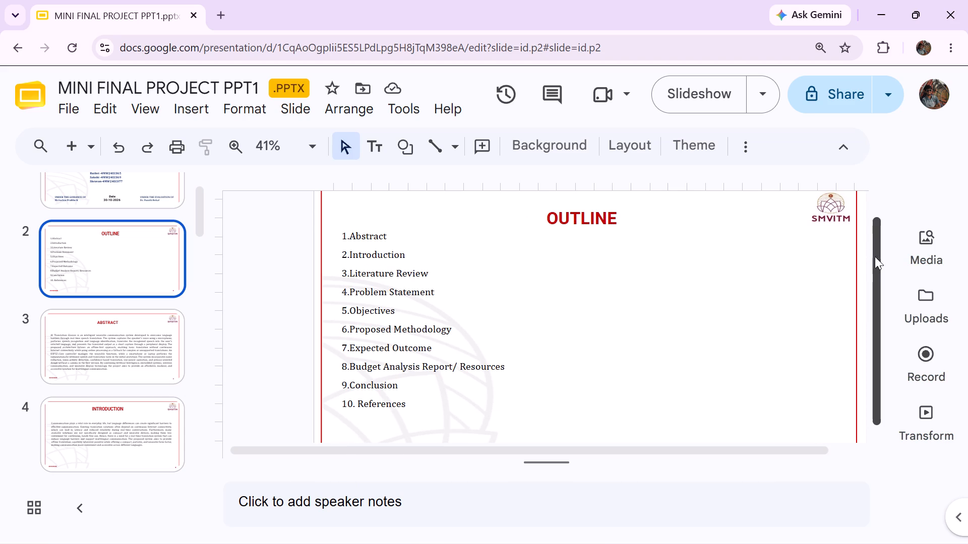
left_click_drag(877, 257, 882, 293)
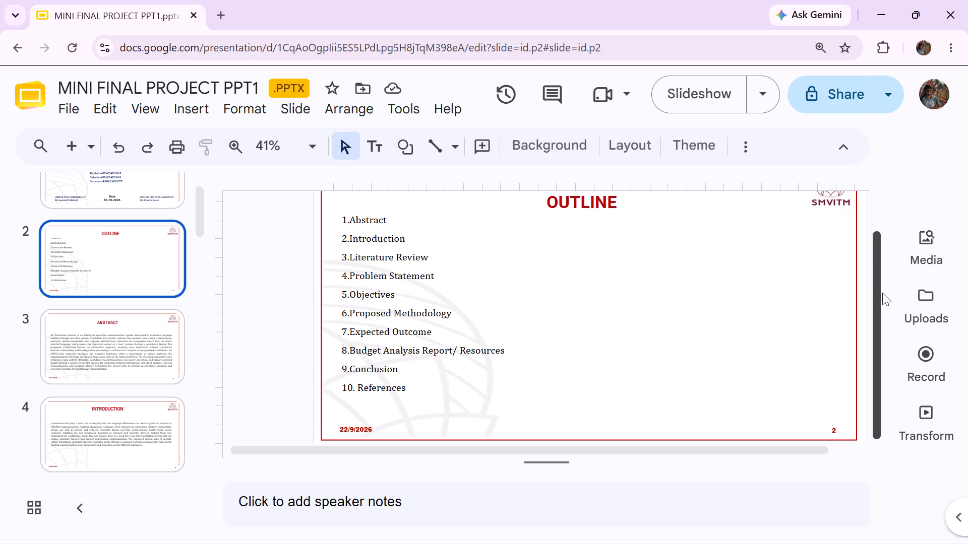
key("ctrl+equal")
key("ctrl+equal")
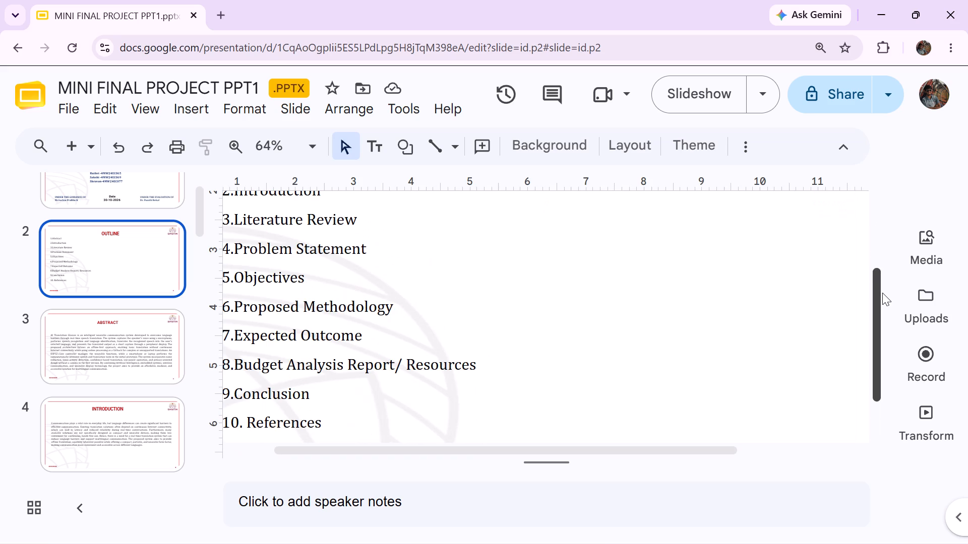
left_click_drag(877, 303, 880, 355)
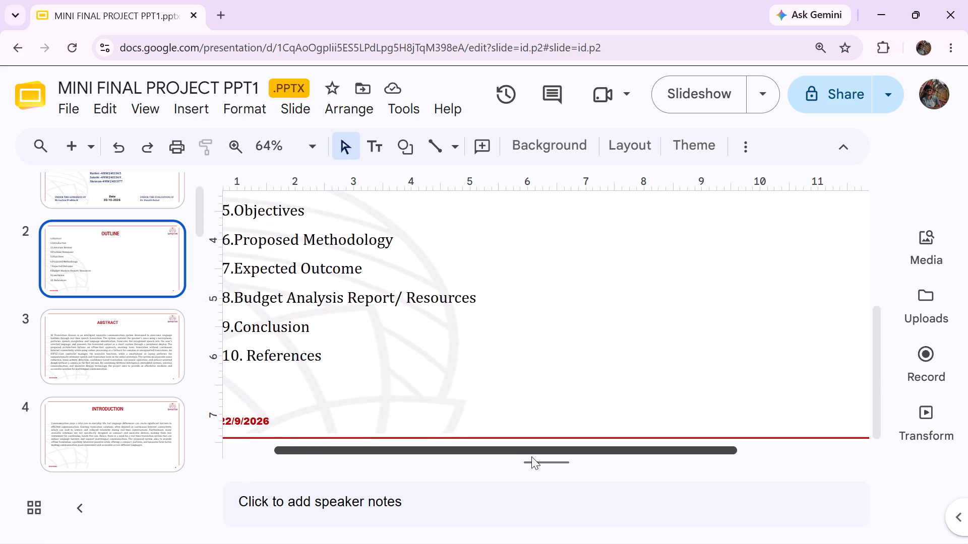
left_click_drag(531, 456, 464, 453)
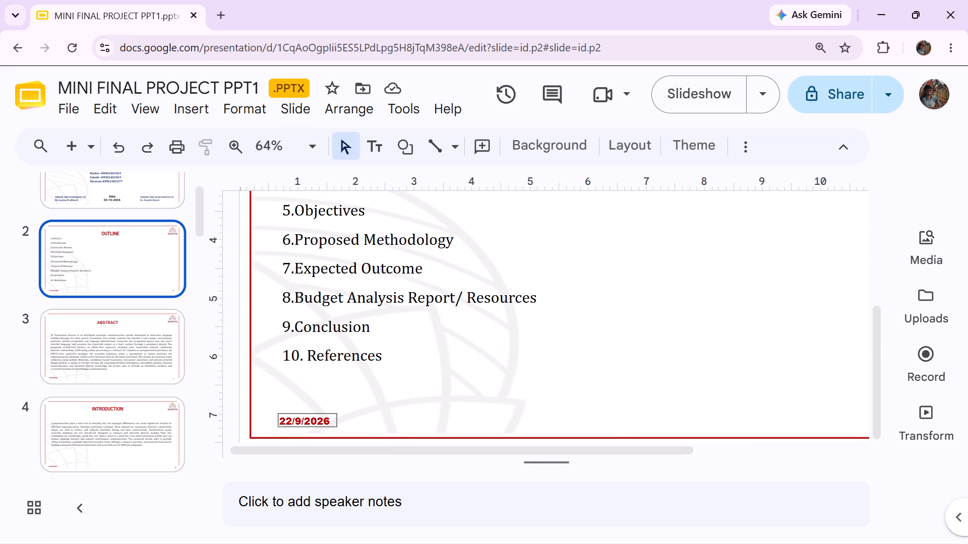
left_click(291, 418)
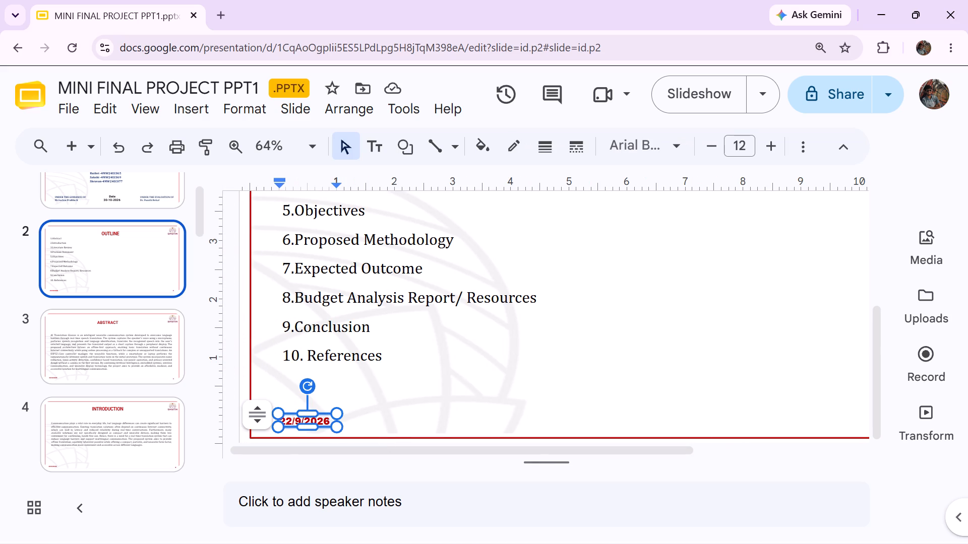
key("BackSpace")
key("BackSpace")
type("30")
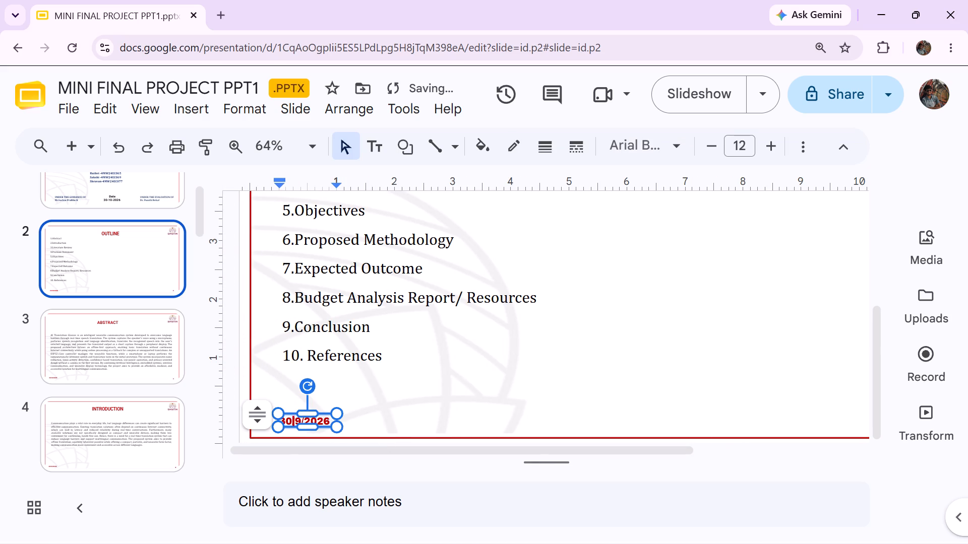
key("Right")
key("Right")
key("BackSpace")
type("10")
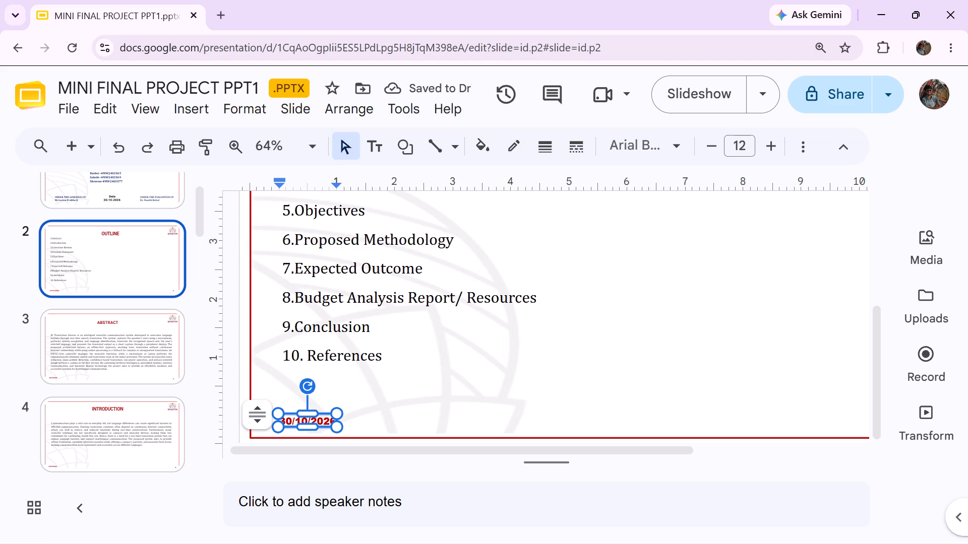
Change the footer date on slide 3, Abstract, to 31/10/2026.
left_click(66, 347)
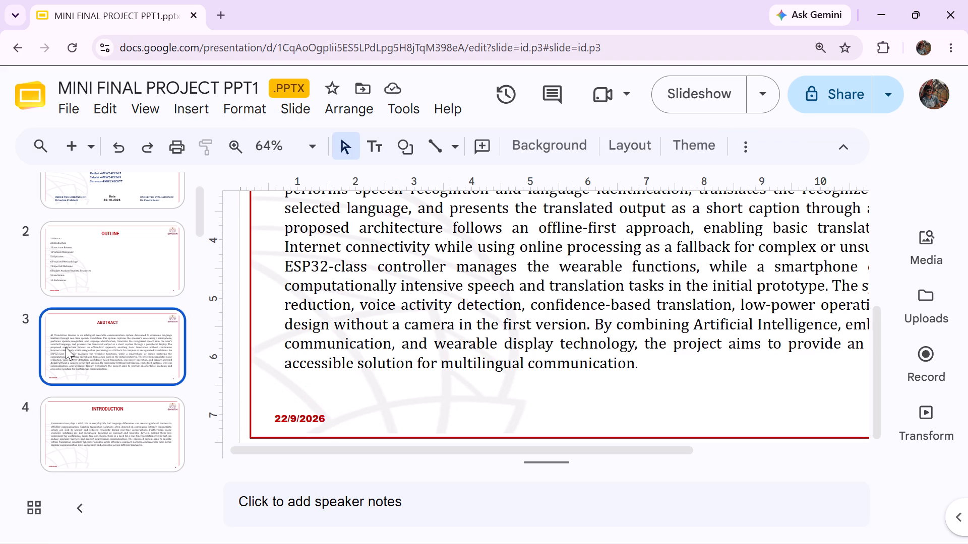
left_click(299, 416)
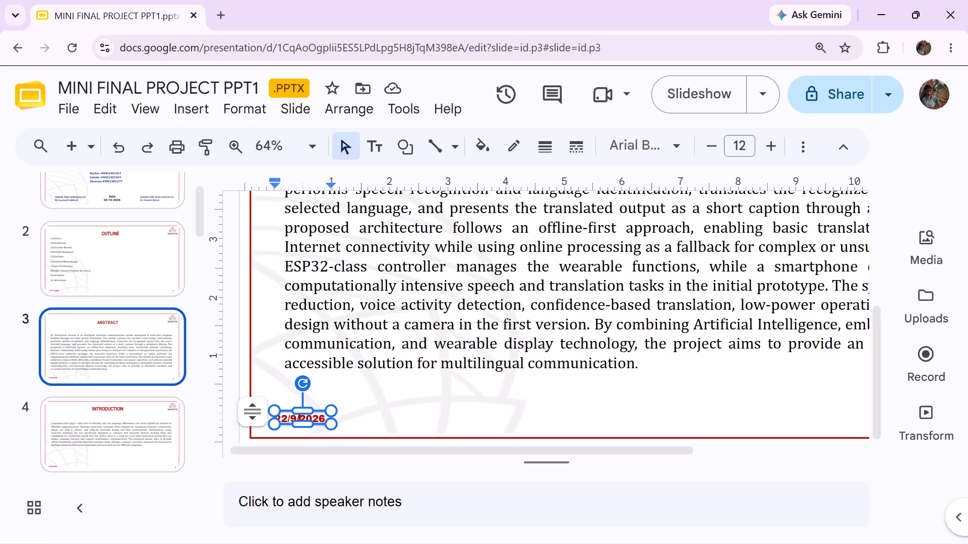
left_click(294, 416)
key("BackSpace")
type("1-")
key("BackSpace")
key("0")
key("Left")
key("Left")
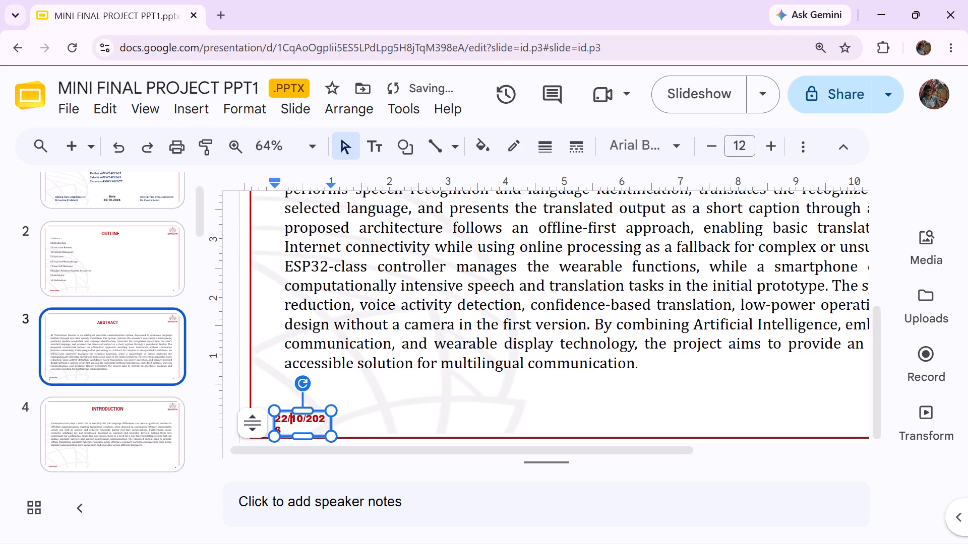
key("Left")
key("BackSpace")
key("BackSpace")
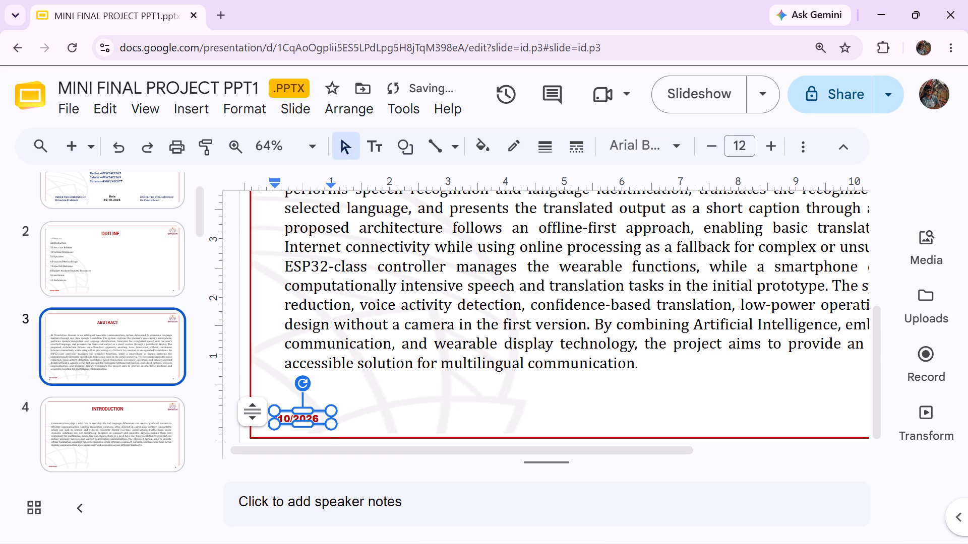
type("31")
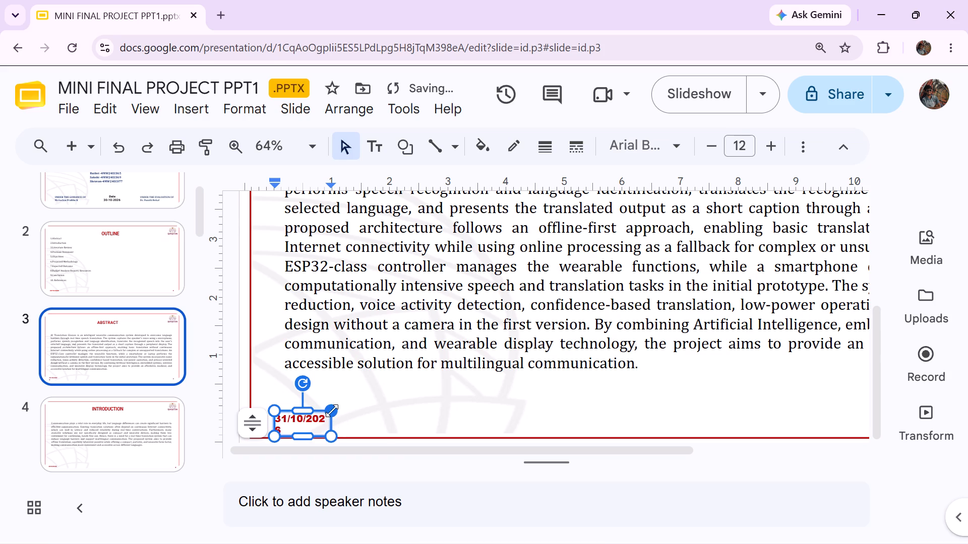
Widen the footer date box on the Abstract slide so the date fits on one line.
left_click_drag(331, 420, 340, 421)
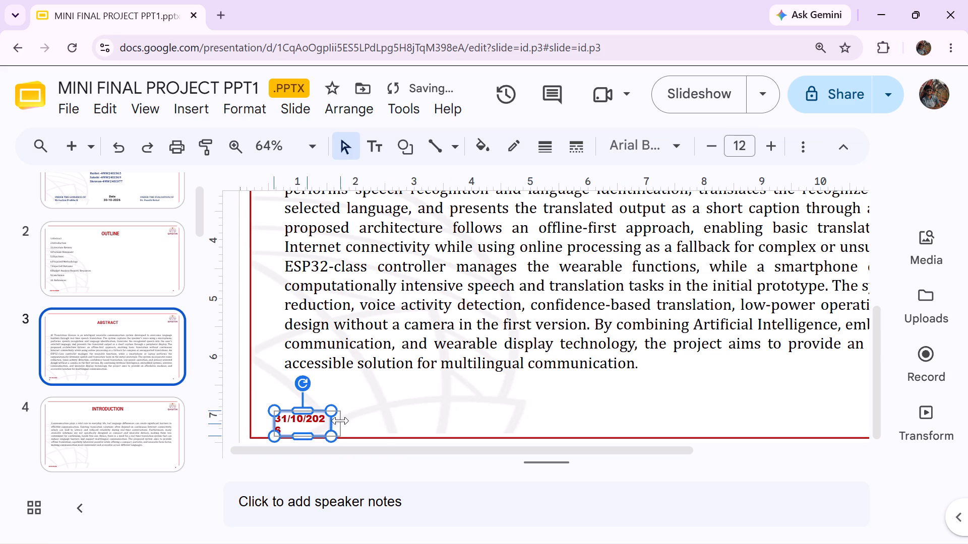
left_click_drag(340, 421, 340, 420)
left_click(381, 426)
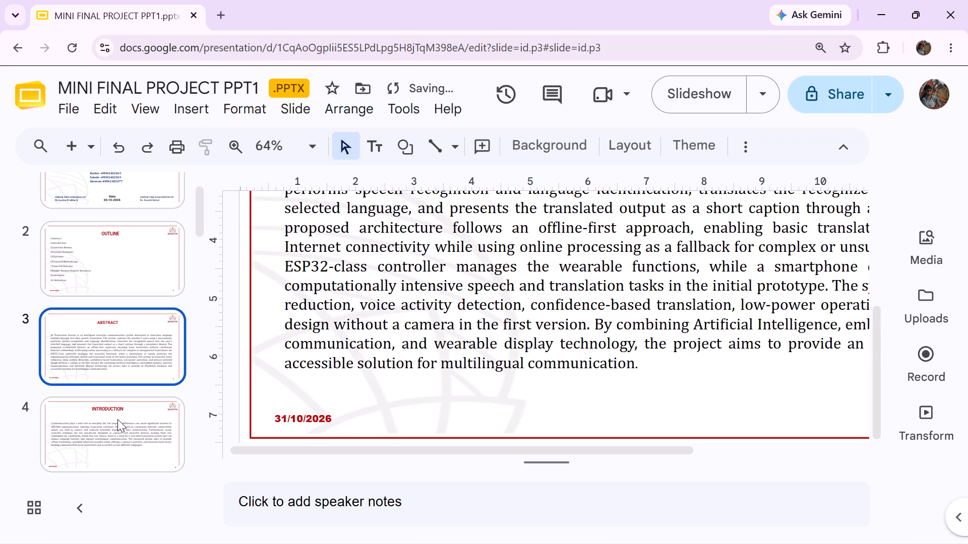
Change the footer date on slide 4, Introduction, to 31/10/2026.
left_click(115, 432)
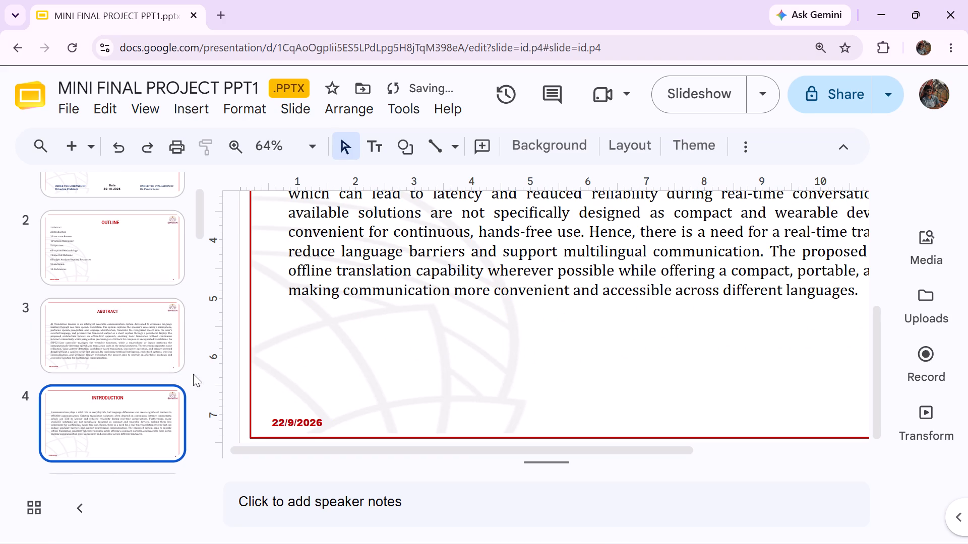
left_click(295, 420)
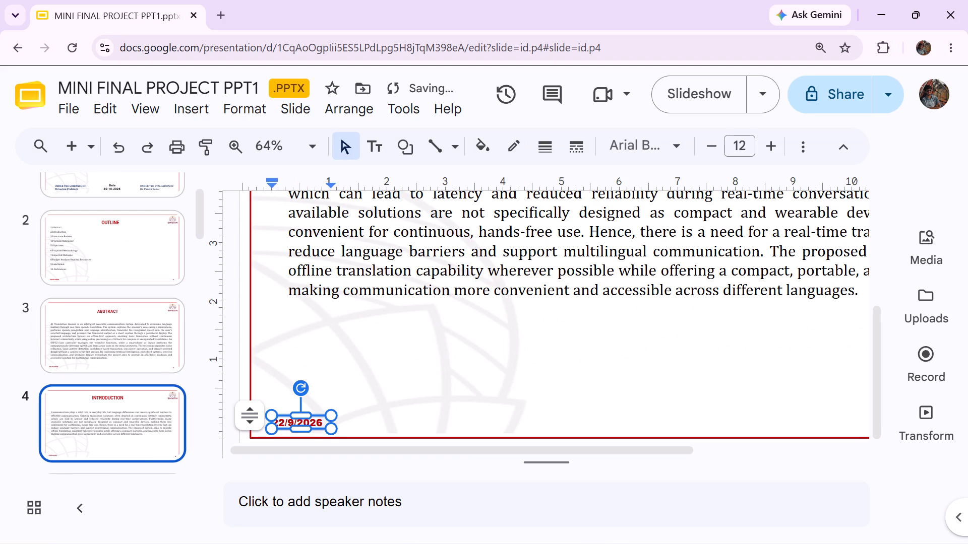
key("BackSpace")
key("BackSpace")
type("10/")
key("Left")
key("Left")
key("Left")
key("Left")
key("BackSpace")
key("BackSpace")
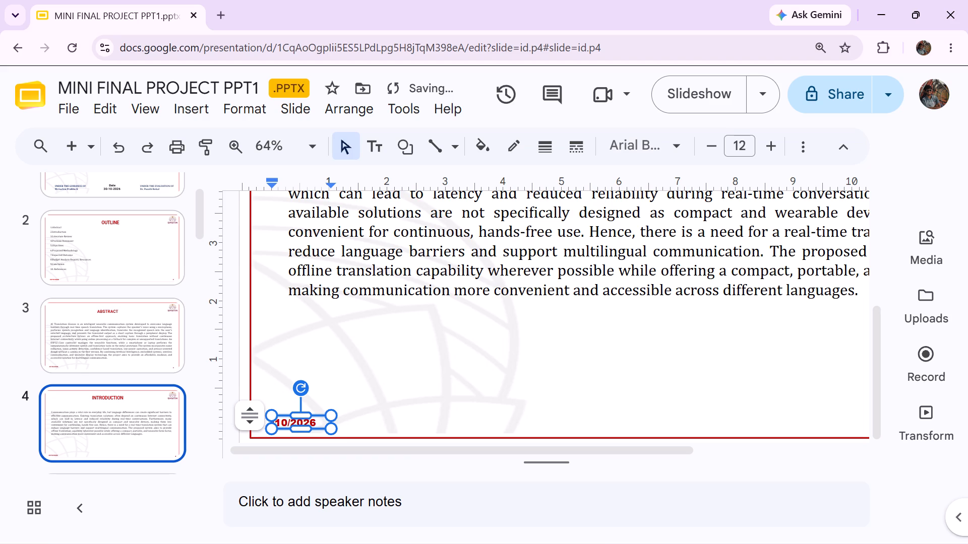
type("31")
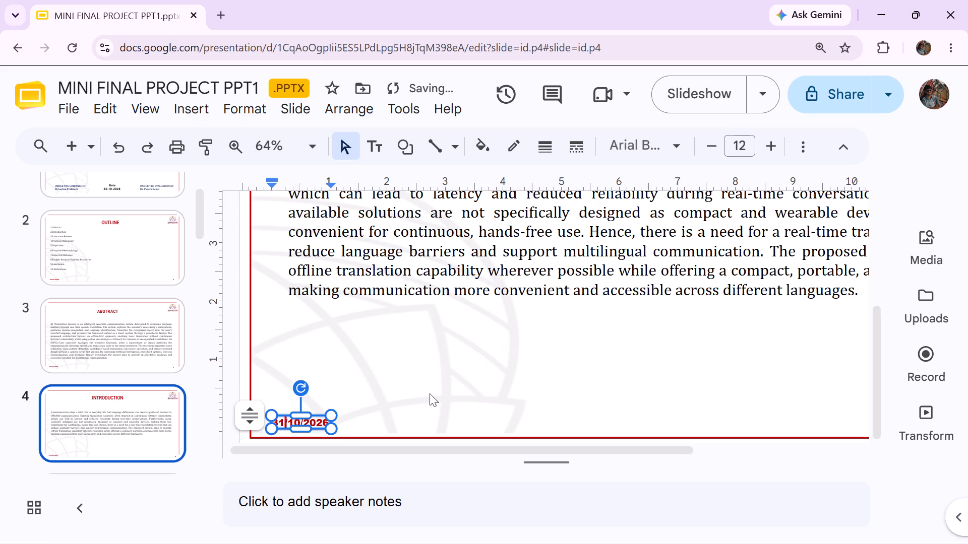
left_click(427, 387)
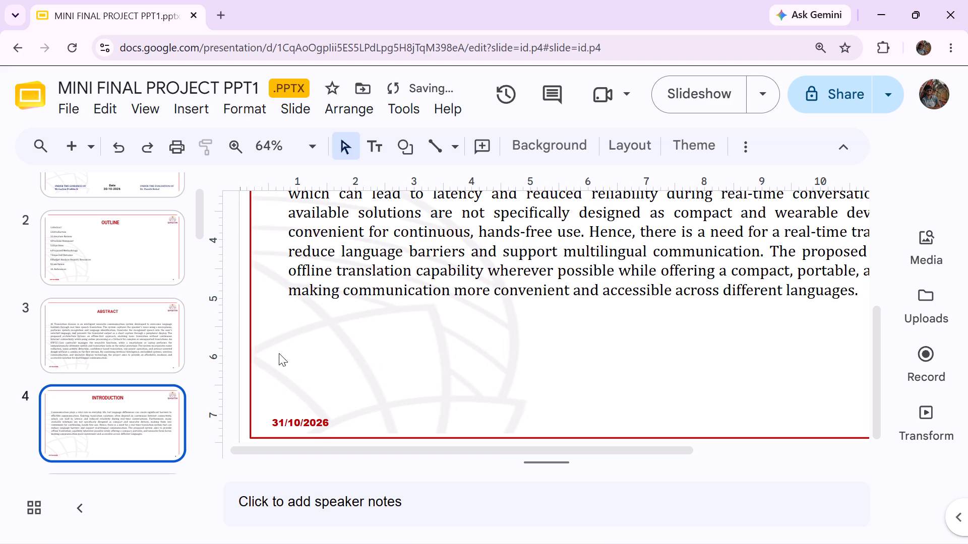
Change the footer date on slide 5, the first Literature Review slide, to 31/10/2026.
left_click_drag(200, 219, 212, 252)
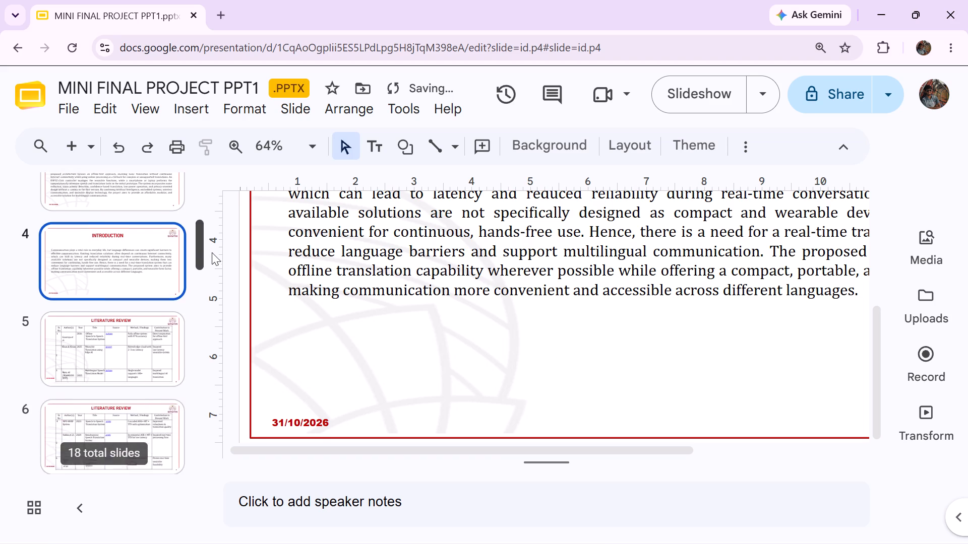
left_click_drag(212, 252, 213, 250)
left_click(138, 318)
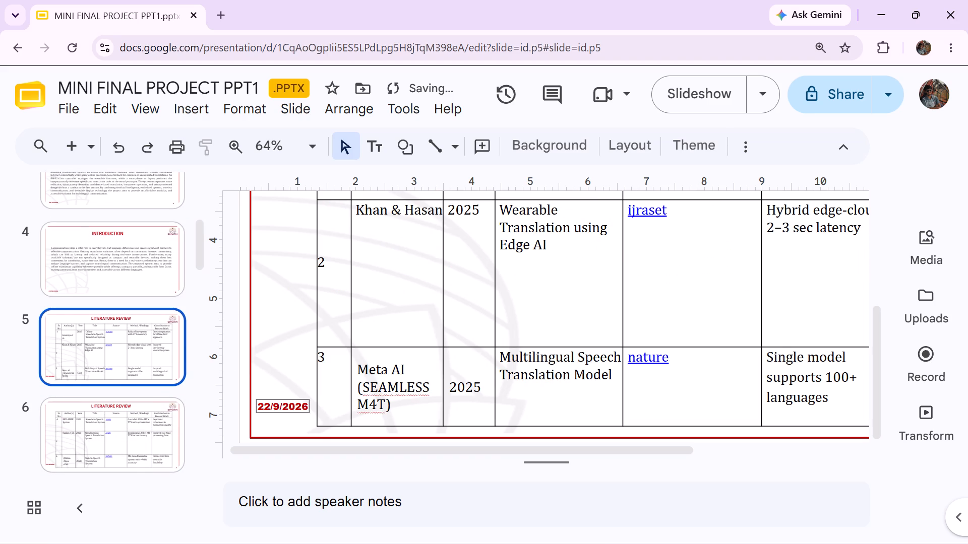
left_click(278, 404)
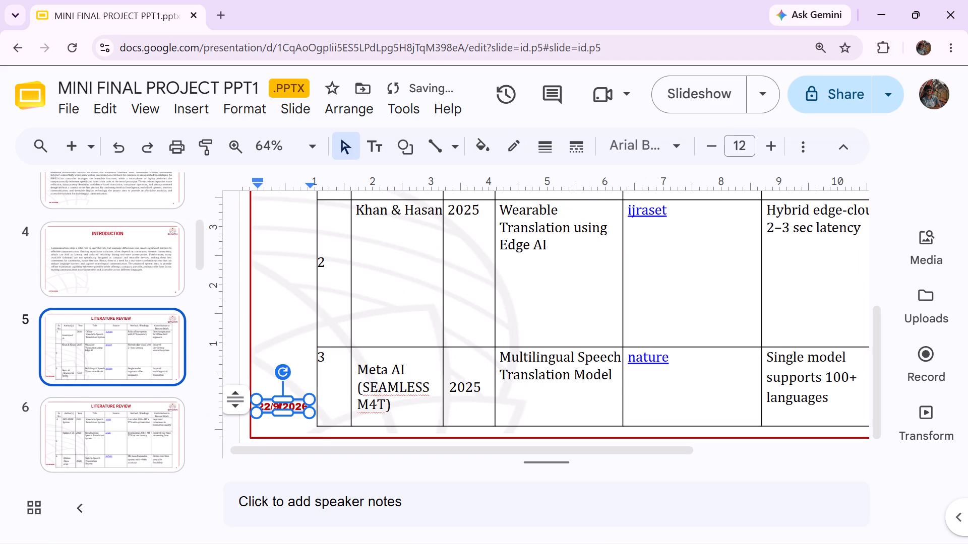
key("BackSpace")
type("10")
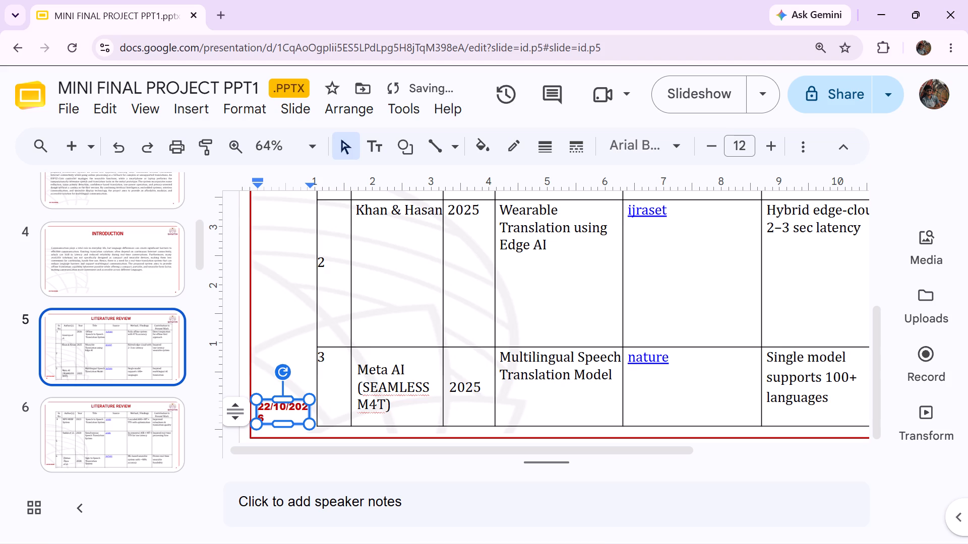
key("Left")
key("Left")
key("Left")
key("BackSpace")
key("BackSpace")
type("31")
Widen the footer date box on slide 5 so the date fits on one line.
left_click_drag(309, 408, 314, 407)
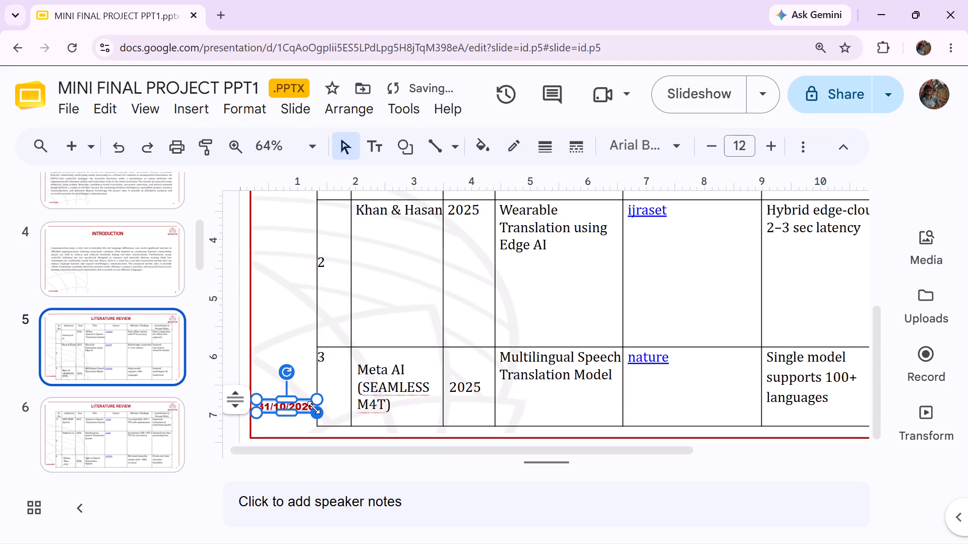
left_click(296, 425)
Open slide 6, the second Literature Review slide.
left_click(148, 434)
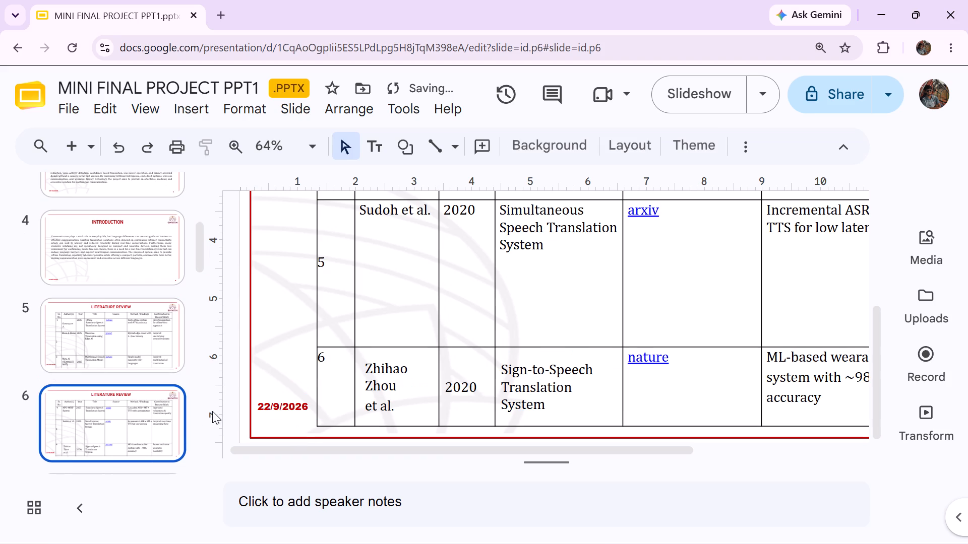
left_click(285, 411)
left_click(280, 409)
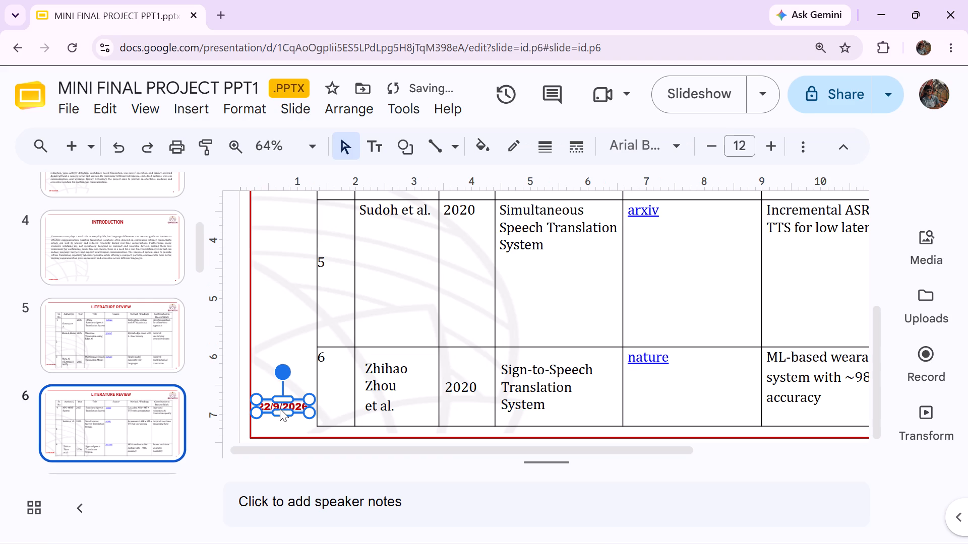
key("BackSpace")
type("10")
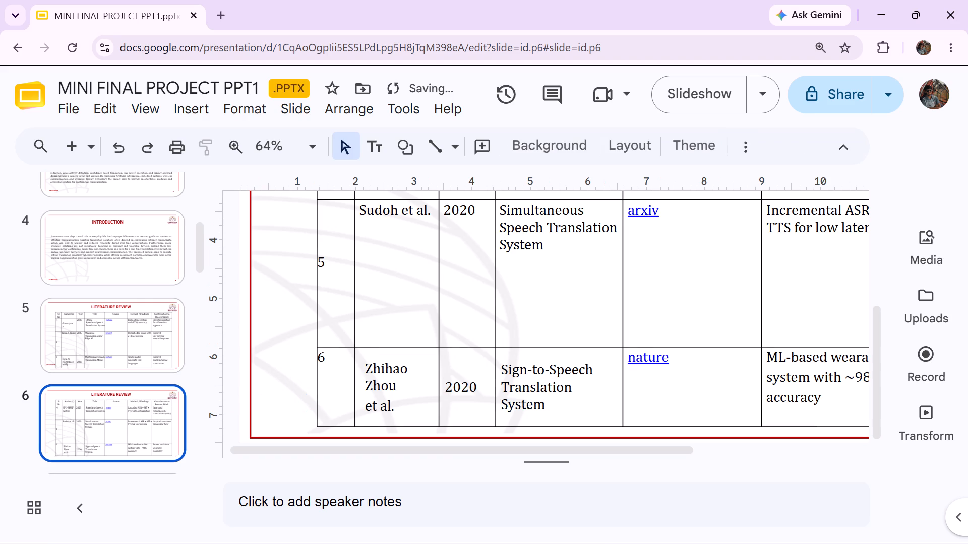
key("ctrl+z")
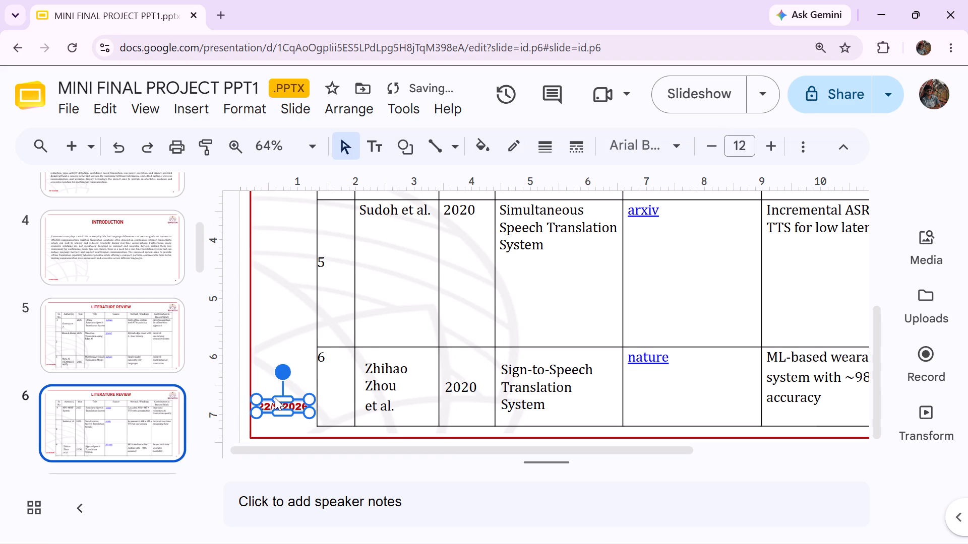
Change the footer date on slide 6, Literature Review, to 31/10/2026.
left_click(277, 402)
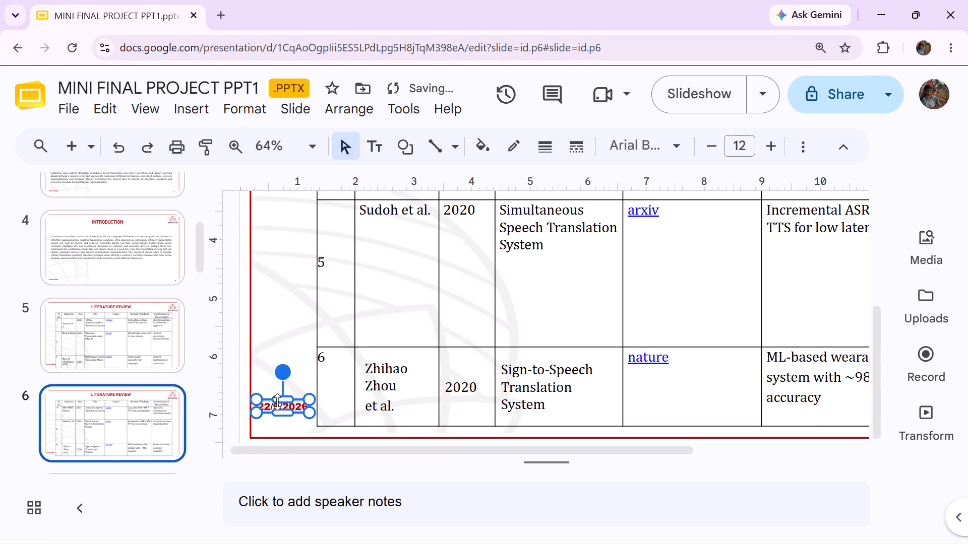
left_click(281, 410)
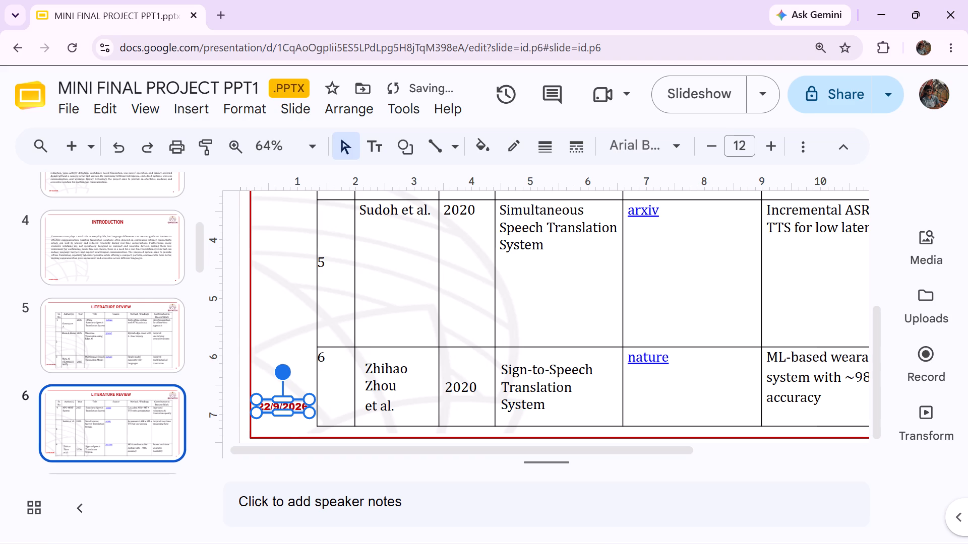
left_click(279, 409)
left_click(295, 405)
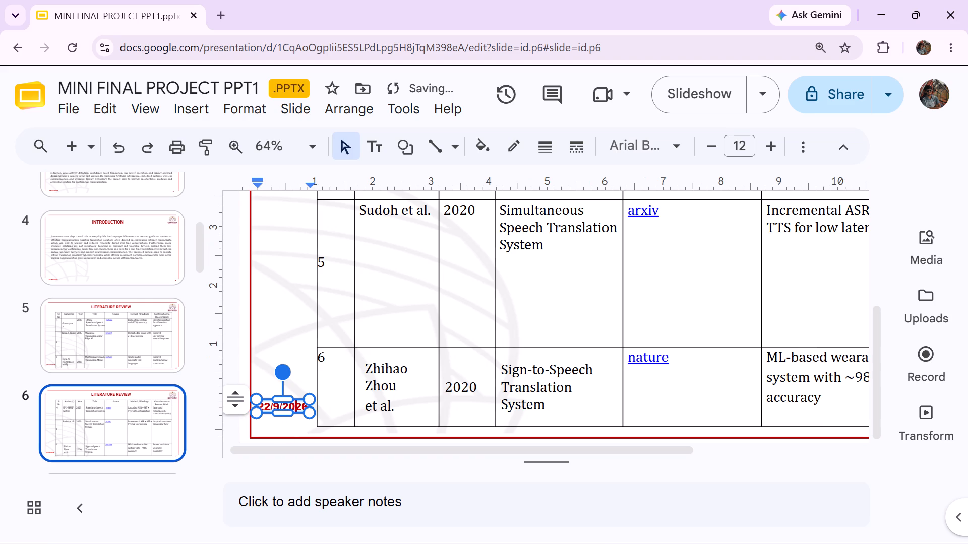
key("Left")
key("Left")
key("Left")
key("Left")
key("Left")
key("Right")
key("Right")
key("BackSpace")
type("10")
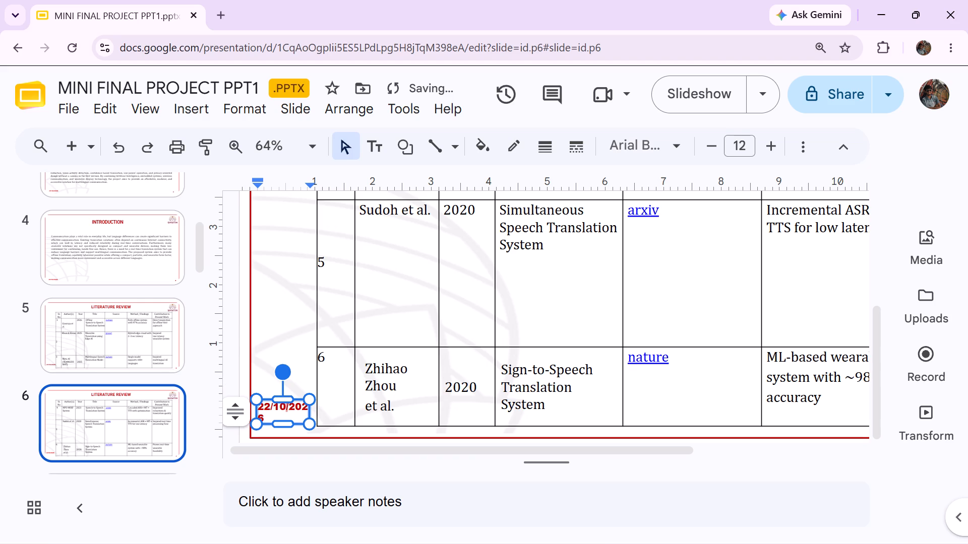
key("Left")
key("Left")
key("Left")
key("BackSpace")
key("BackSpace")
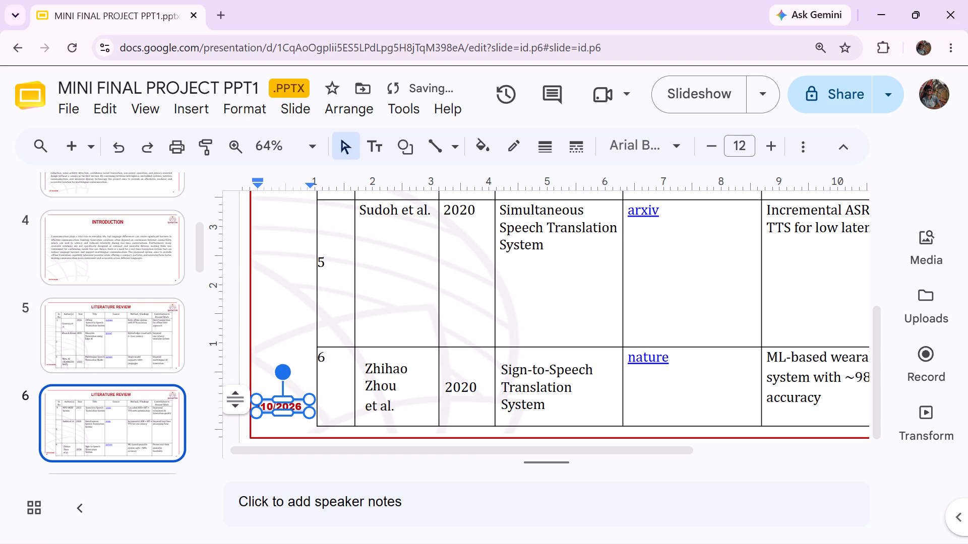
type("31")
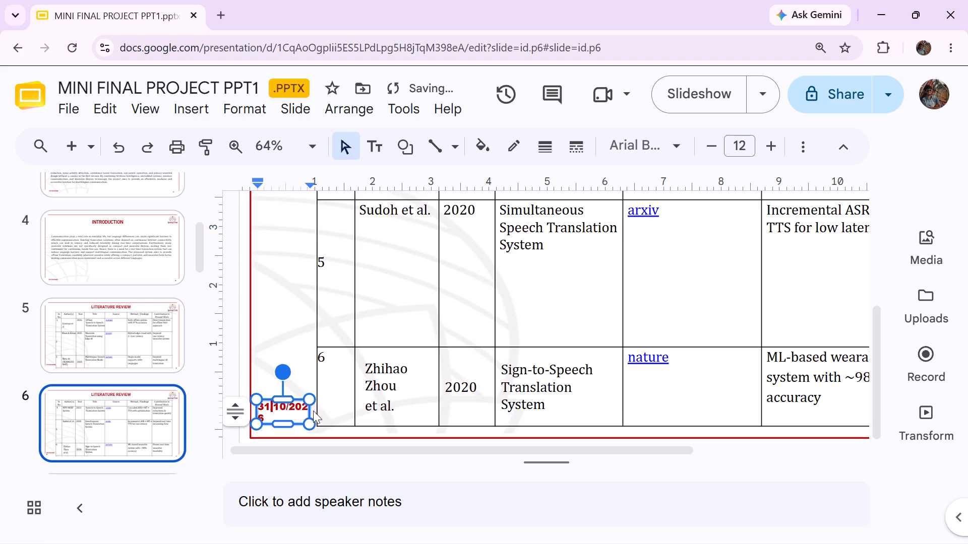
Widen the footer date box on slide 6 so the date fits on one line.
left_click_drag(310, 412, 318, 410)
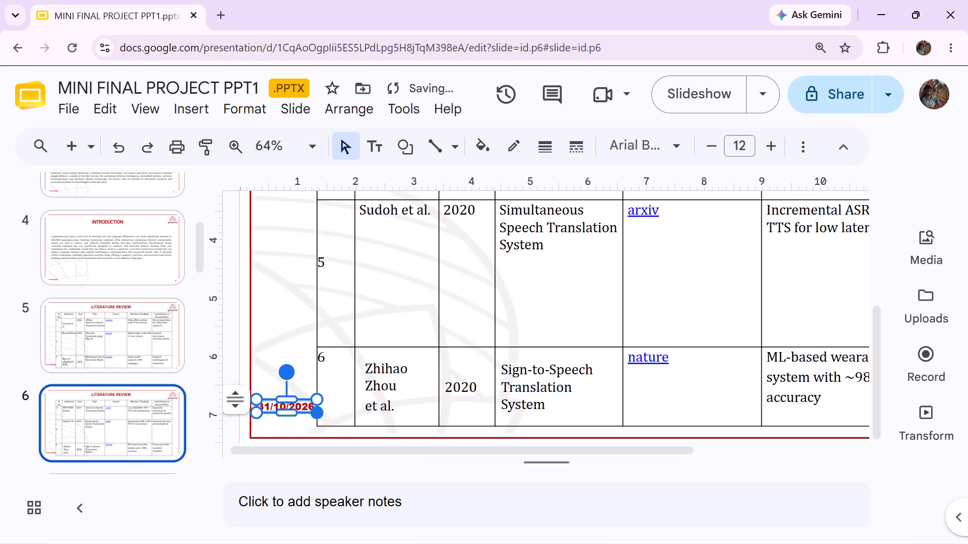
left_click(295, 425)
Change the footer date on slide 7, the third Literature Review slide, to 31/10/2026.
key("Left")
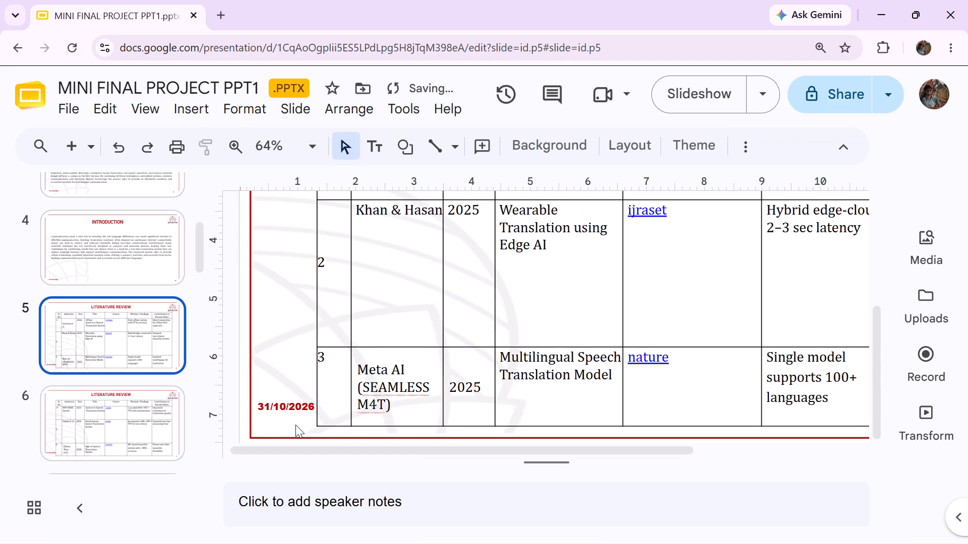
key("Down")
key("Down")
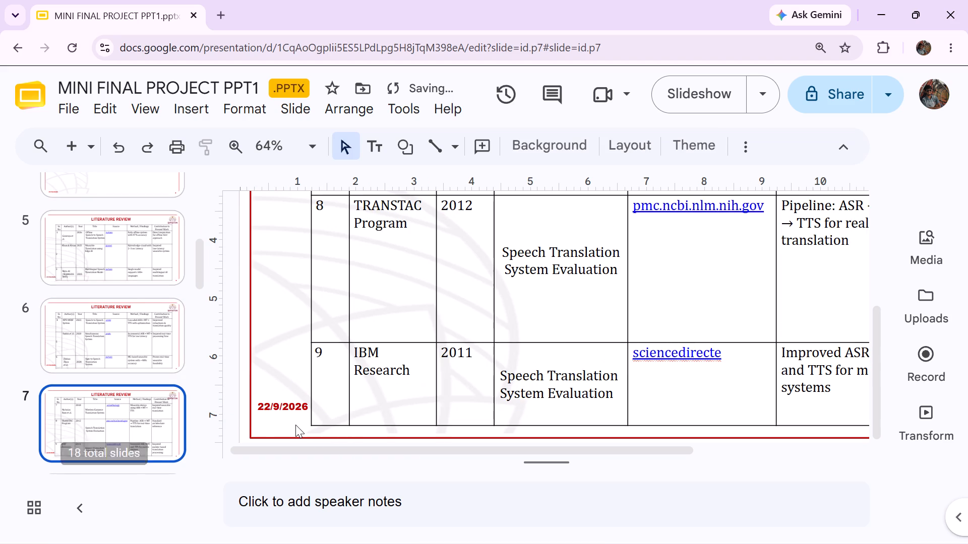
left_click(288, 408)
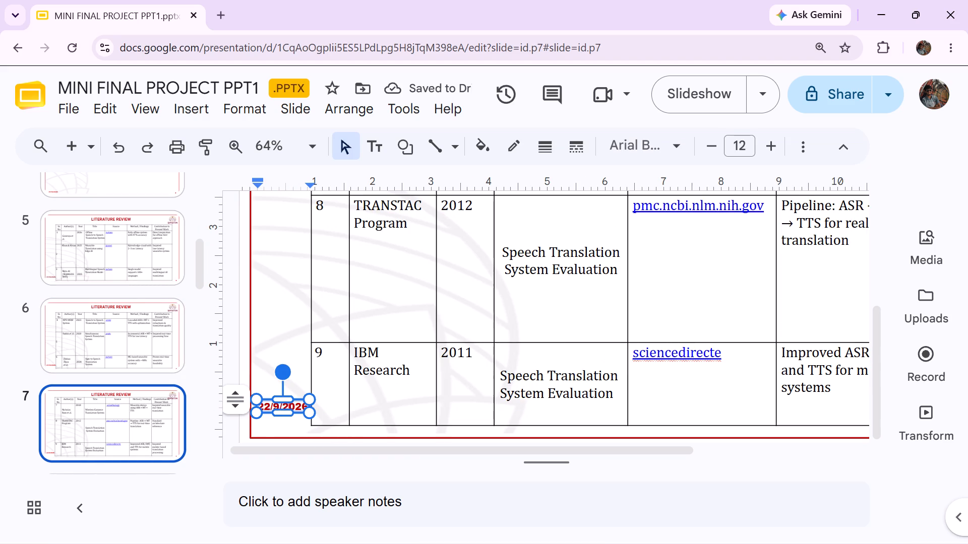
left_click(282, 404)
key("Left")
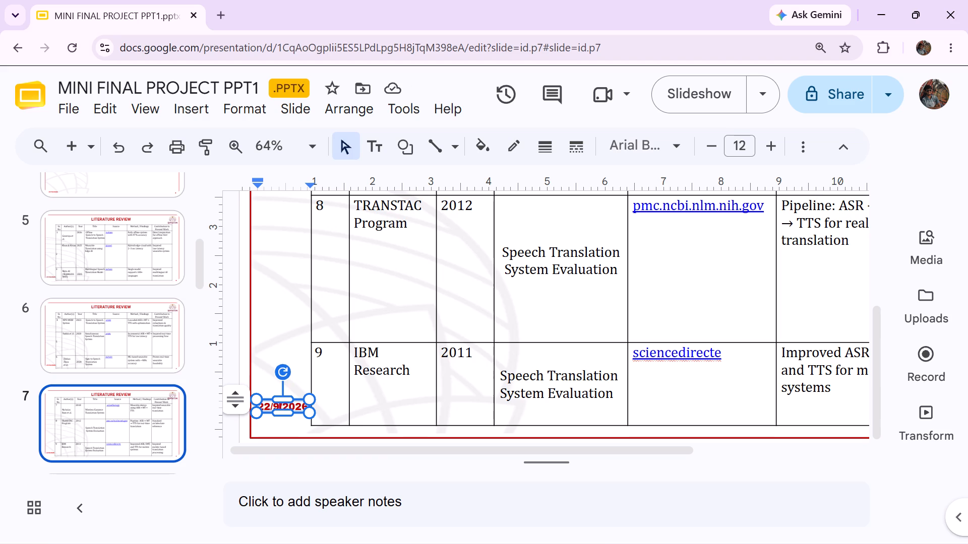
key("BackSpace")
type("10")
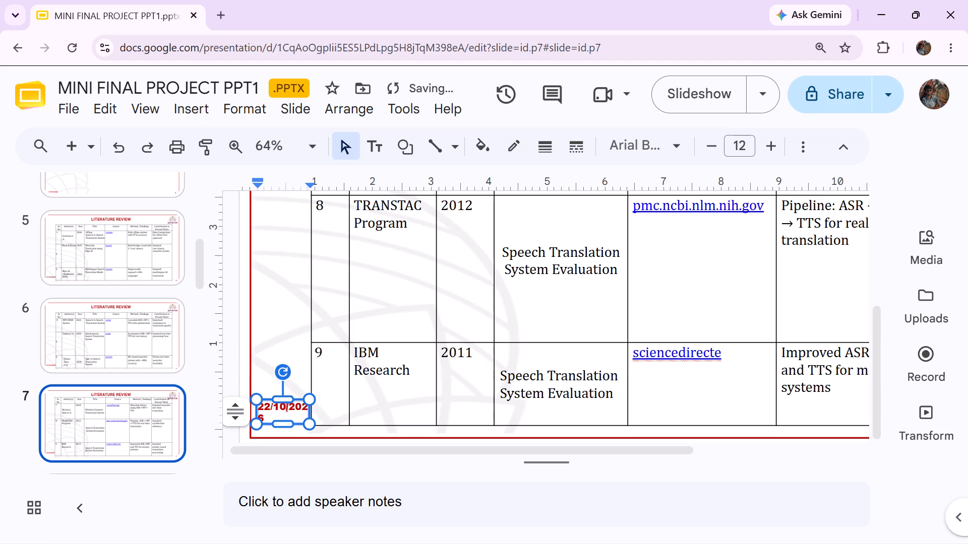
key("Left")
key("Left")
key("Left")
key("BackSpace")
key("BackSpace")
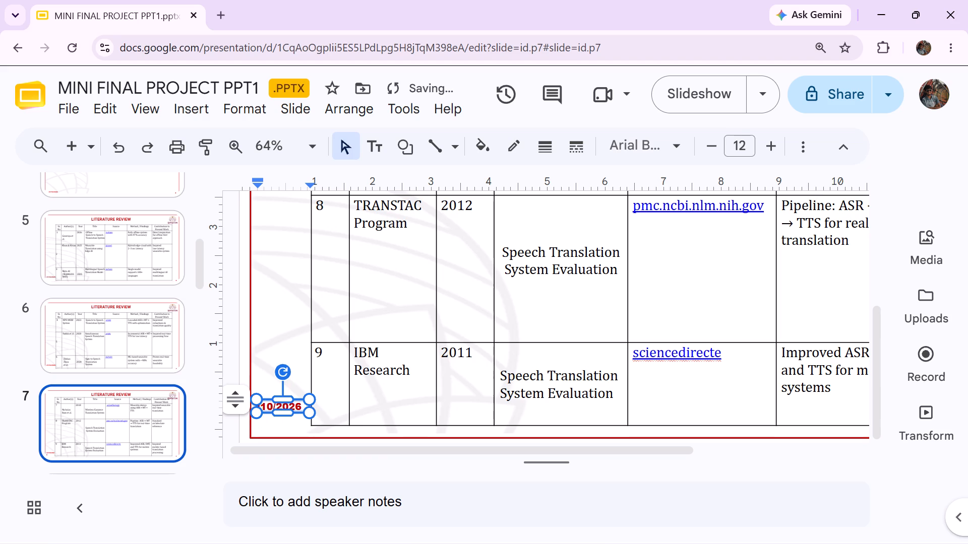
type("31")
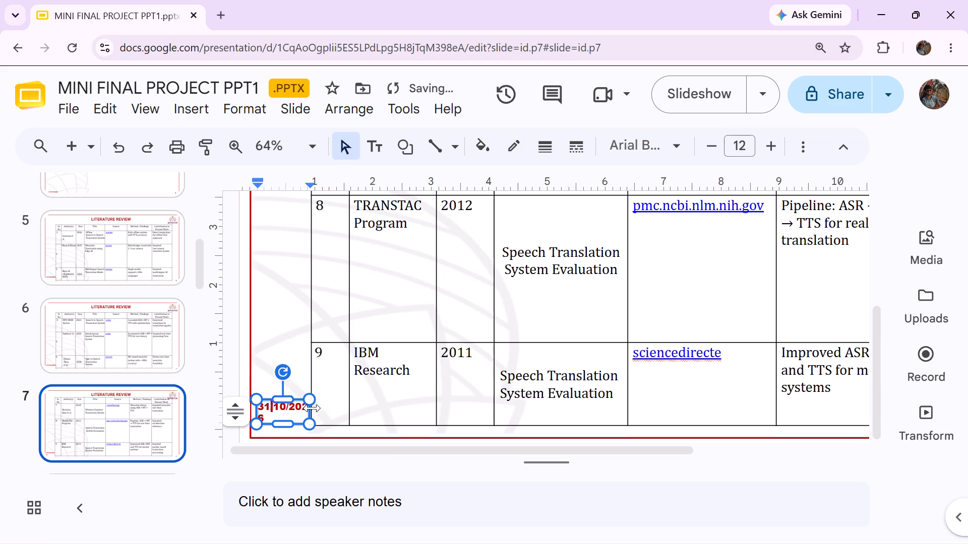
Widen the footer date box on slide 7 so the date fits on one line.
left_click_drag(311, 413, 318, 412)
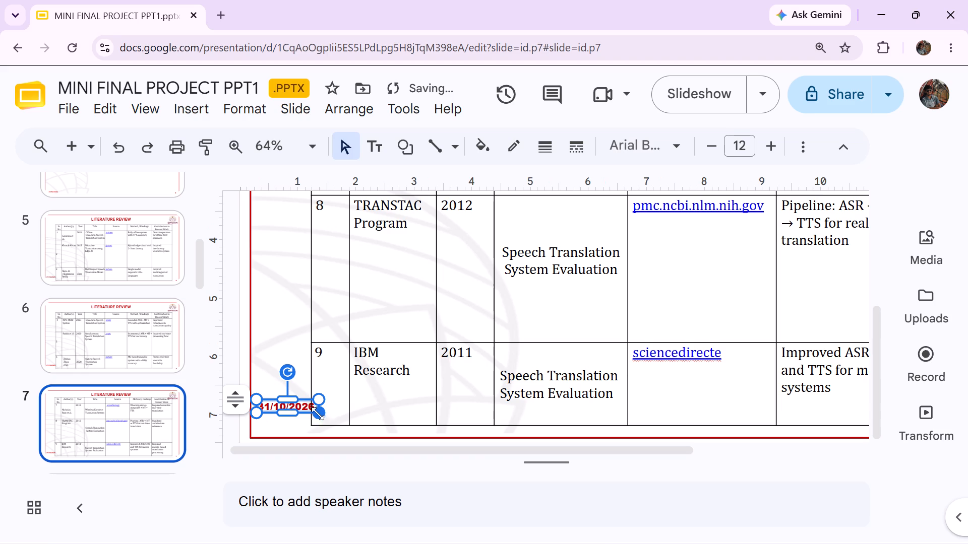
left_click(294, 427)
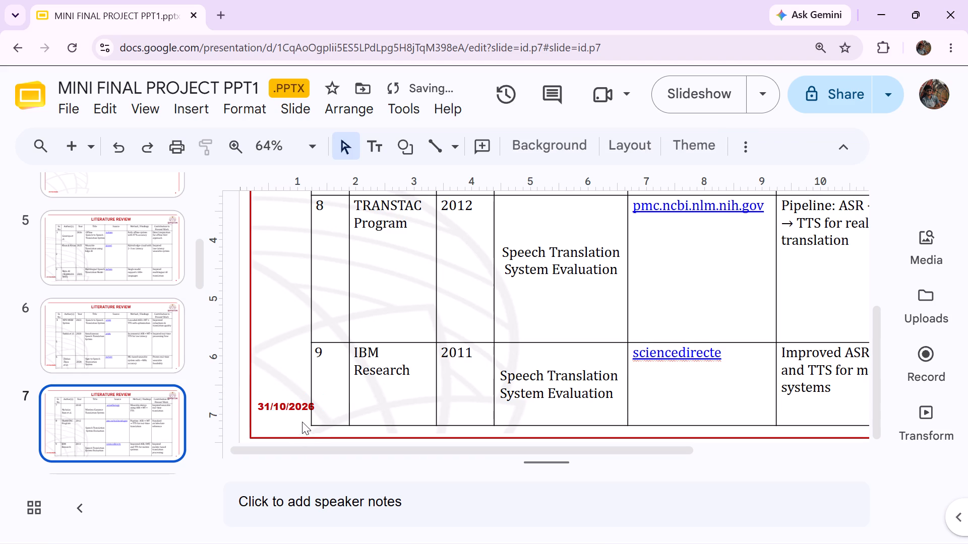
Move the footer date box on slide 7 slightly down toward the slide's bottom border.
left_click(284, 406)
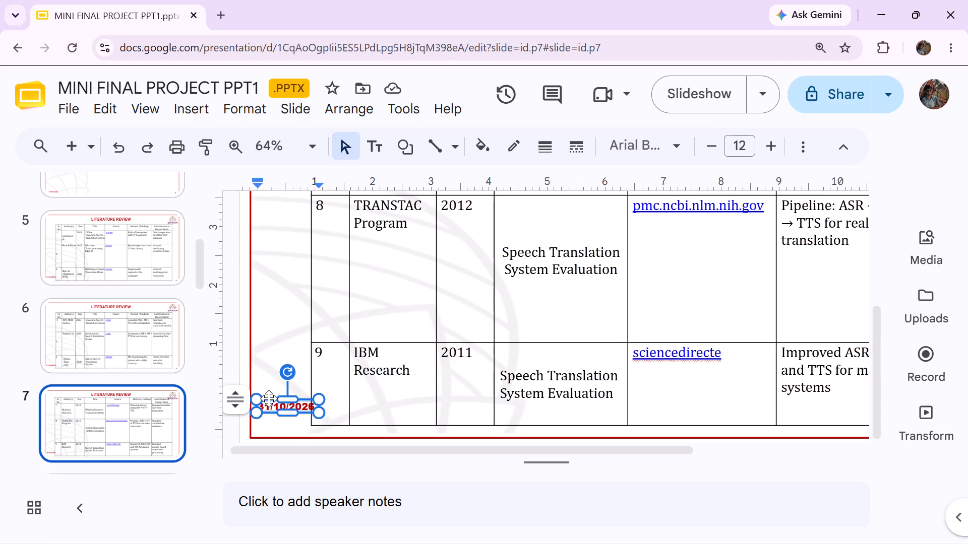
left_click_drag(269, 398, 269, 407)
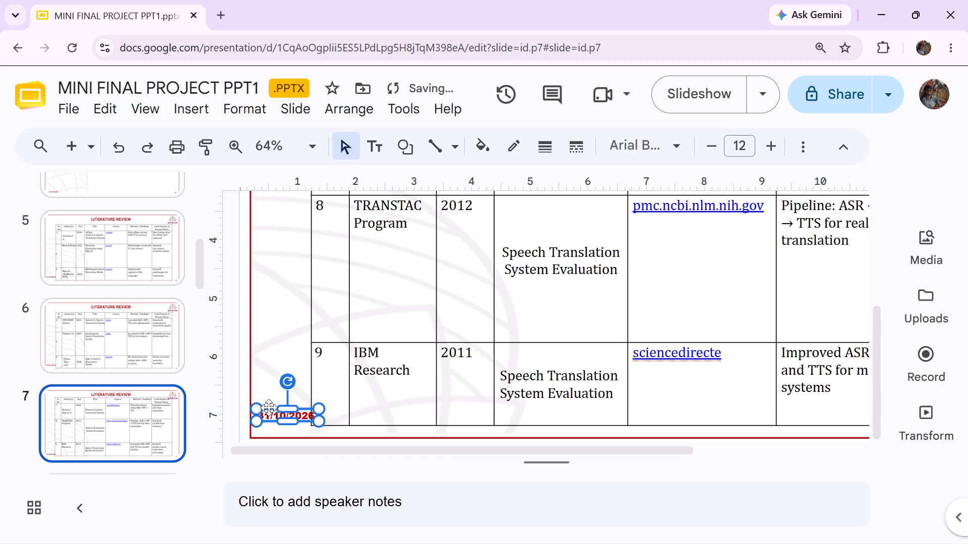
left_click(271, 359)
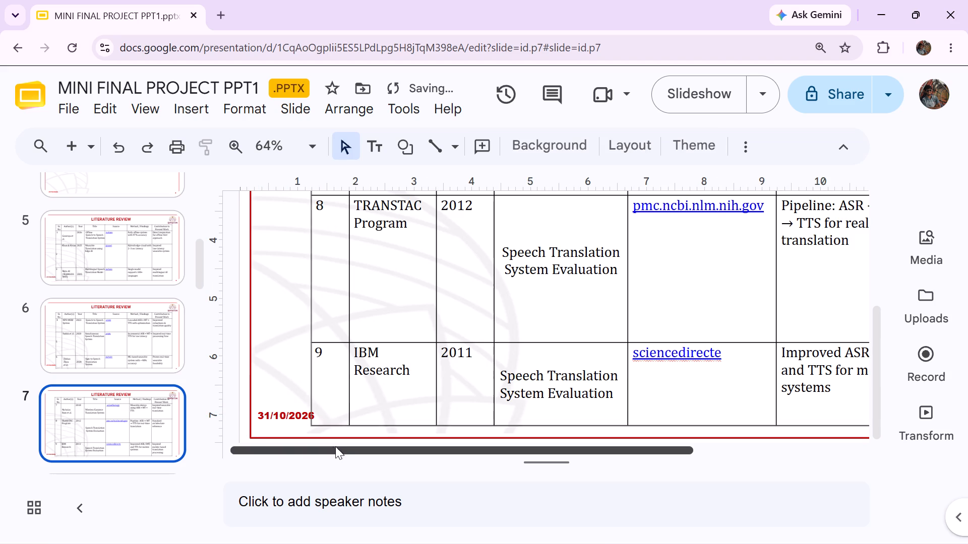
Change the footer date on slide 7, the third Literature Review slide, to 30/10/2026.
left_click(283, 415)
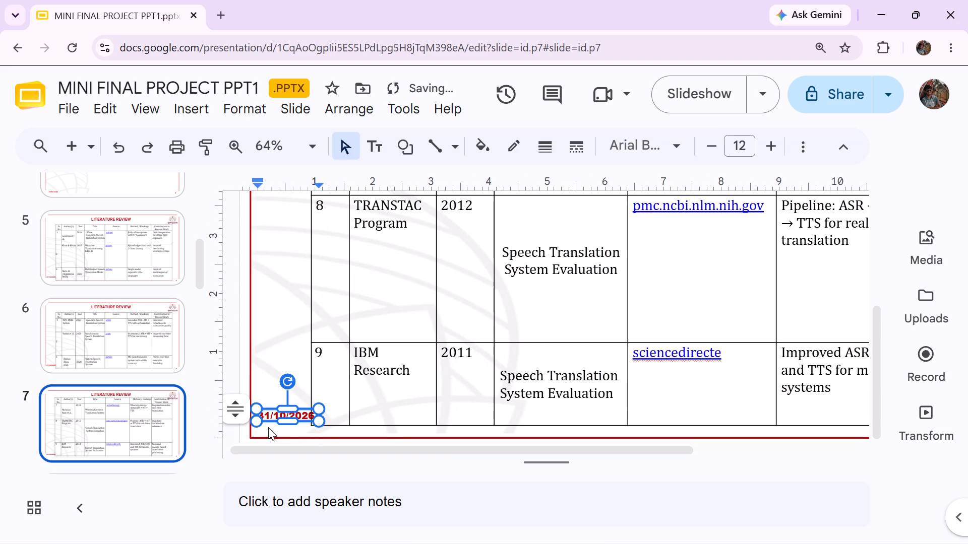
left_click(268, 418)
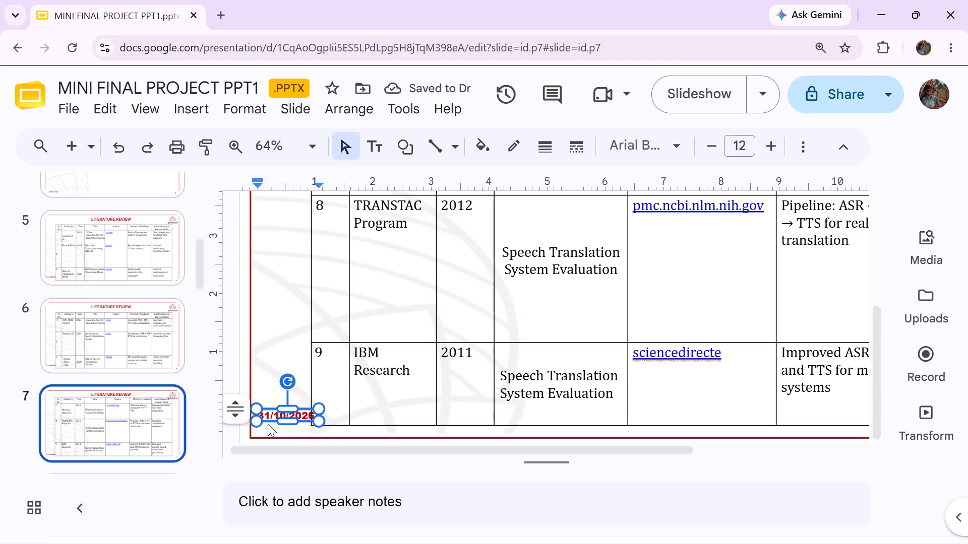
left_click(268, 418)
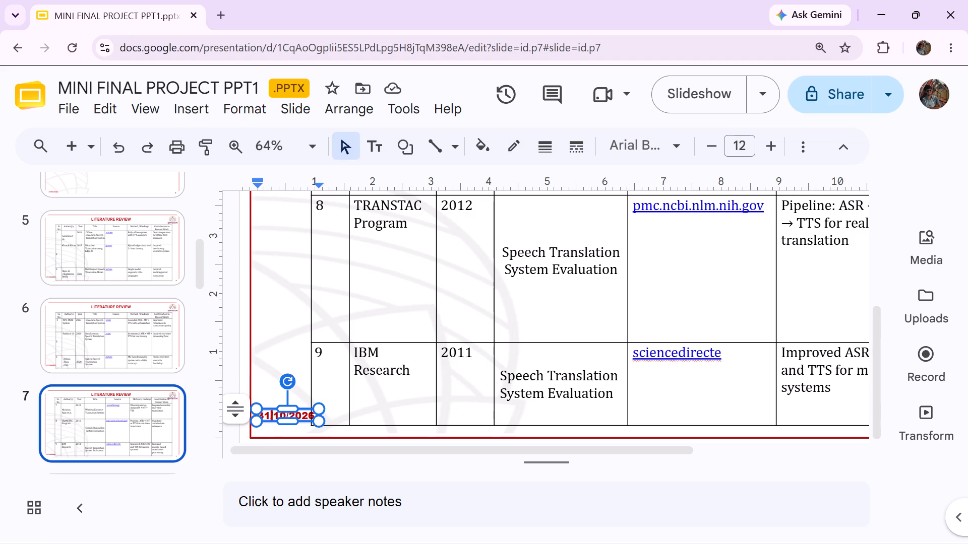
left_click_drag(270, 411, 270, 413)
left_click_drag(270, 413, 270, 418)
left_click(268, 431)
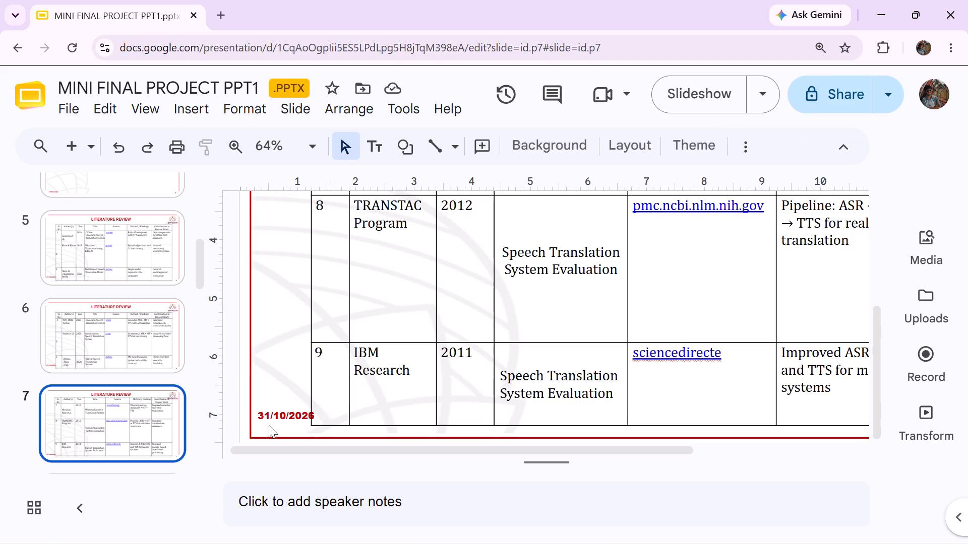
left_click(269, 419)
key("BackSpace")
key("0")
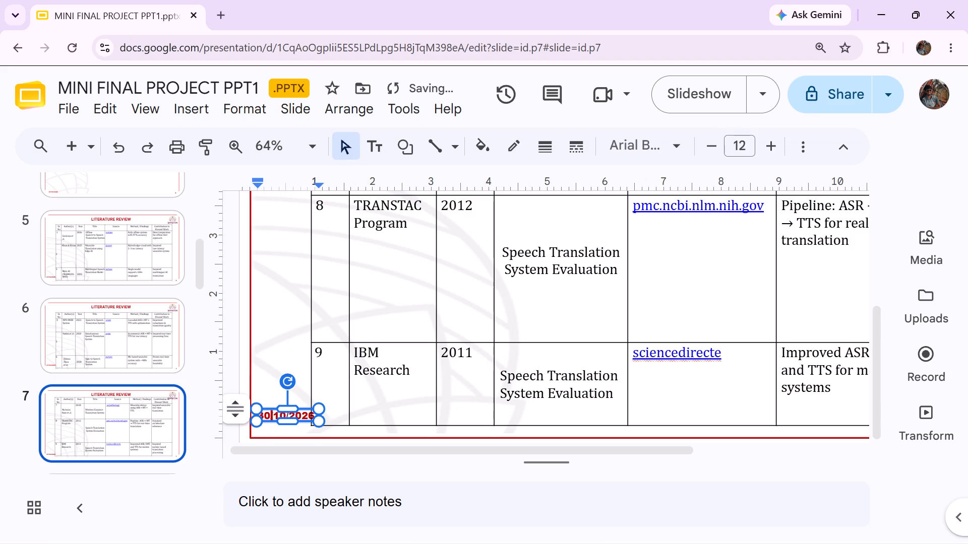
Change the footer date on slide 6, the second Literature Review slide, to 30/10/2026.
left_click(84, 341)
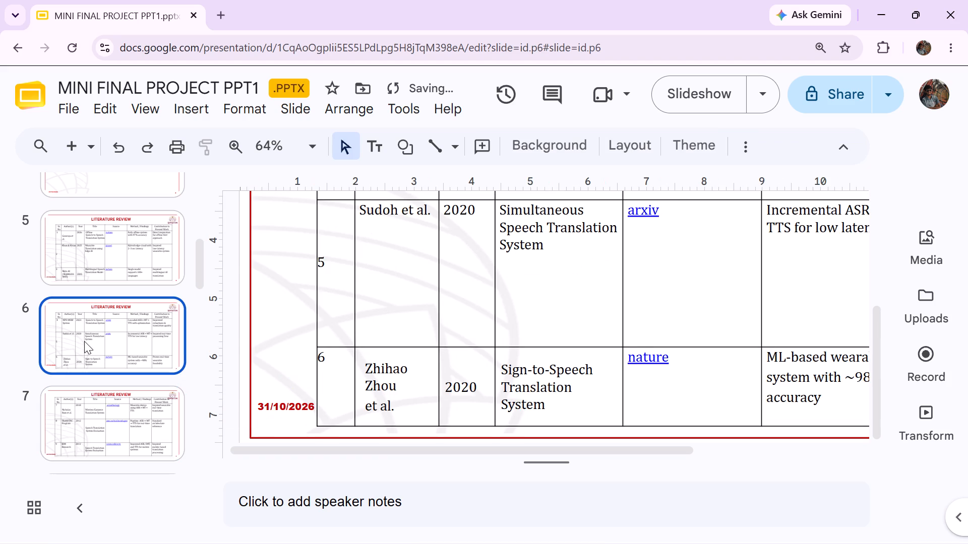
left_click(269, 406)
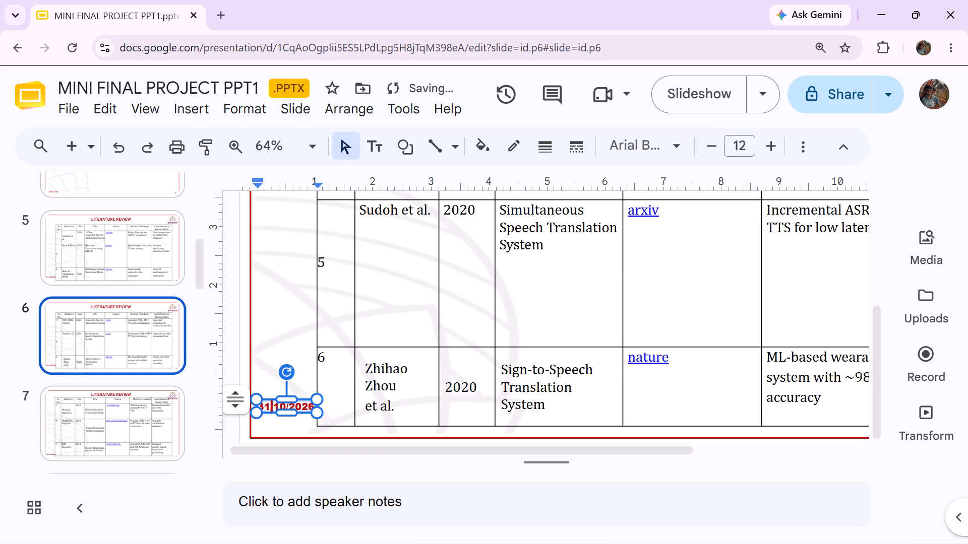
key("BackSpace")
key("0")
Change the footer date on slide 5, the first Literature Review slide, to 30/10/2026.
left_click(117, 263)
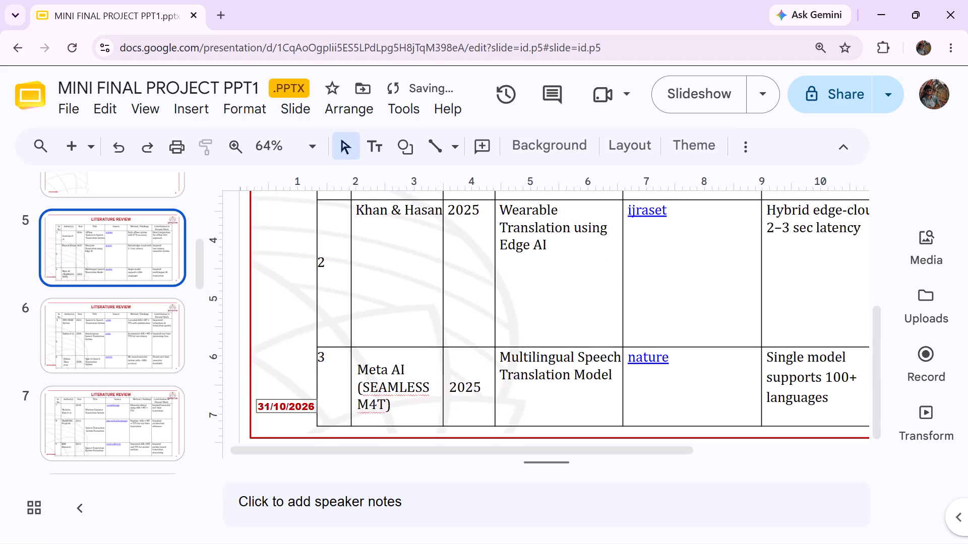
left_click(267, 403)
key("BackSpace")
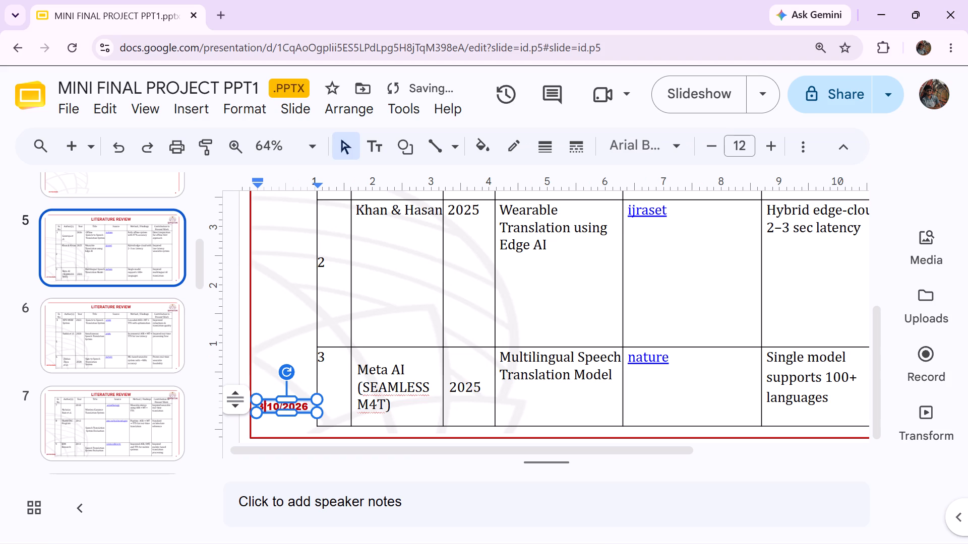
key("0")
key("Up")
key("Up")
key("Up")
key("Up")
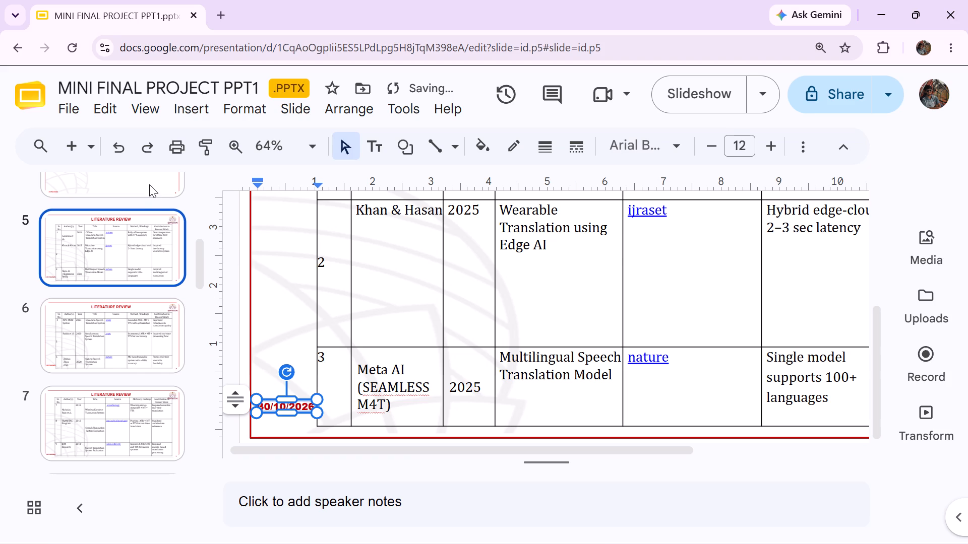
Change the footer date on slide 4, the Introduction slide, to 30/10/2026.
left_click(149, 184)
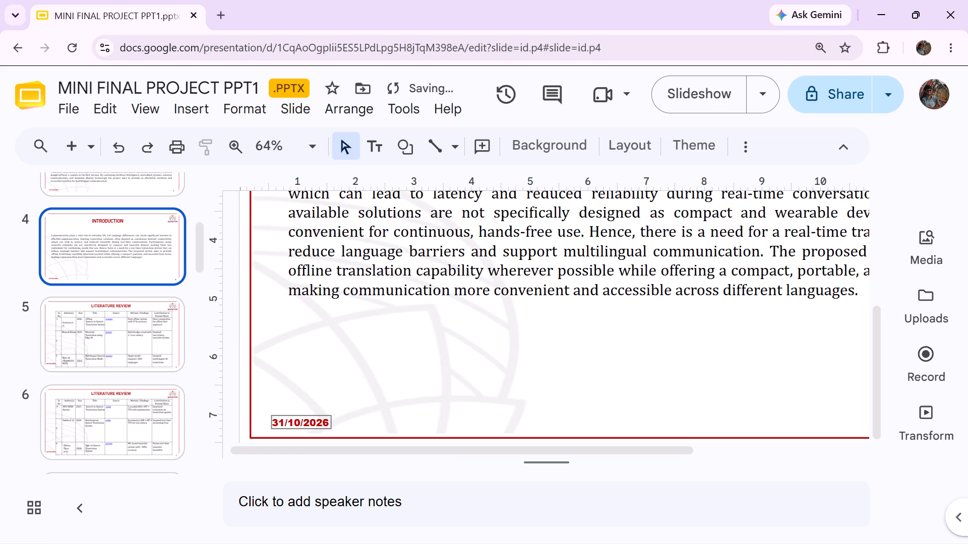
left_click(284, 421)
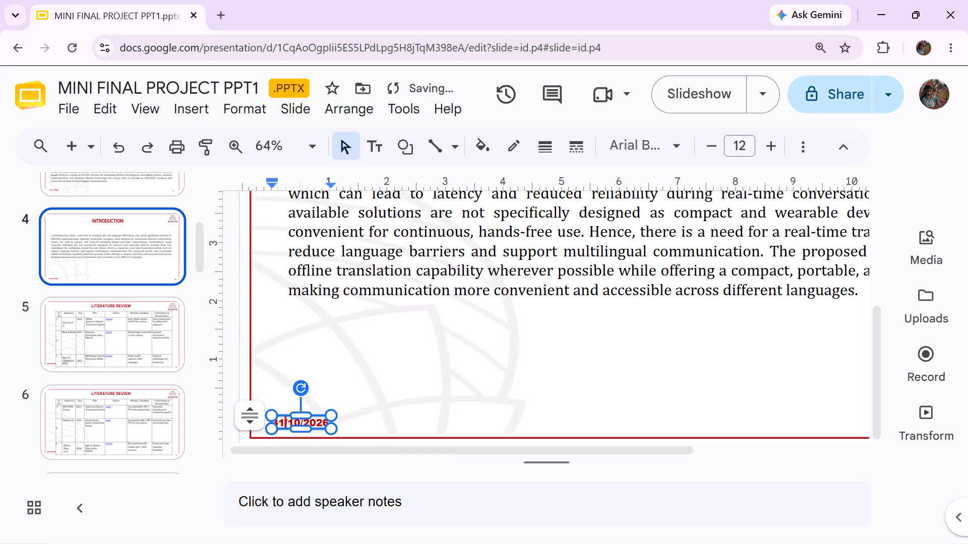
key("BackSpace")
key("0")
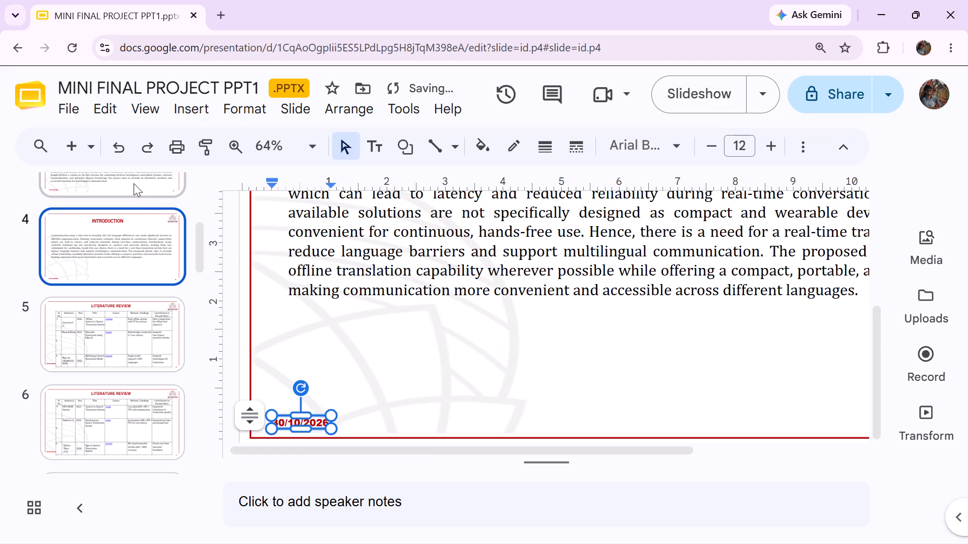
Change the footer date on slide 3, the Abstract slide, to 30/10/2026.
left_click(133, 181)
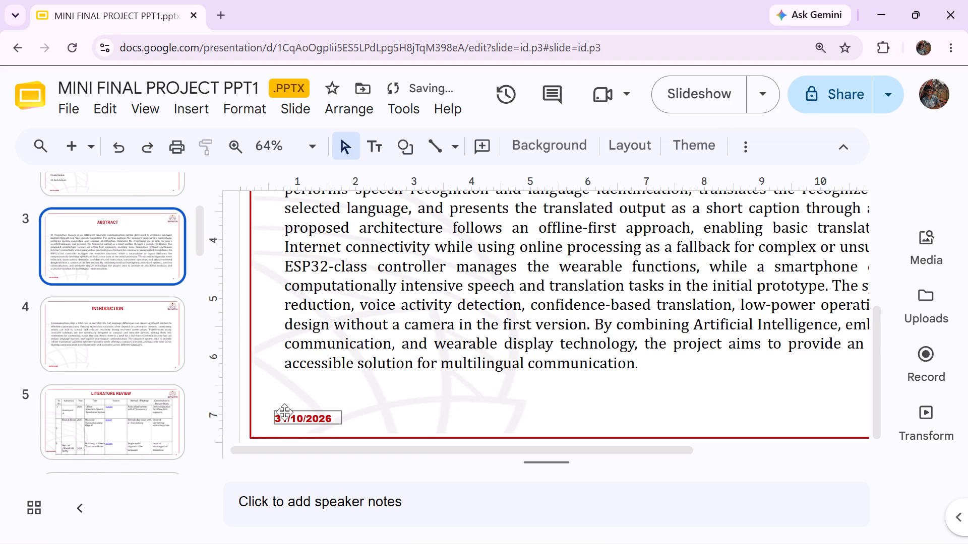
left_click(286, 417)
key("BackSpace")
key("0")
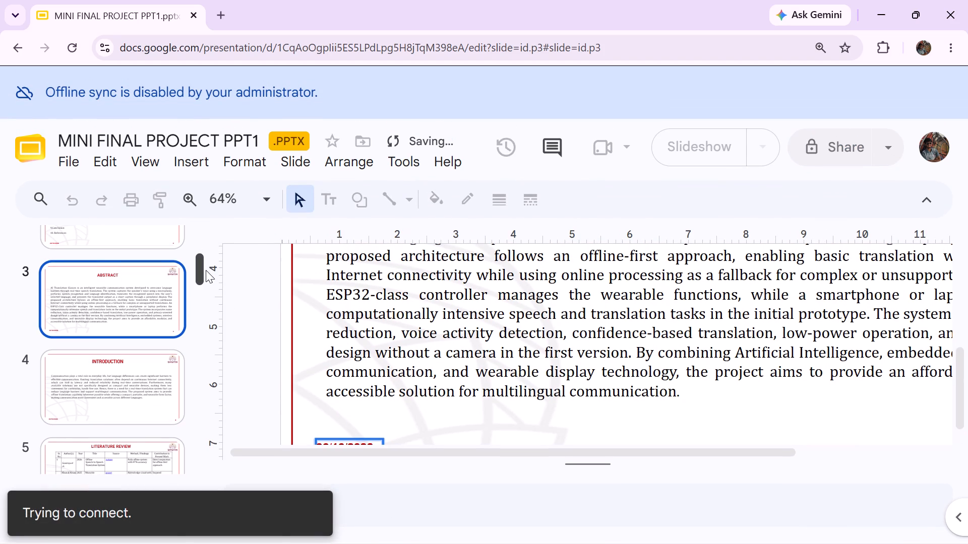
Review the dates on slides 1 to 4, from the title slide through the Introduction slide.
left_click_drag(201, 269, 205, 197)
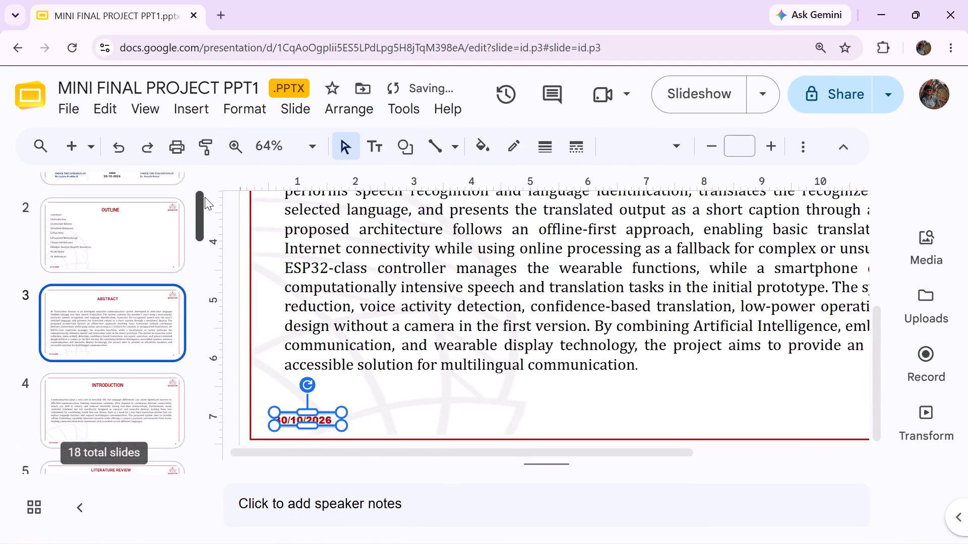
left_click_drag(205, 197, 205, 174)
left_click(146, 216)
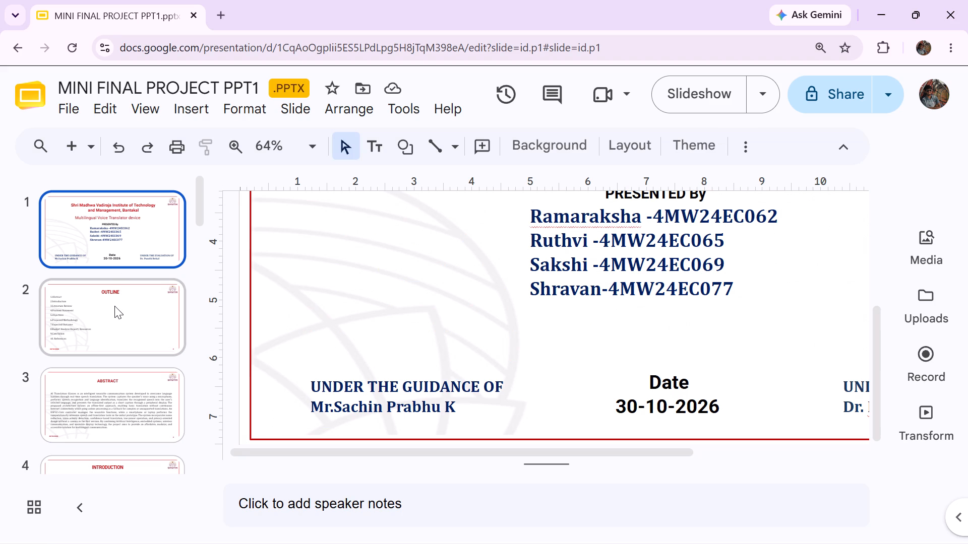
left_click(106, 317)
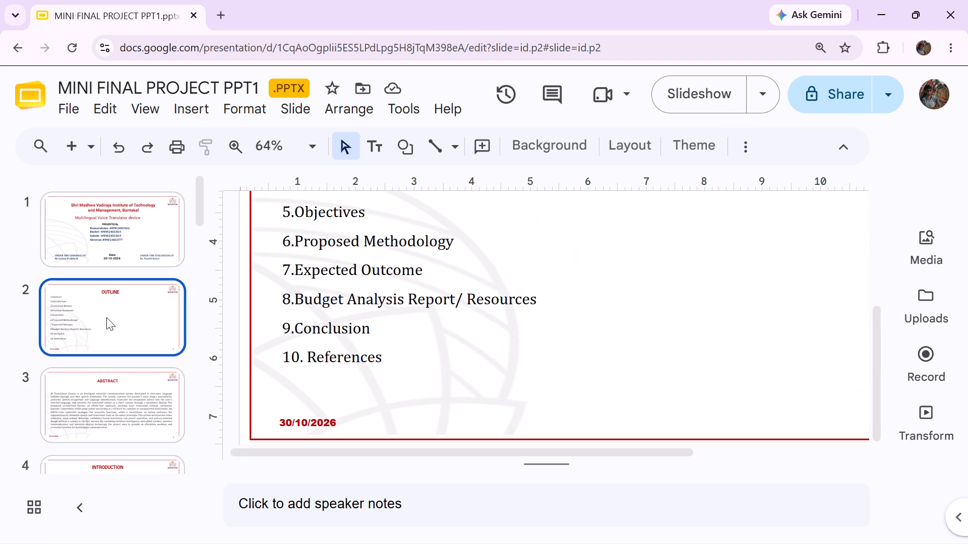
left_click(100, 247)
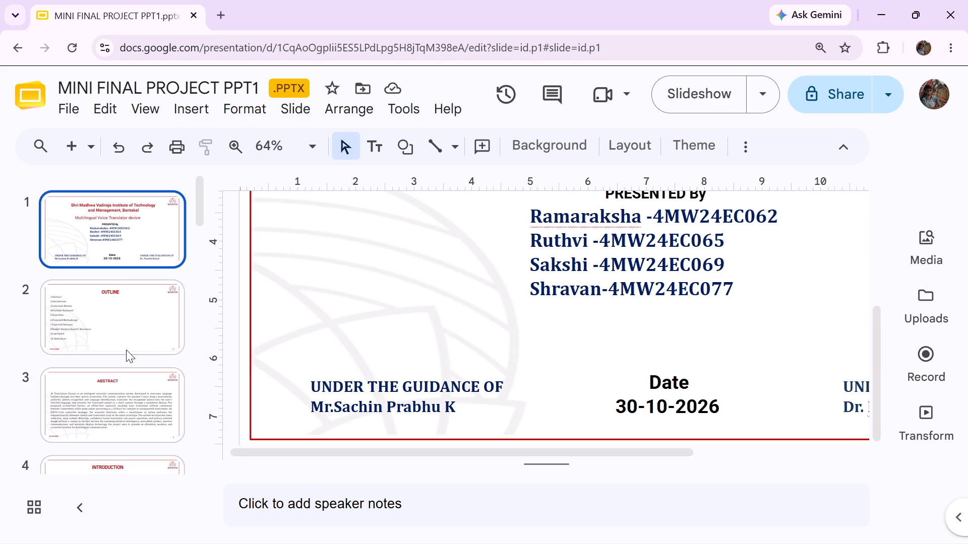
left_click(126, 343)
left_click(111, 414)
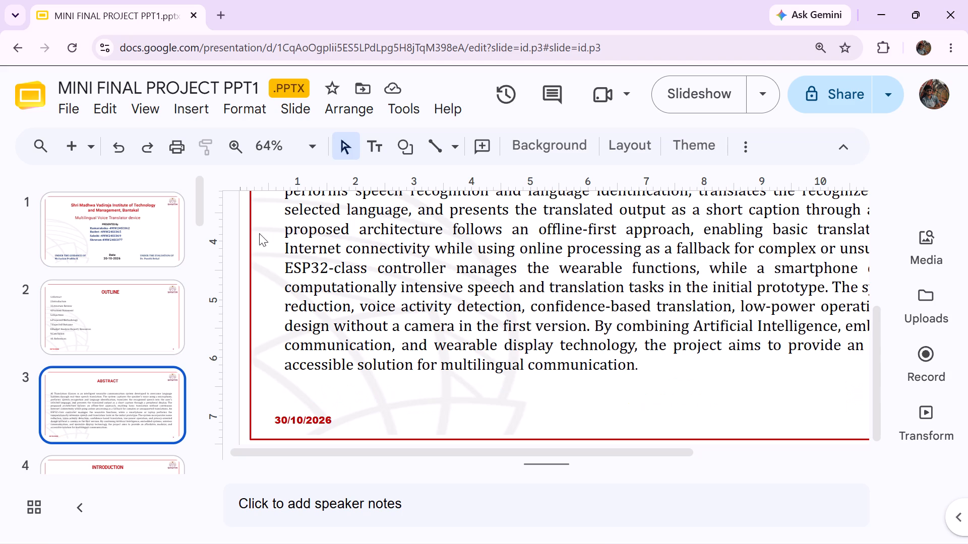
left_click_drag(198, 198, 215, 258)
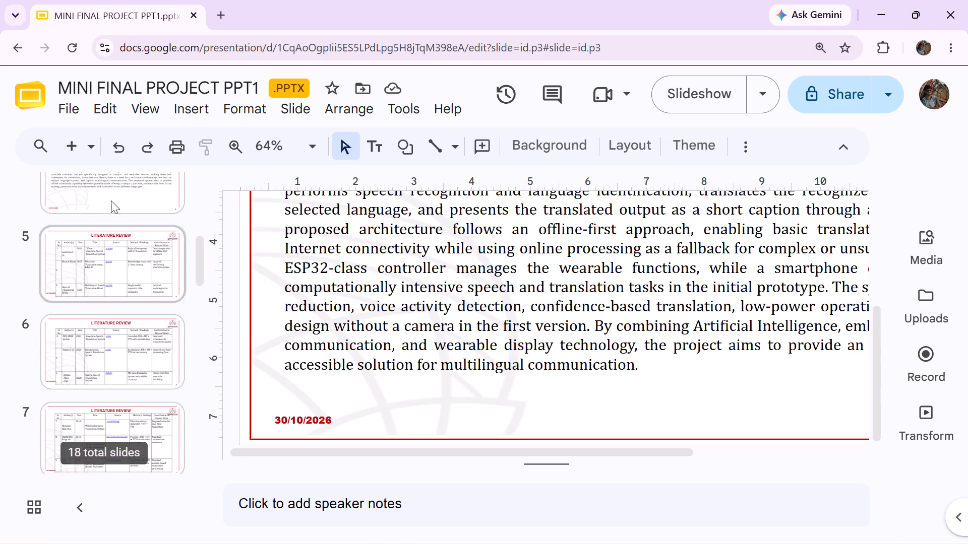
left_click(98, 192)
Change the footer date on slide 9, the Problem Statement slide, to 31/10/2026.
left_click_drag(199, 239, 205, 265)
left_click(205, 265)
left_click_drag(205, 265, 206, 276)
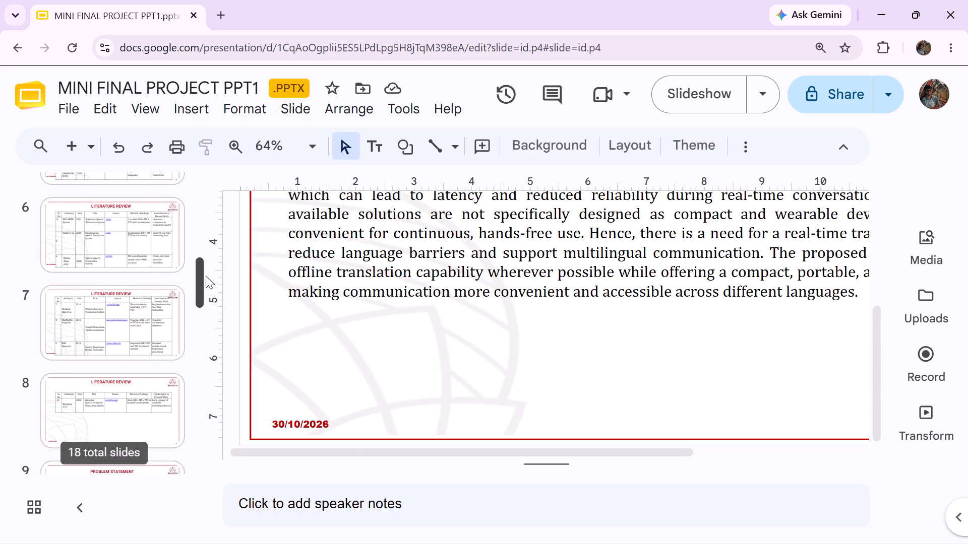
left_click_drag(206, 276, 213, 321)
left_click(132, 287)
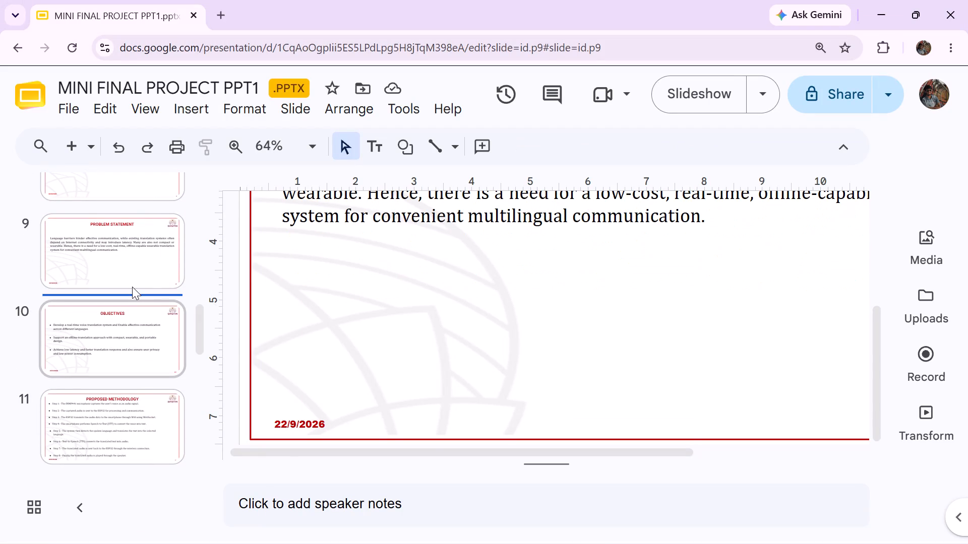
left_click(123, 263)
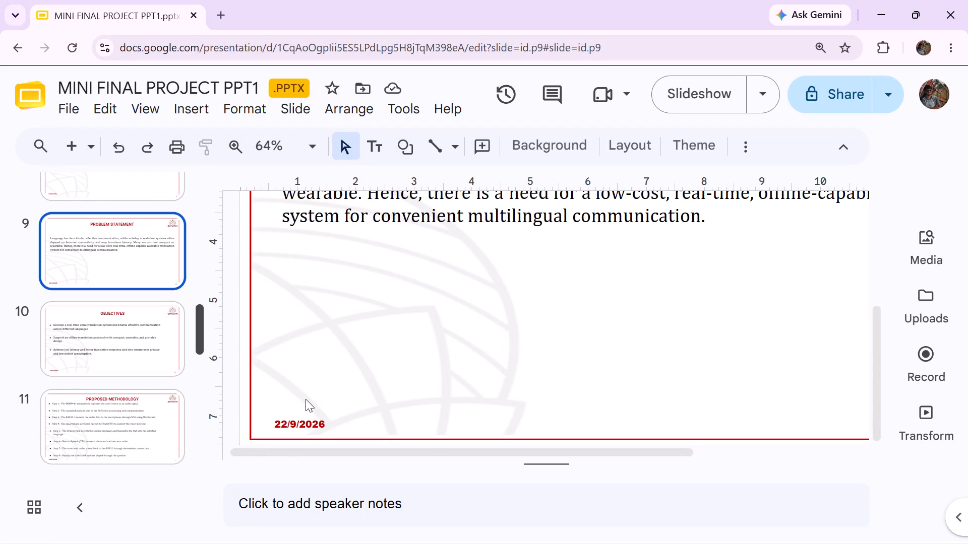
left_click(296, 420)
key("BackSpace")
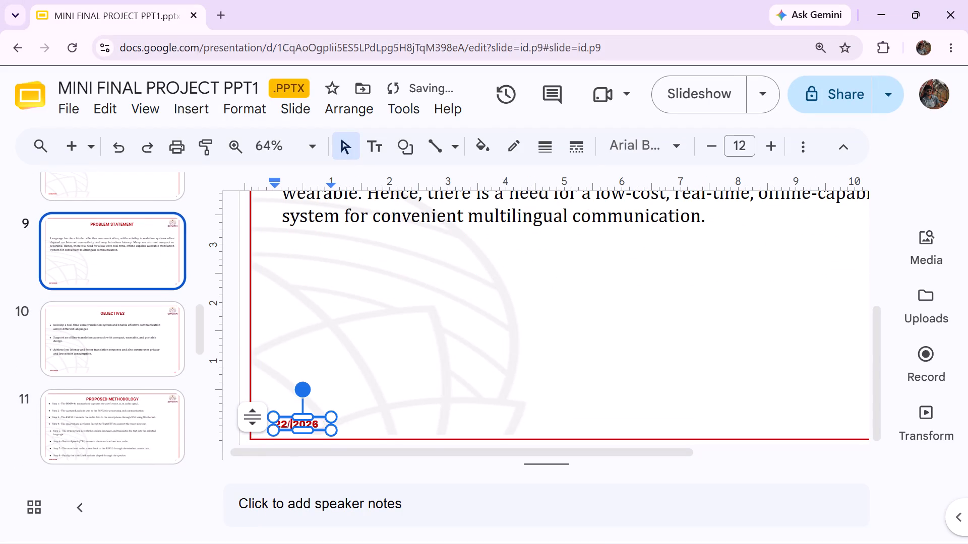
type("10")
key("Left")
key("Left")
key("Left")
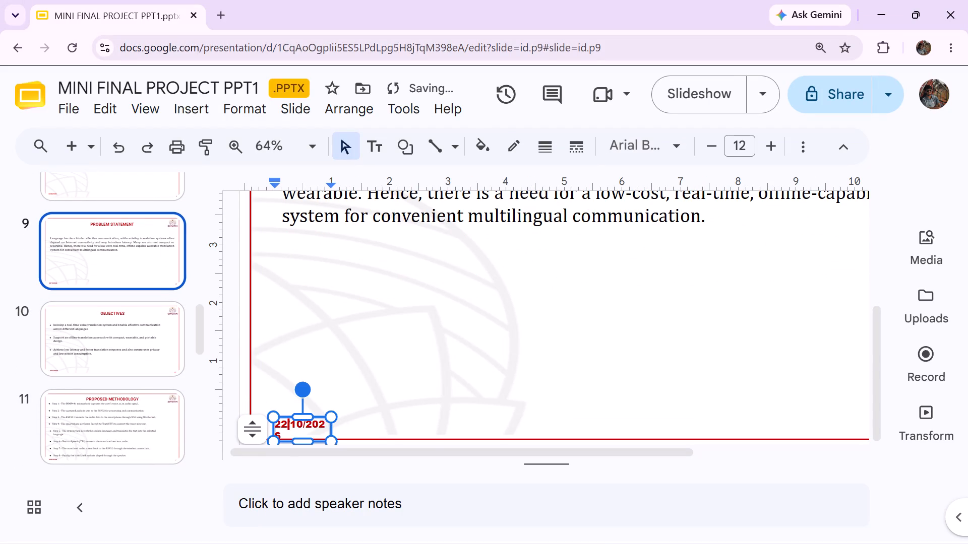
key("BackSpace")
key("BackSpace")
type("31")
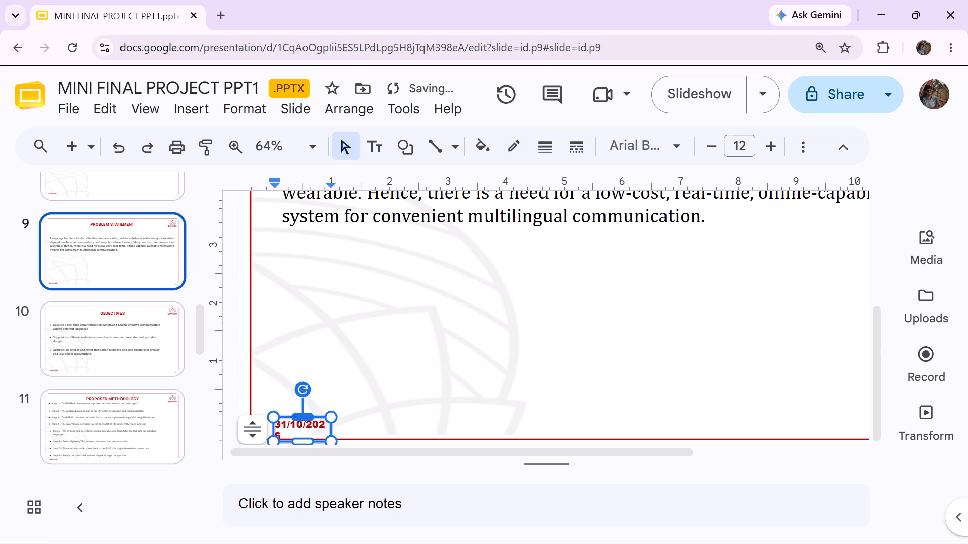
Widen the footer date box on slide 9 so the date fits on one line.
left_click_drag(330, 432, 339, 432)
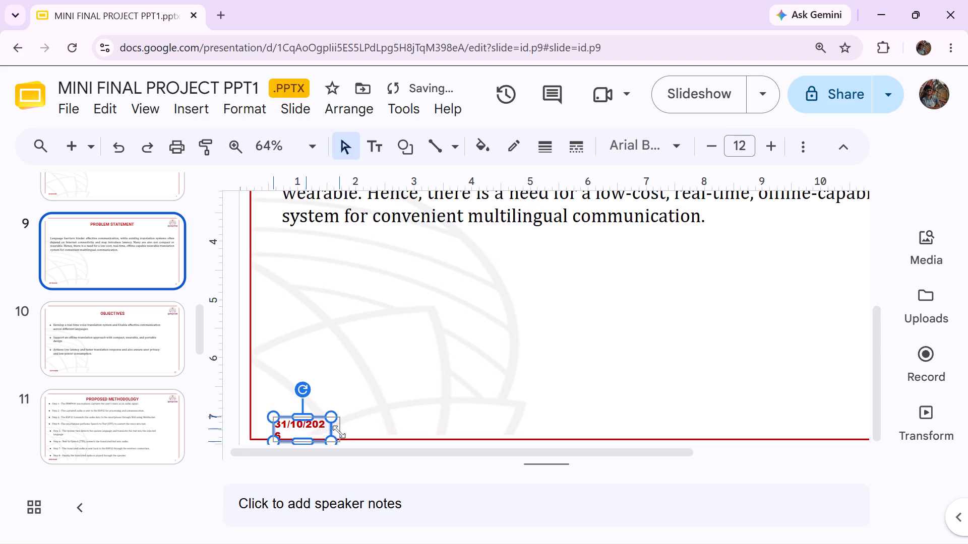
left_click(528, 395)
Change the footer date on slide 10, the Objectives slide, to 30/10/2026.
key("Down")
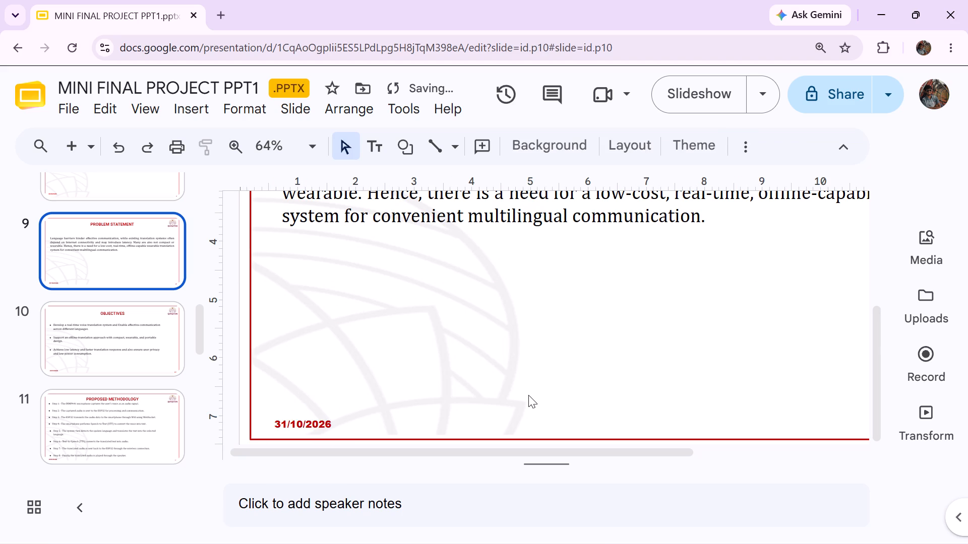
left_click(288, 421)
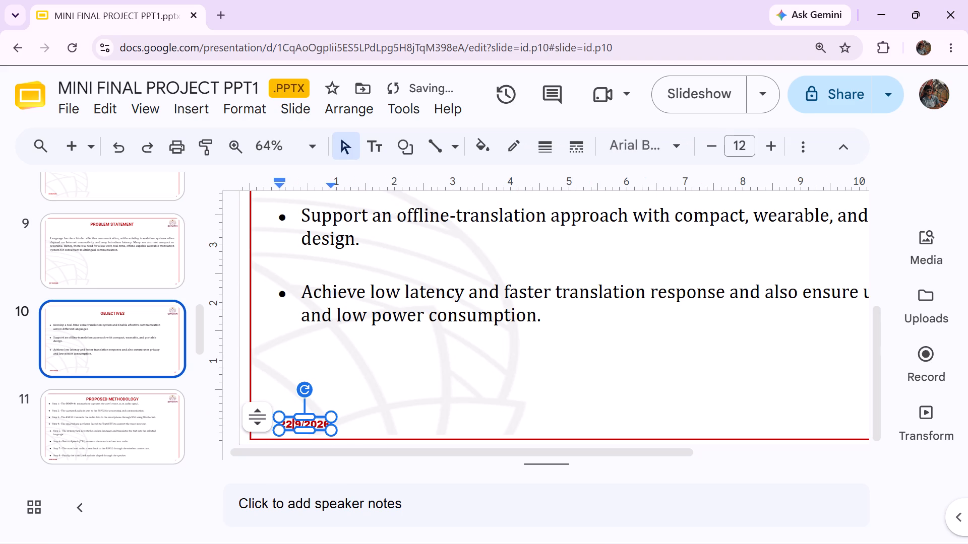
key("BackSpace")
key("BackSpace")
type("30")
key("Right")
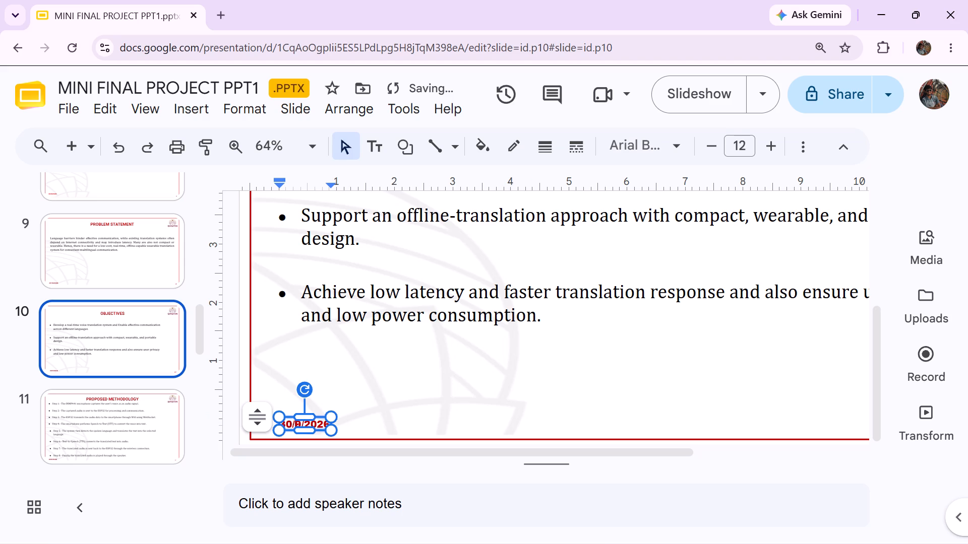
key("Right")
key("BackSpace")
type("10")
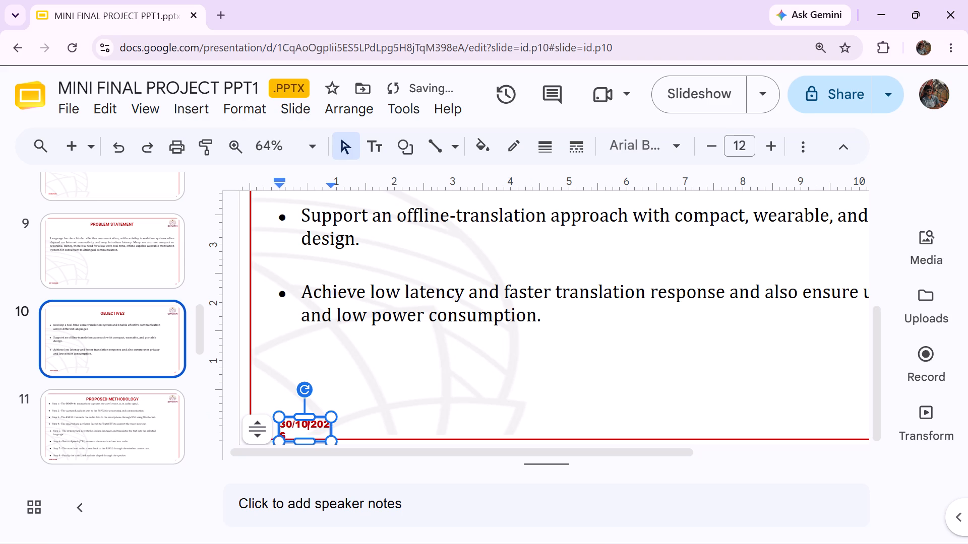
Widen the footer date box on slide 10 so the date fits on one line.
left_click_drag(331, 428, 339, 428)
left_click(137, 233)
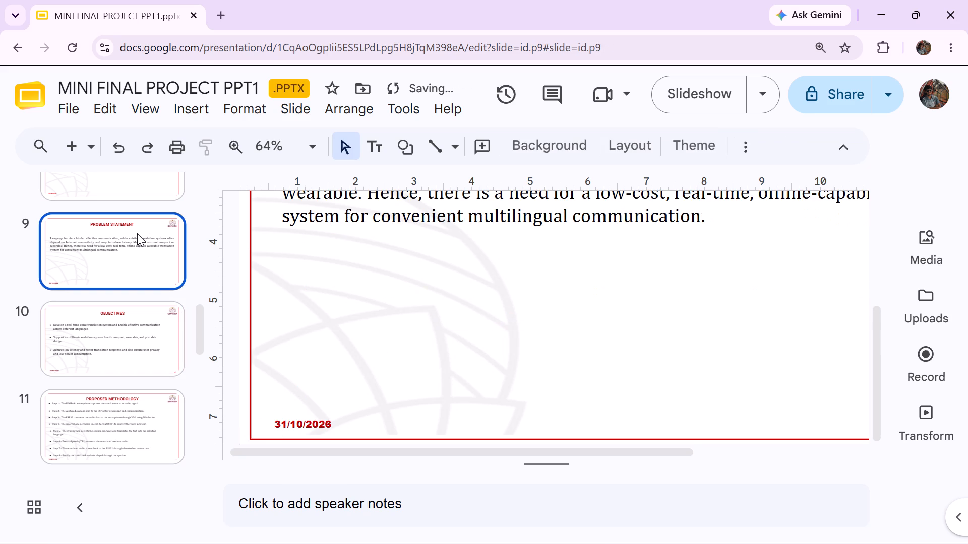
left_click(109, 346)
Change the footer date on slide 11, the Proposed Methodology slide, to 30/10/2026.
left_click(115, 429)
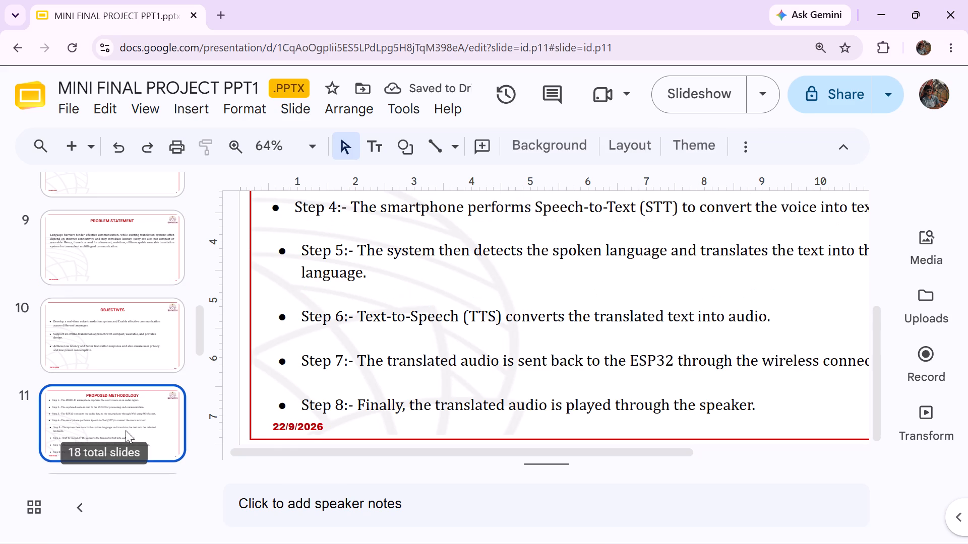
left_click(296, 426)
key("Left")
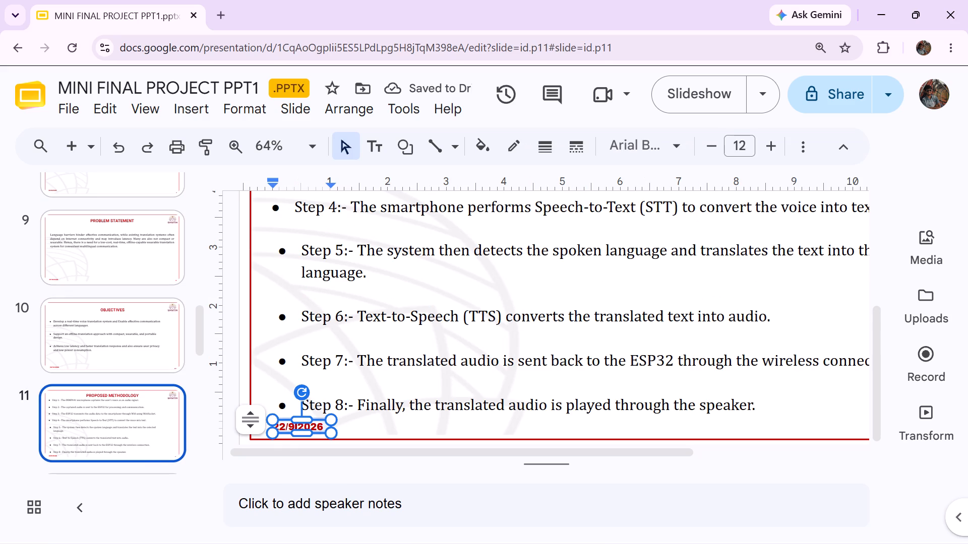
key("BackSpace")
key("1")
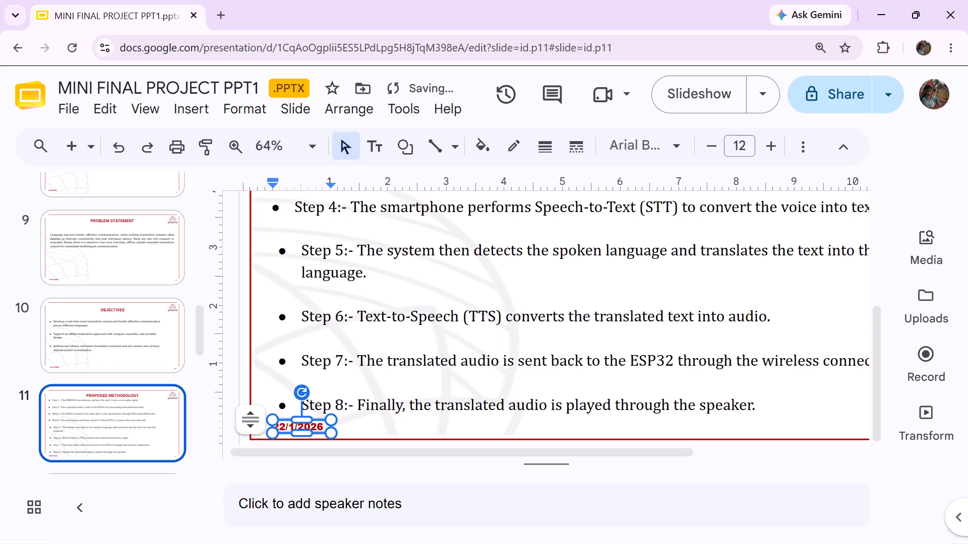
key("0")
key("Left")
key("Left")
key("Left")
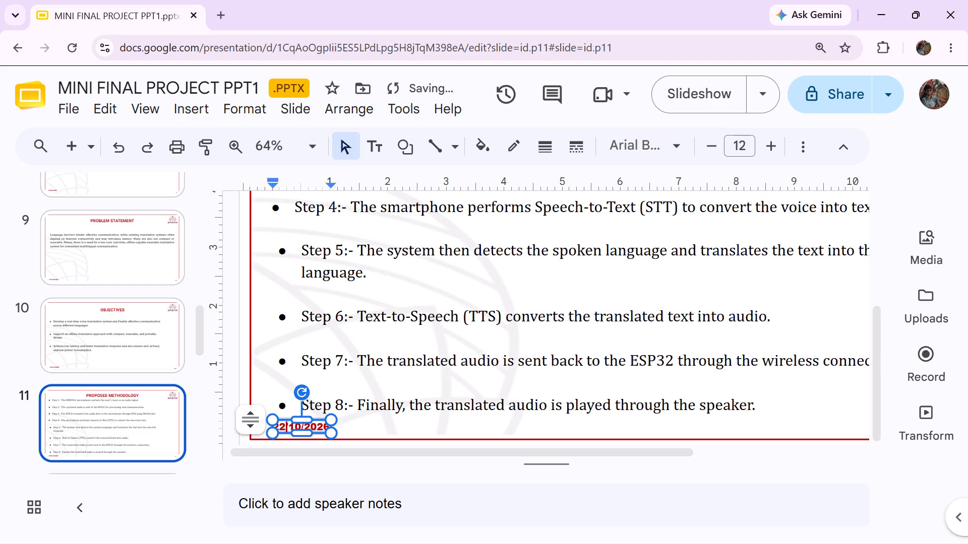
key("BackSpace")
type("31")
key("BackSpace")
key("BackSpace")
key("BackSpace")
key("3")
key("1")
key("BackSpace")
key("0")
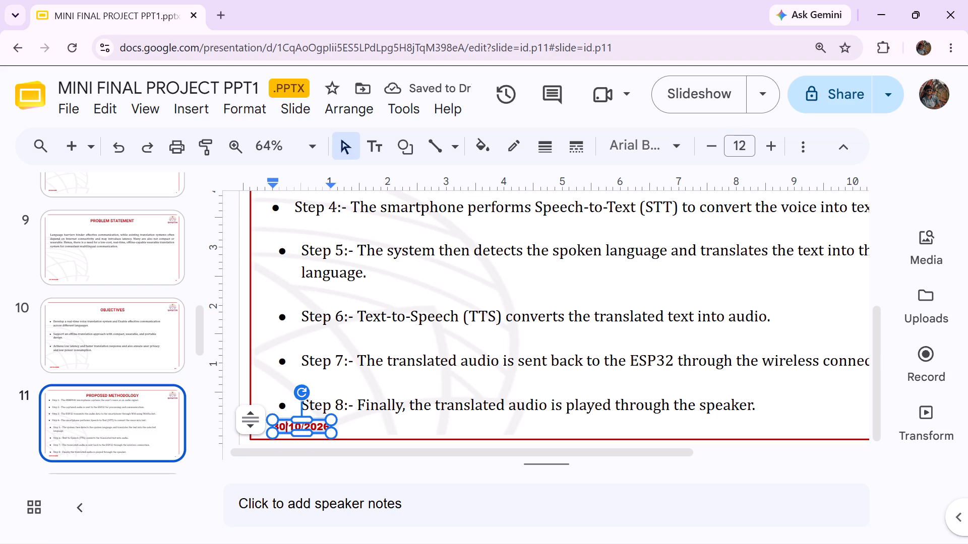
left_click(381, 432)
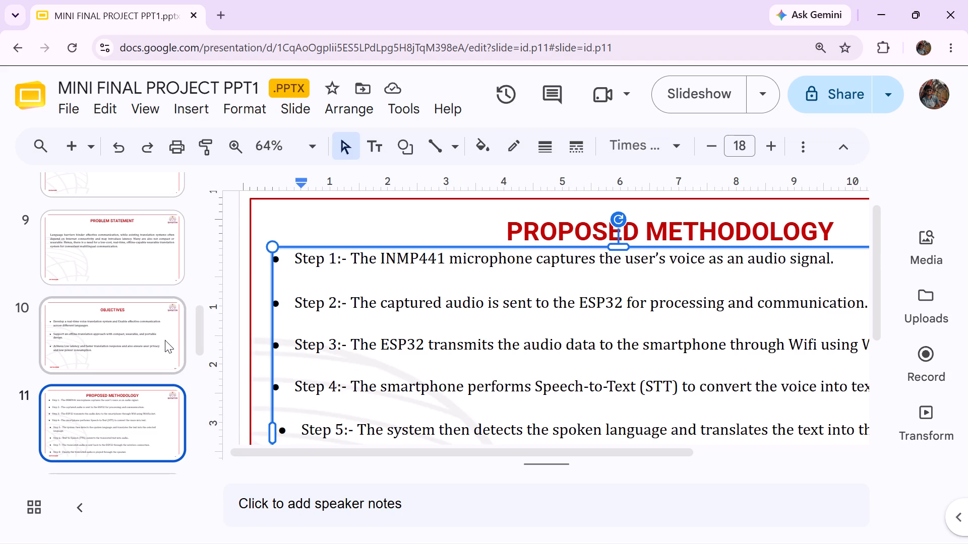
left_click(148, 414)
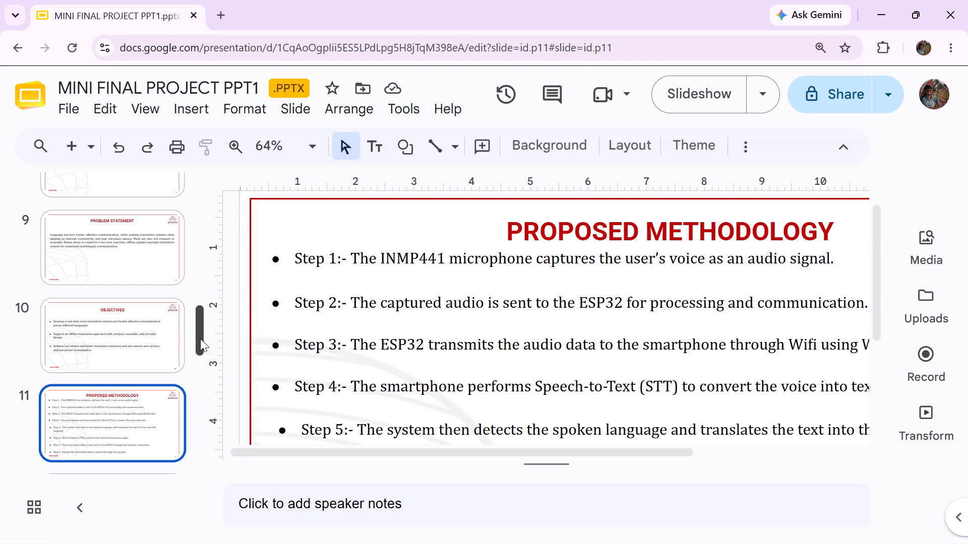
Change the footer date on slide 12, the Block Diagram slide, to 30/10/2026.
left_click_drag(200, 338, 208, 376)
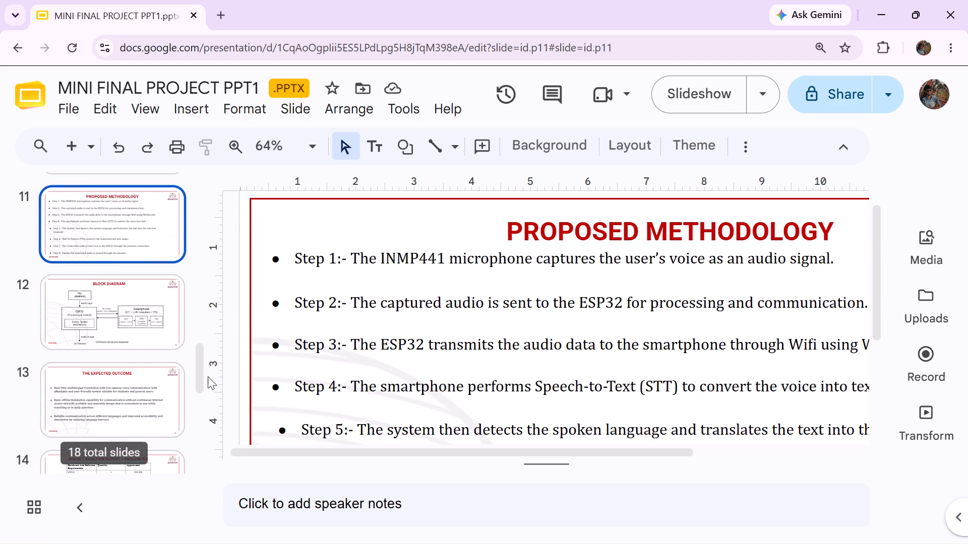
left_click(117, 333)
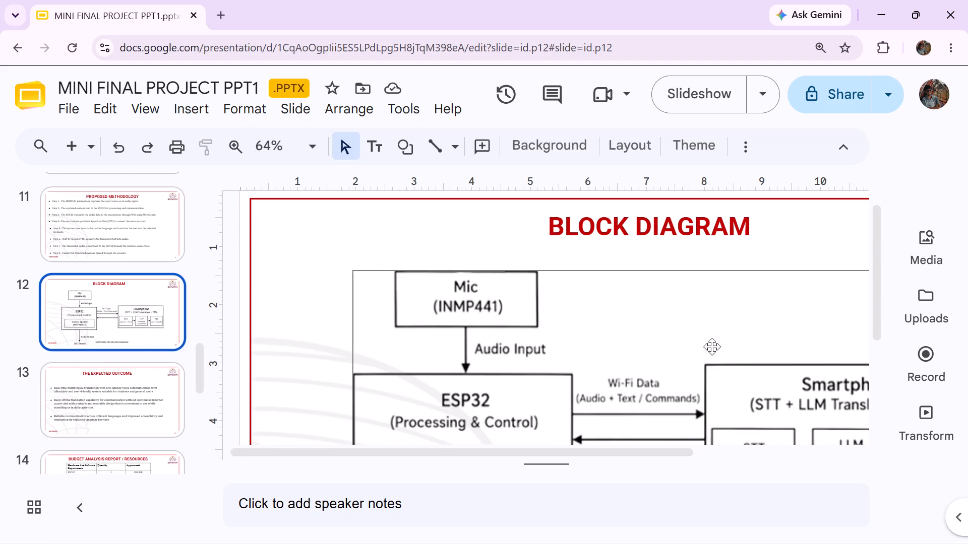
key("ctrl+minus")
key("ctrl+minus")
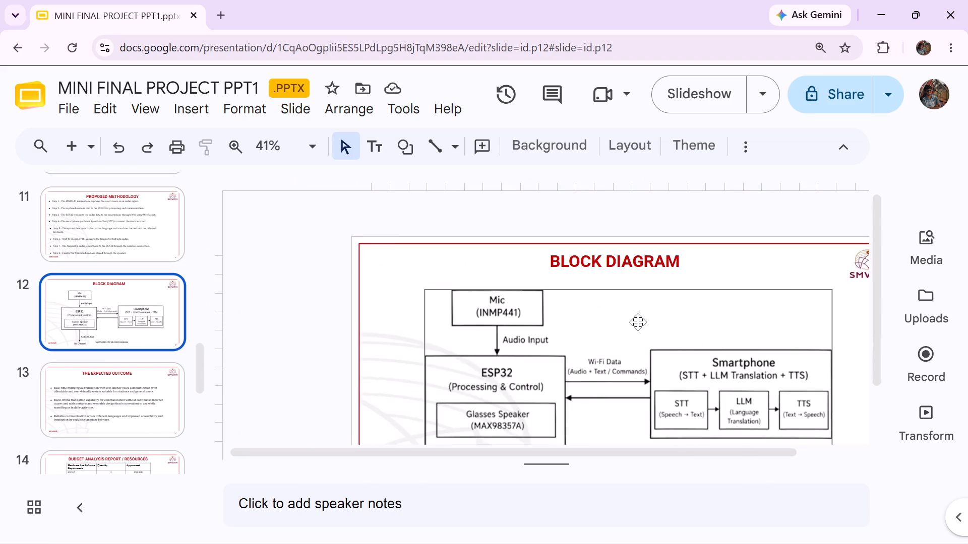
key("ctrl+minus")
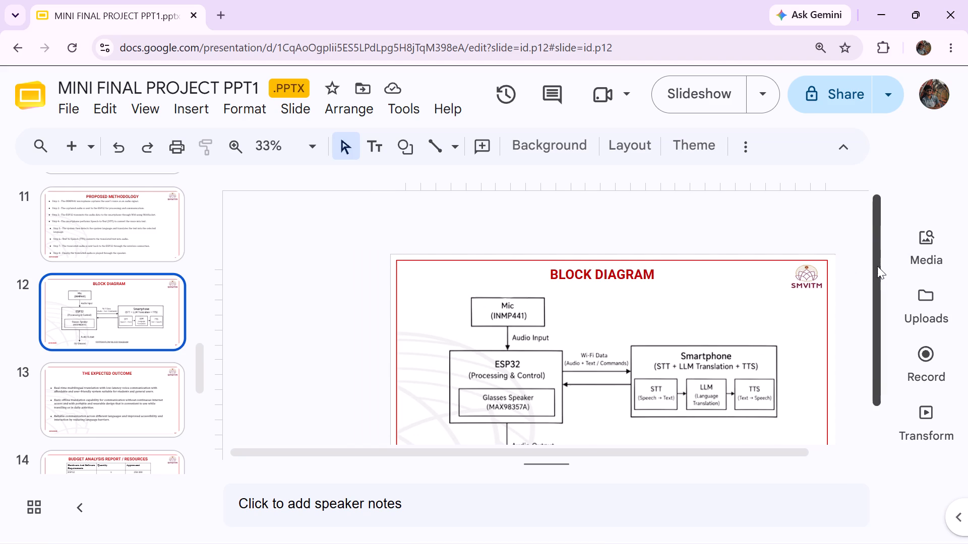
left_click_drag(877, 266, 884, 342)
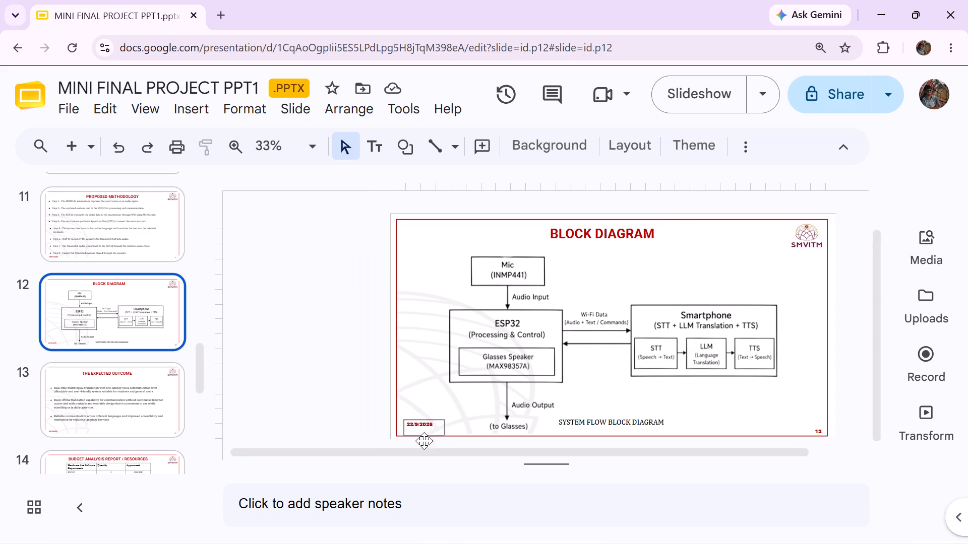
left_click(413, 425)
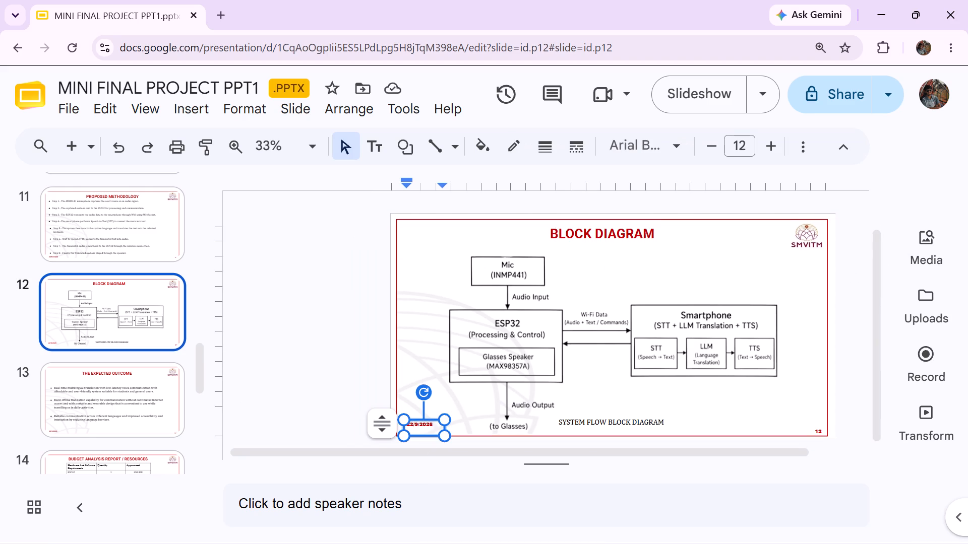
key("BackSpace")
key("BackSpace")
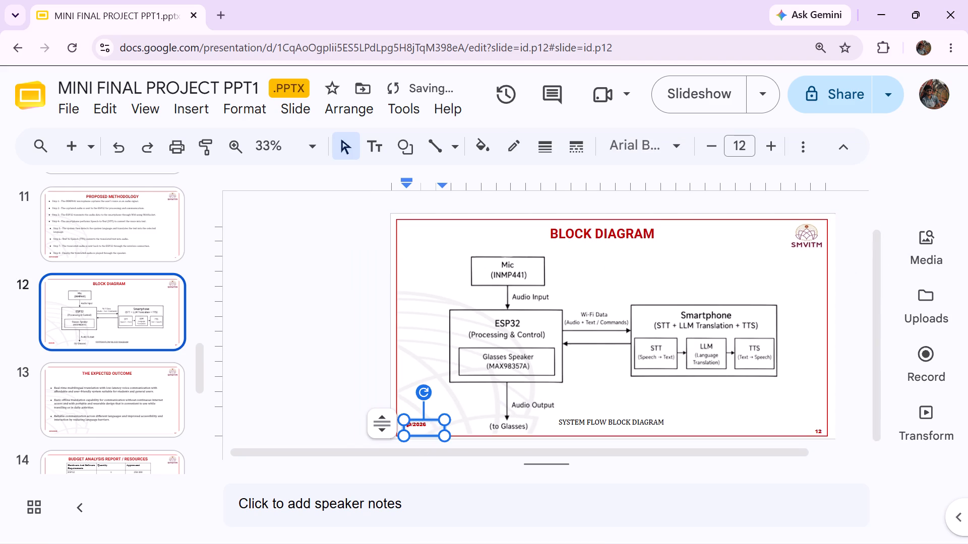
type("30")
key("Right")
key("Right")
key("BackSpace")
type("10")
Change the footer date on slide 13, the Expected Outcome slide, to 30/10/2026.
left_click(117, 383)
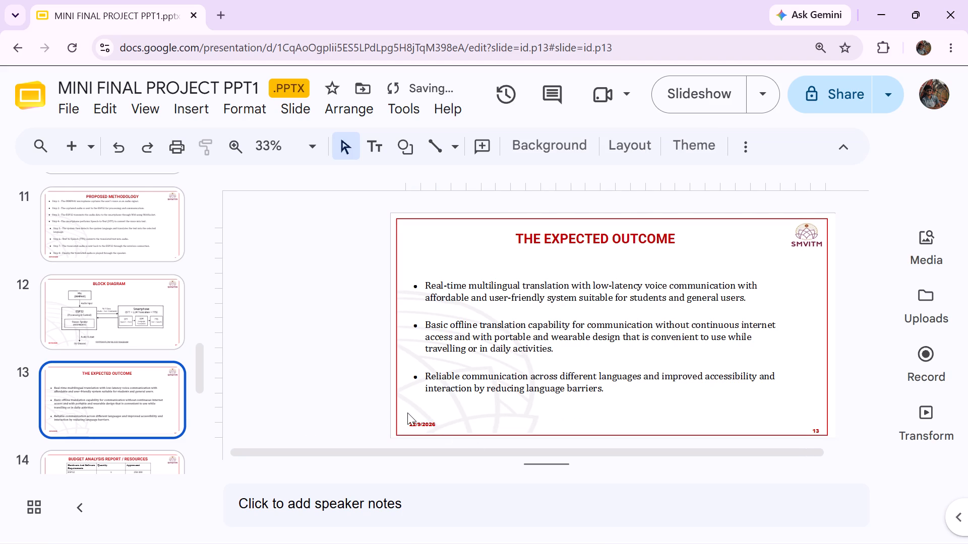
left_click(421, 424)
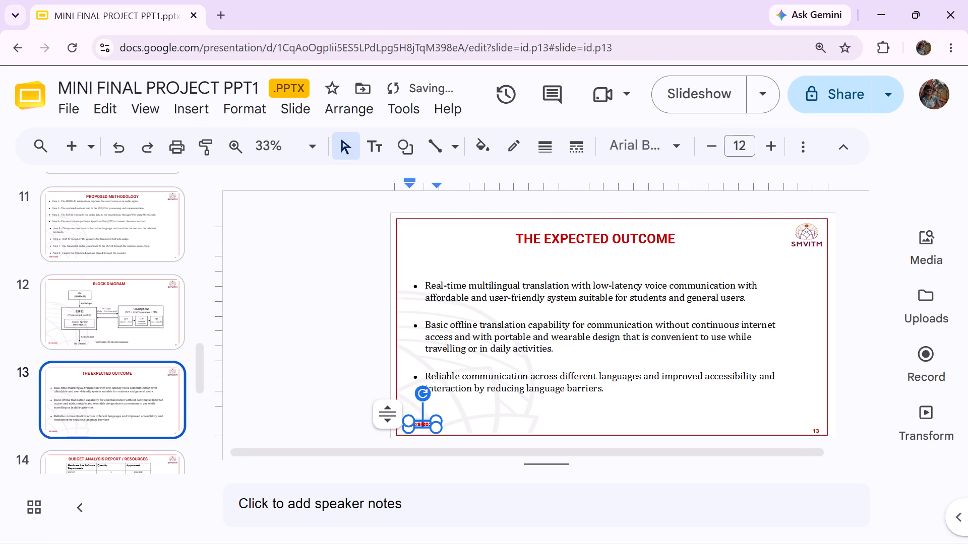
key("Left")
key("BackSpace")
type("10")
key("Left")
key("Left")
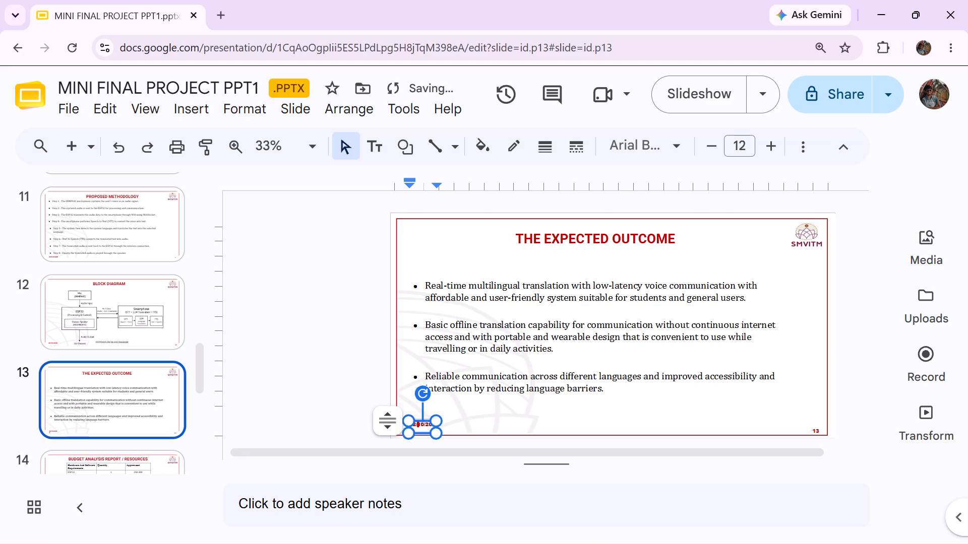
key("Left")
key("BackSpace")
key("BackSpace")
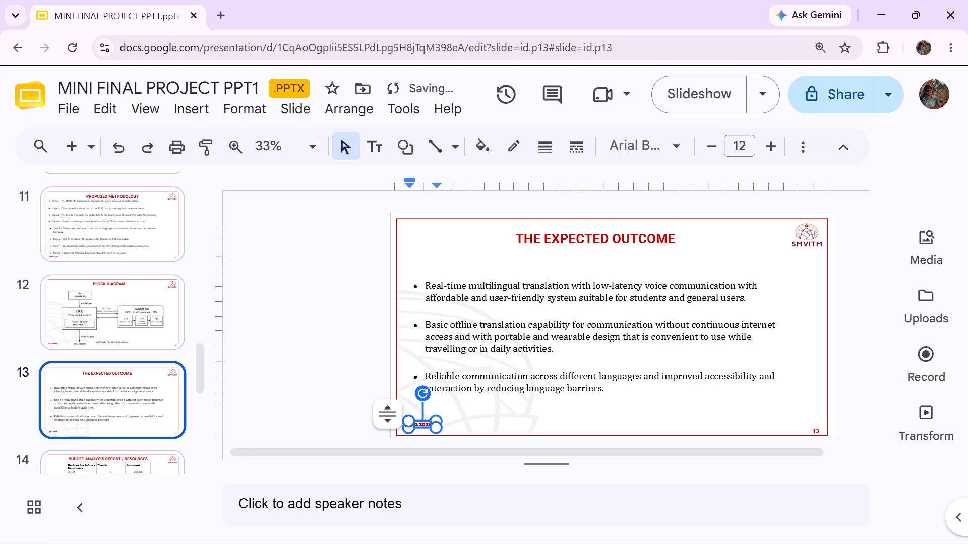
type("31")
key("BackSpace")
key("0")
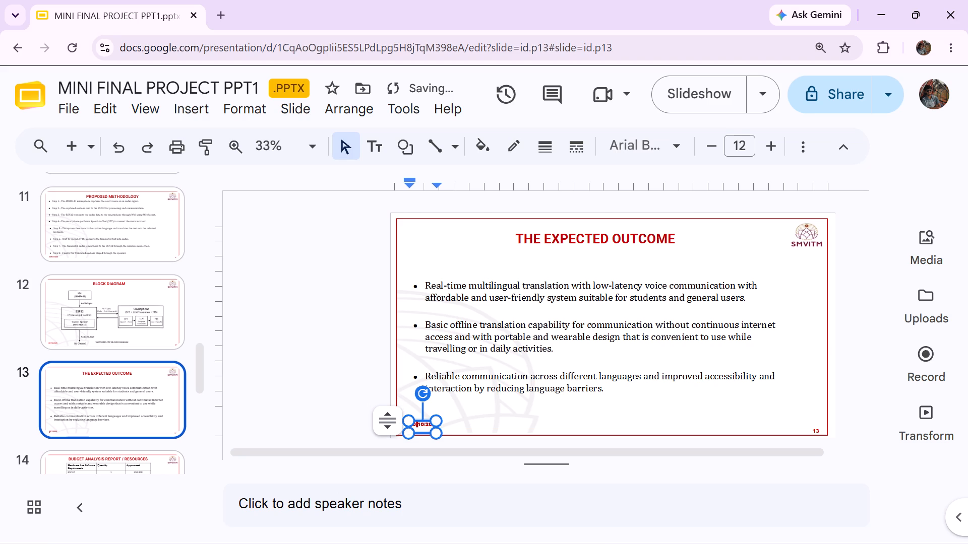
left_click(465, 416)
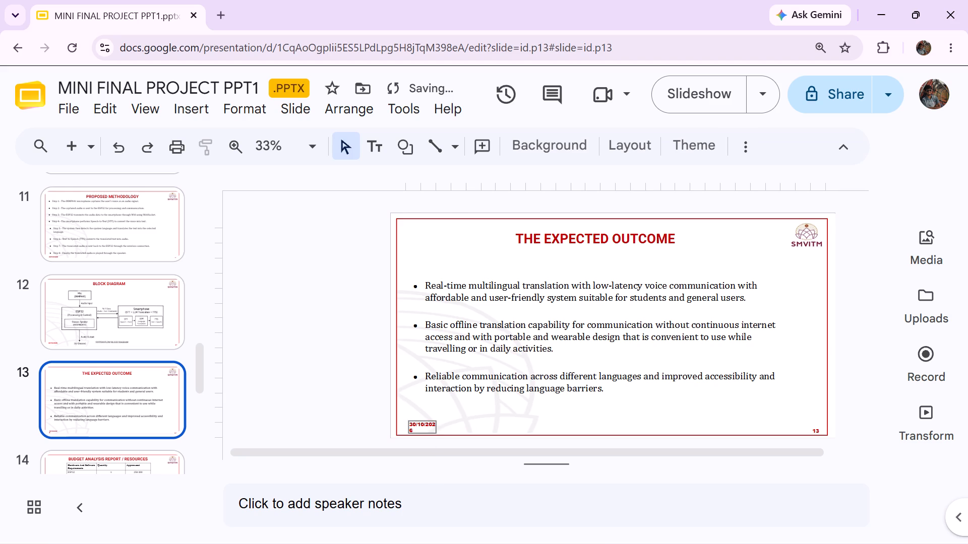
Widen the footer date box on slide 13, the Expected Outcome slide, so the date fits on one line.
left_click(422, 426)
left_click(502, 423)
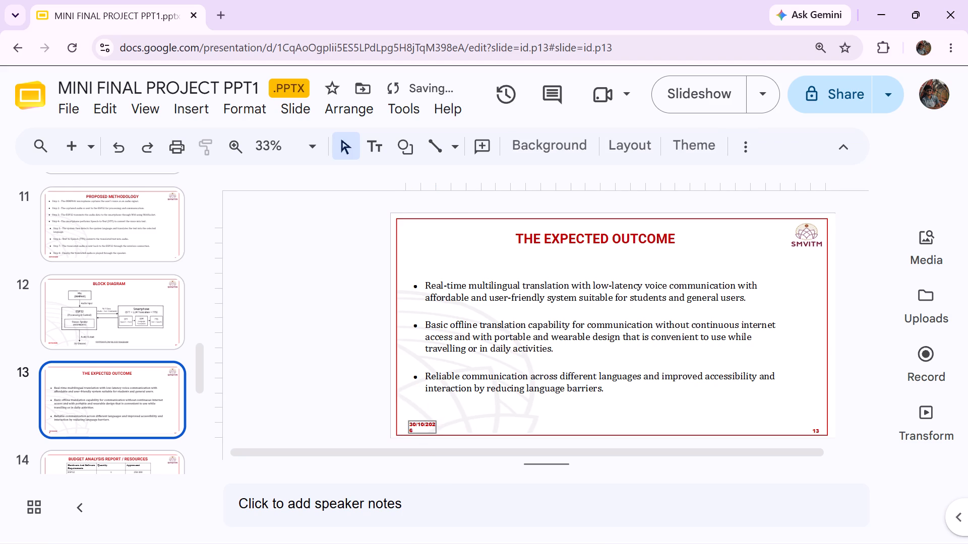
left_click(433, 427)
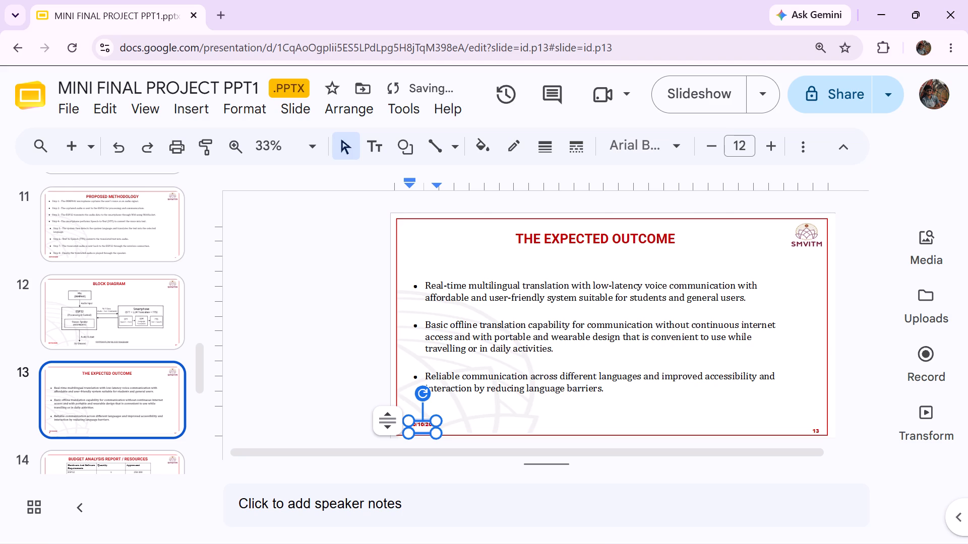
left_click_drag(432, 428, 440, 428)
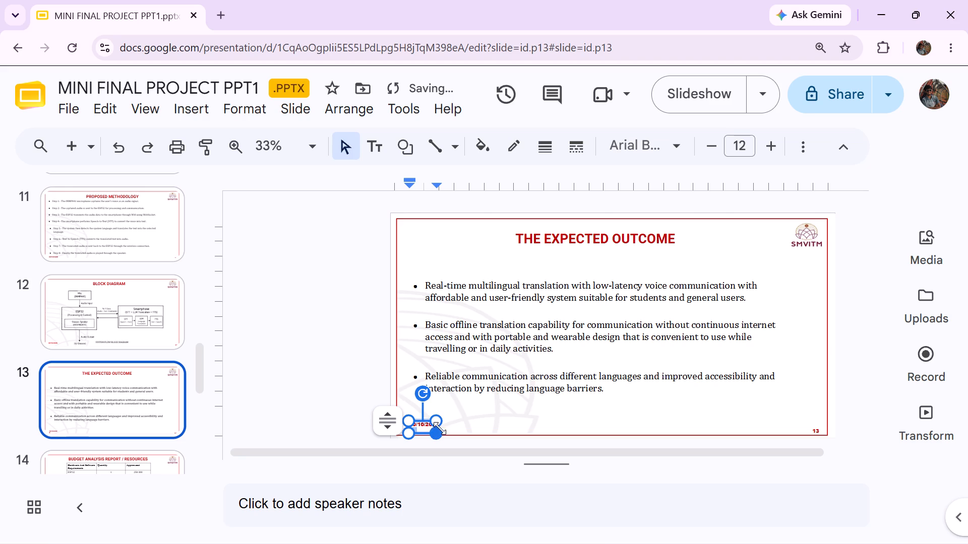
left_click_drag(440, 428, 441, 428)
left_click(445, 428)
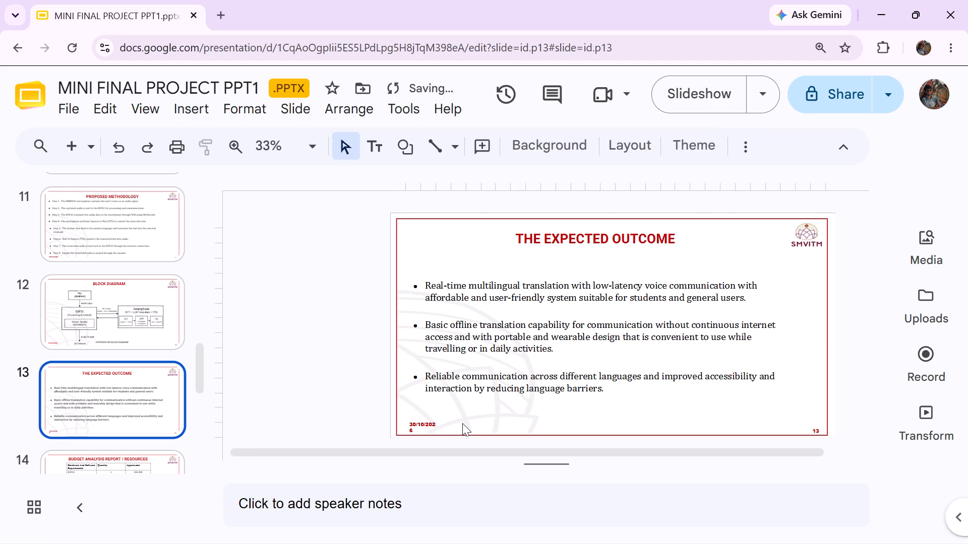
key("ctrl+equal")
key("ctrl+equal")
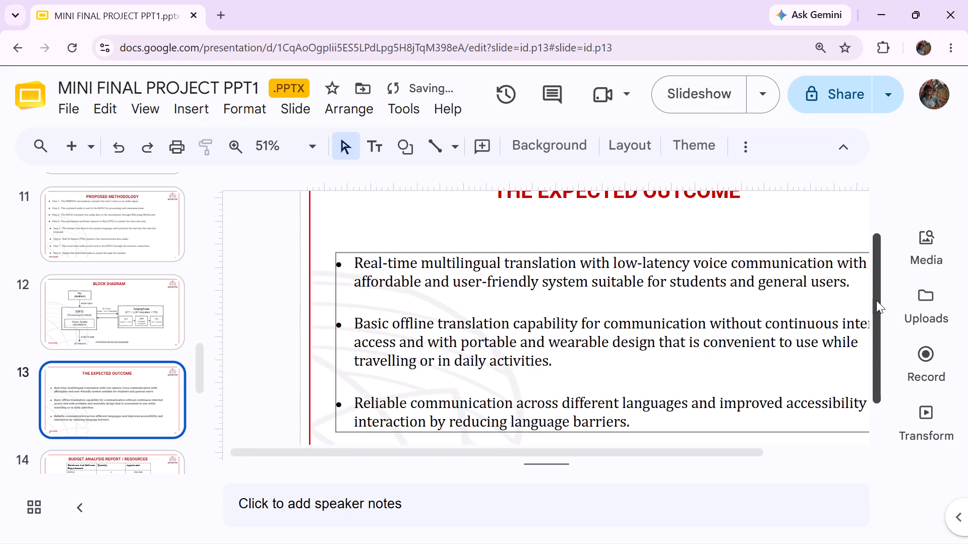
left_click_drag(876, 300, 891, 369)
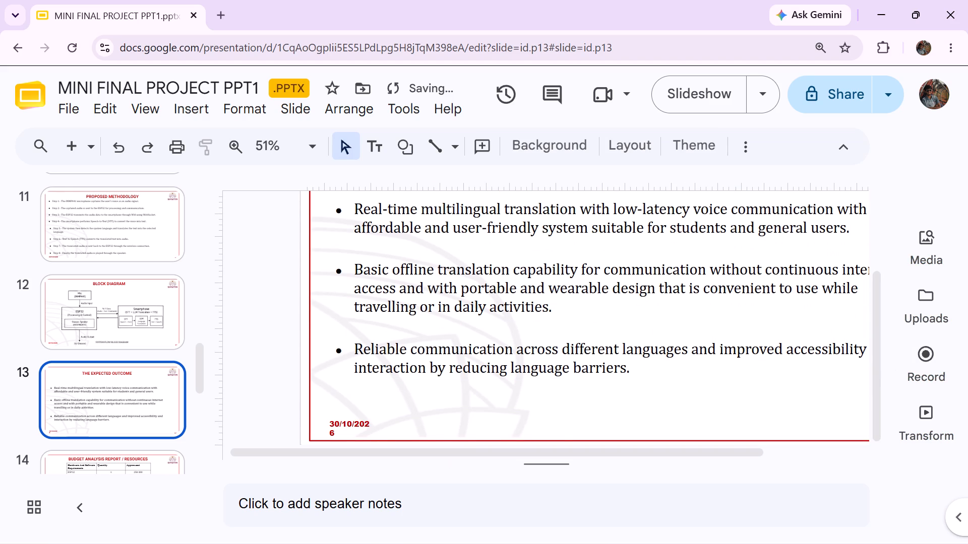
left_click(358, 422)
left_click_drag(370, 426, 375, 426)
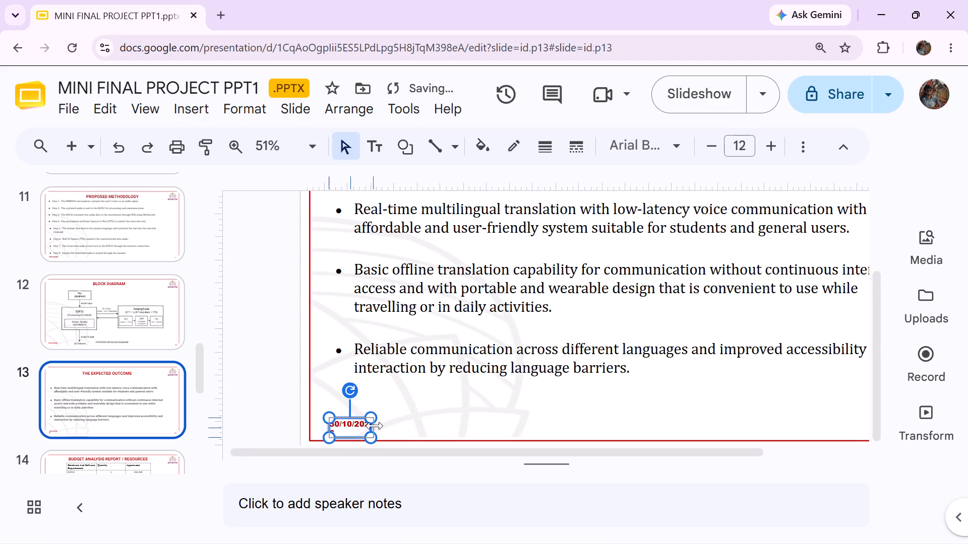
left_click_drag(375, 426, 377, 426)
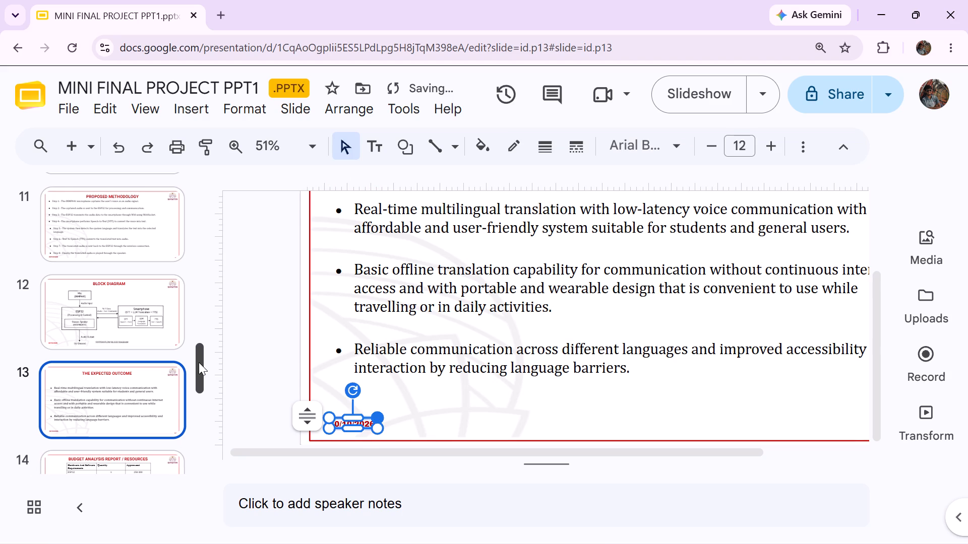
Delete the Expected Outcome slide and the Budget Analysis Report / Resources slide that follows it.
left_click_drag(199, 362, 207, 395)
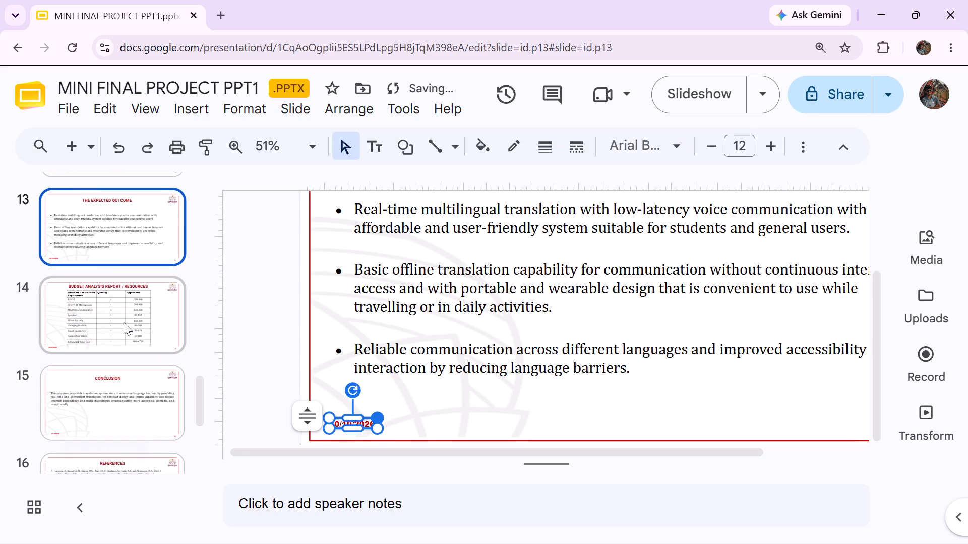
left_click(124, 322)
left_click_drag(198, 382, 201, 363)
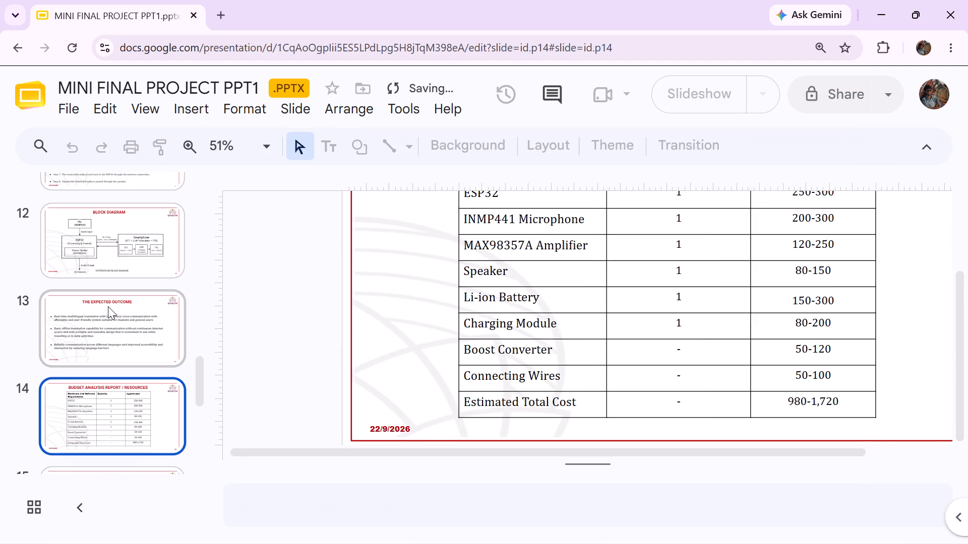
left_click(108, 306)
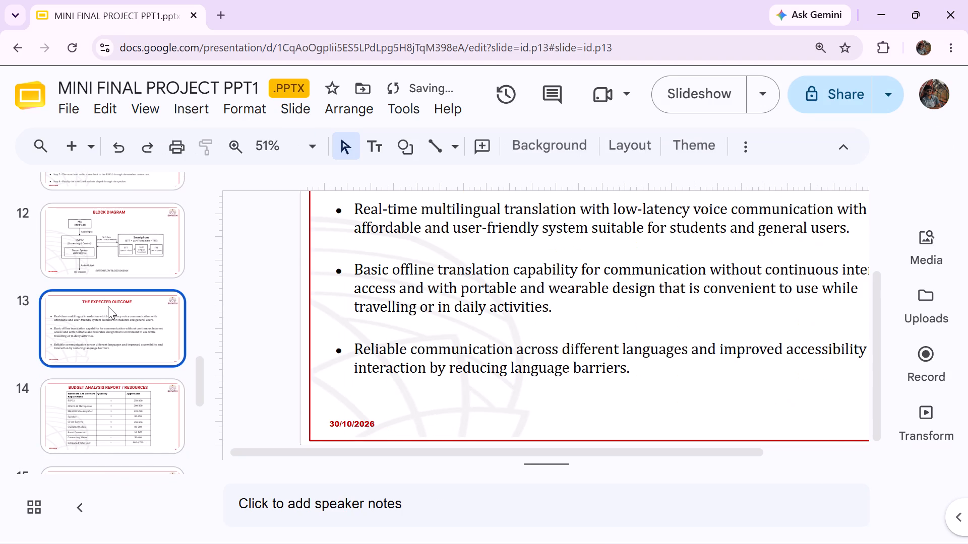
right_click(173, 342)
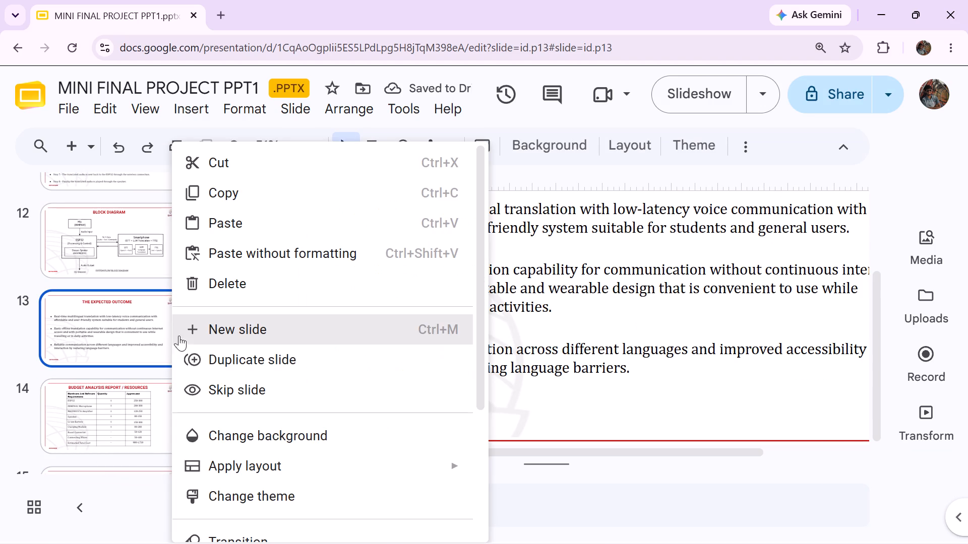
left_click(250, 280)
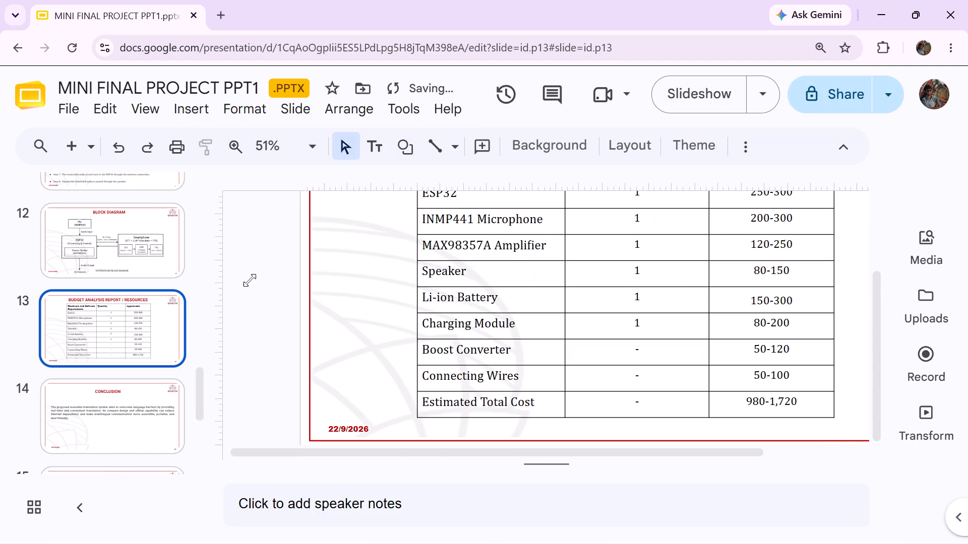
right_click(125, 320)
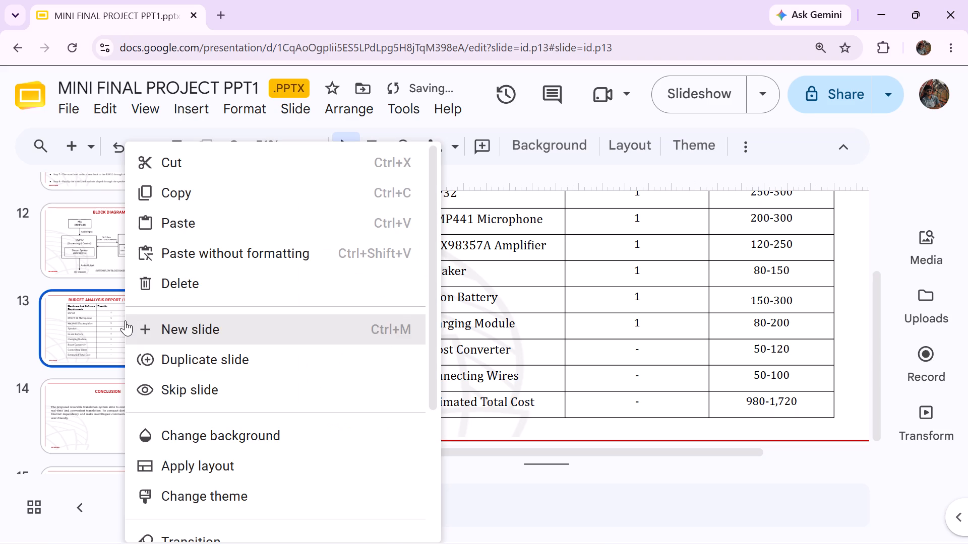
left_click(193, 283)
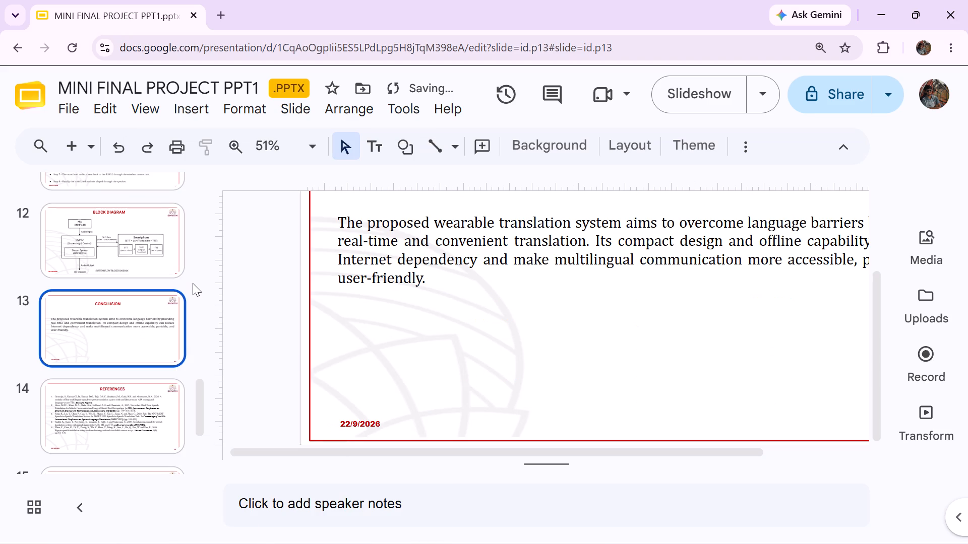
Insert a new empty slide after slide 12, the Block Diagram slide.
left_click(145, 233)
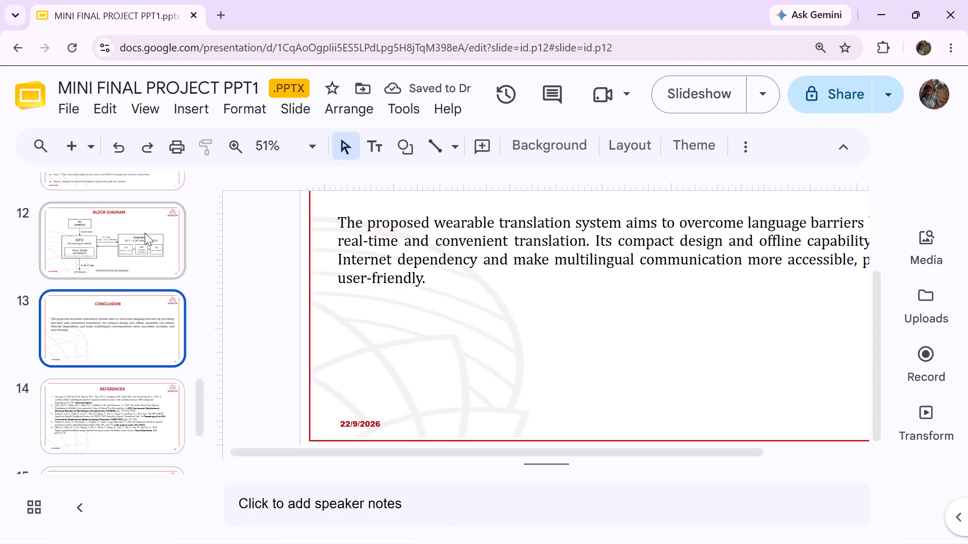
left_click(78, 114)
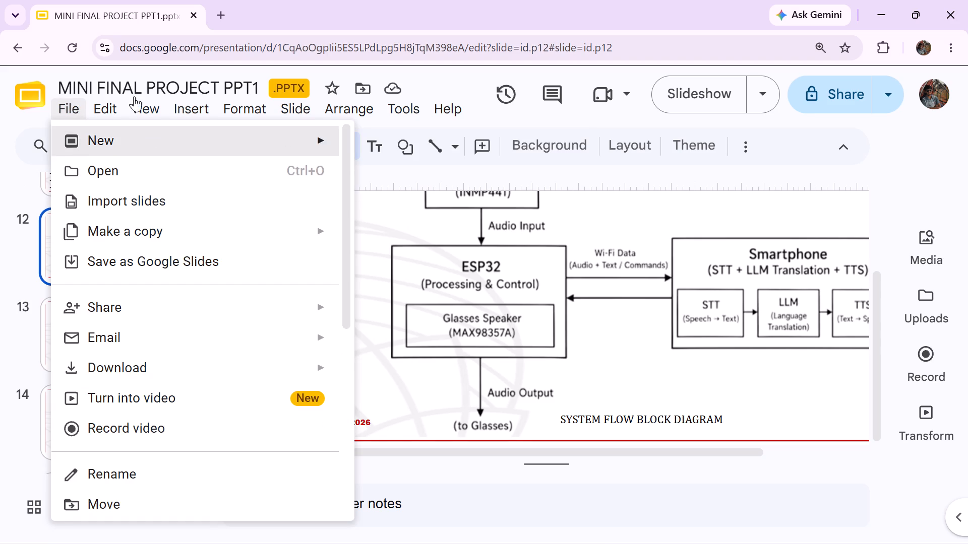
left_click(106, 109)
left_click(106, 109)
left_click(106, 109)
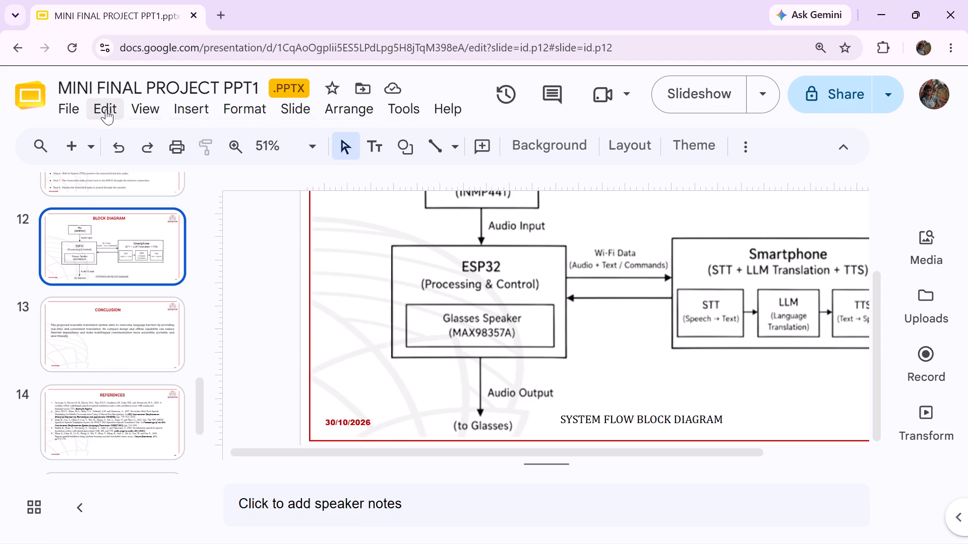
left_click(73, 142)
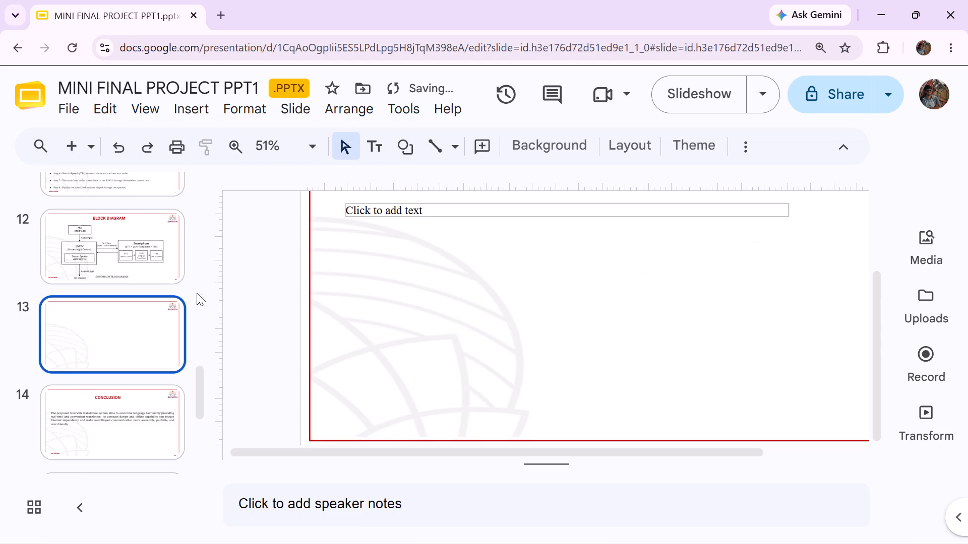
Change the footer date on slide 14, the Conclusion slide, to 30/10/2026.
left_click(103, 439)
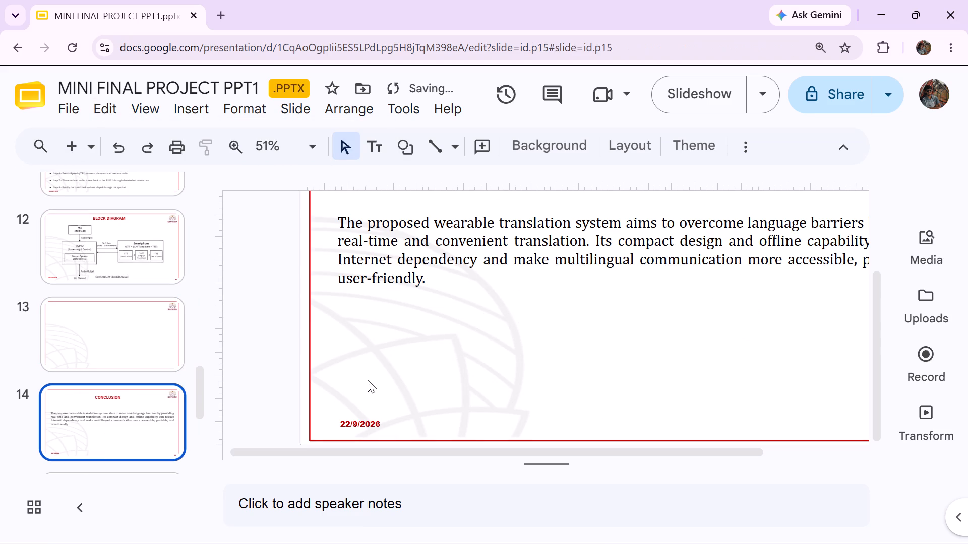
left_click(368, 419)
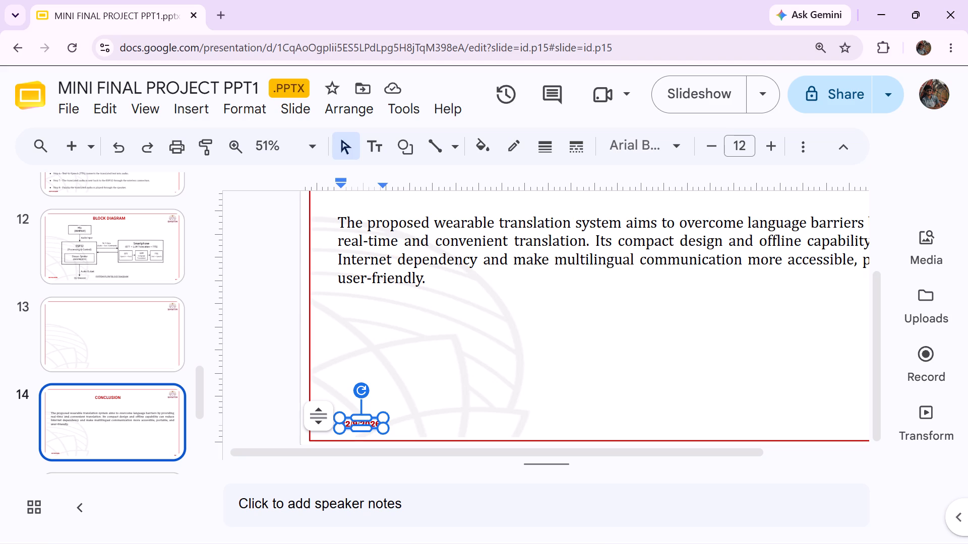
left_click(358, 421)
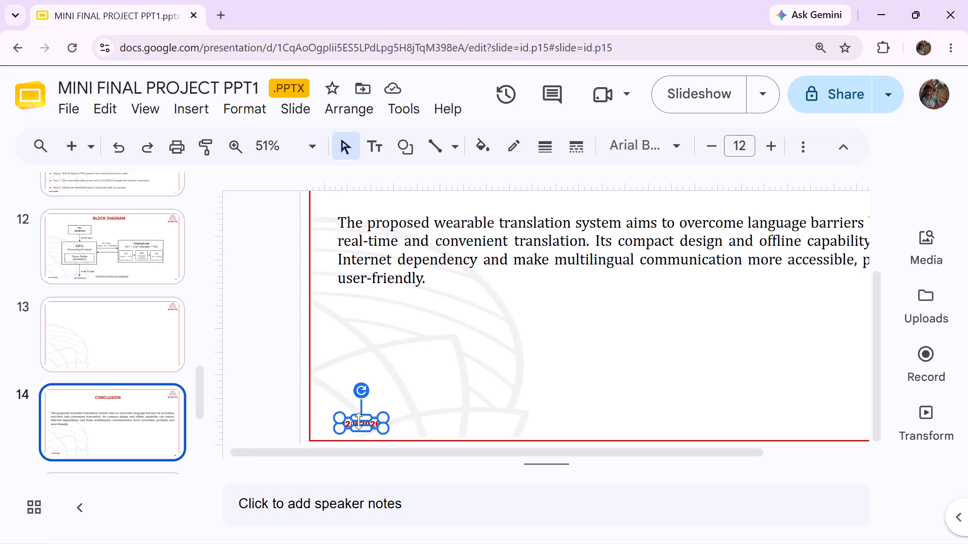
key("Left")
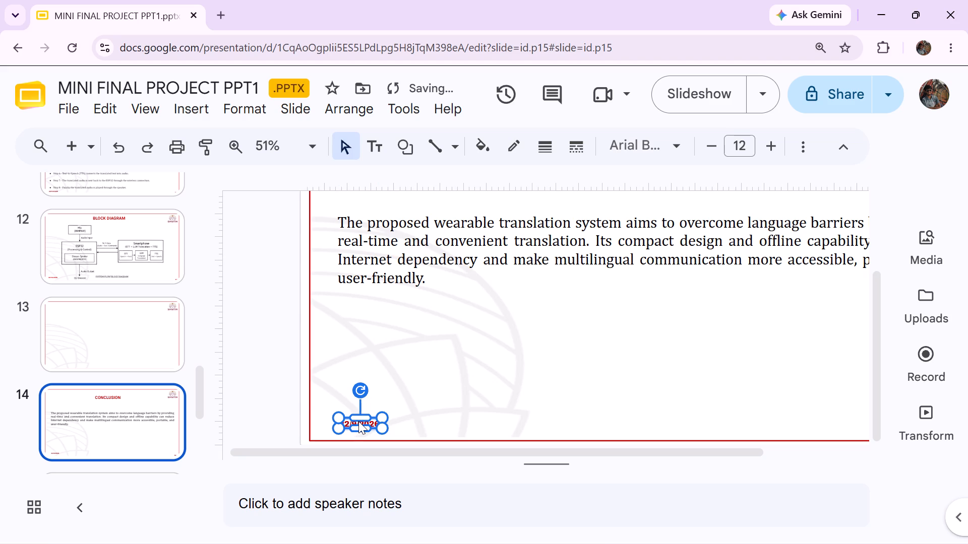
left_click(441, 406)
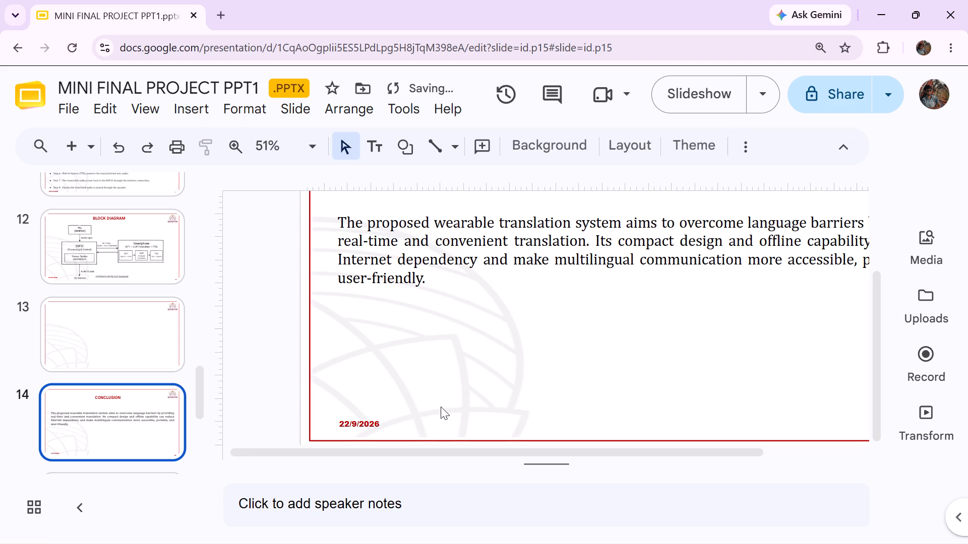
key("ctrl+equal")
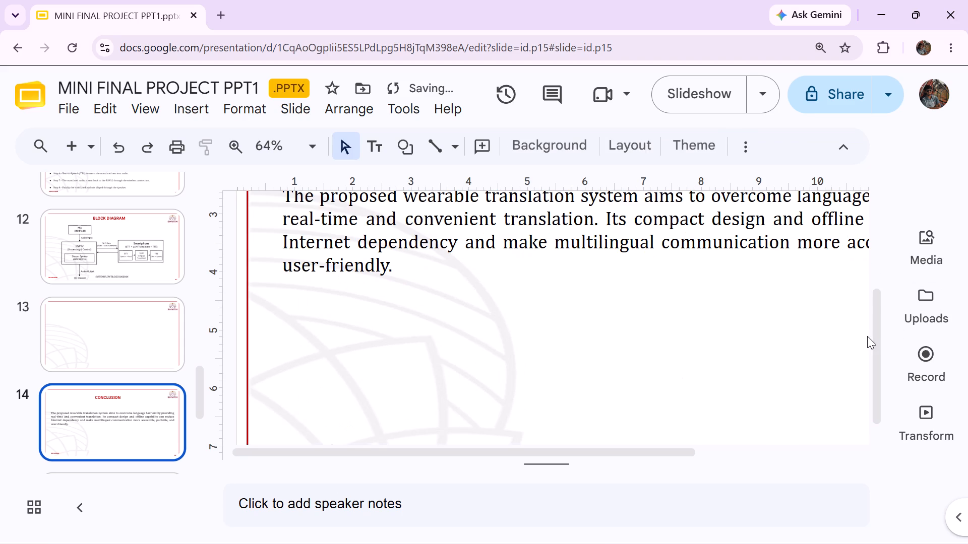
left_click_drag(876, 336, 885, 367)
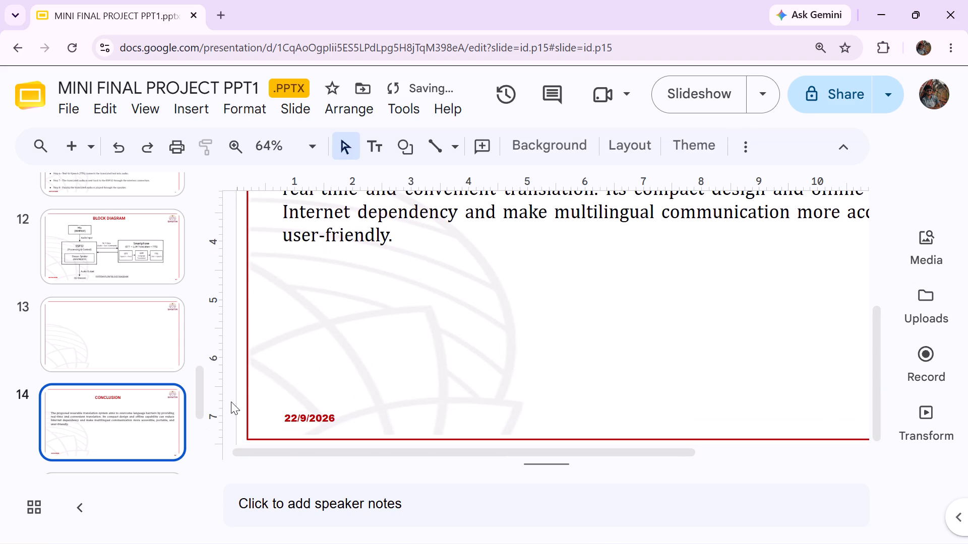
left_click(306, 420)
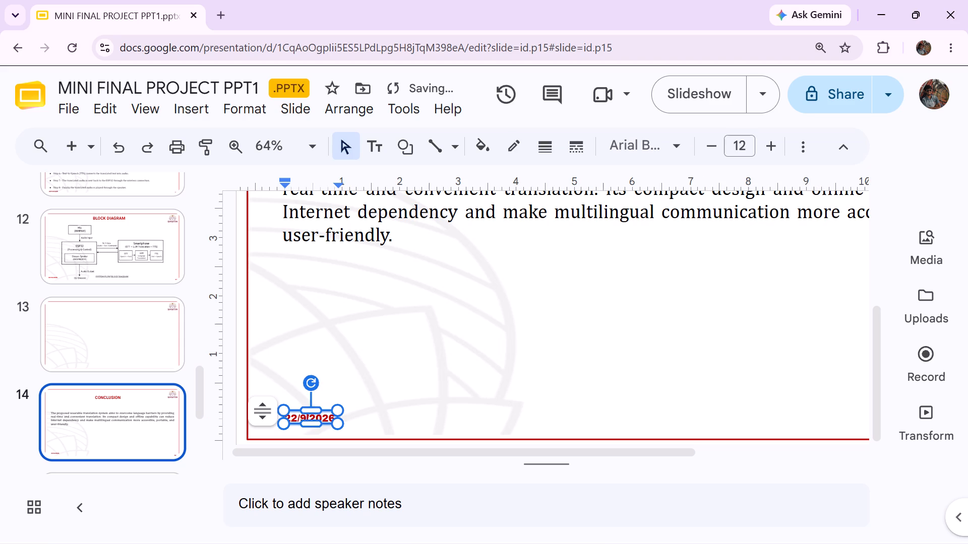
key("BackSpace")
type("10")
key("Left")
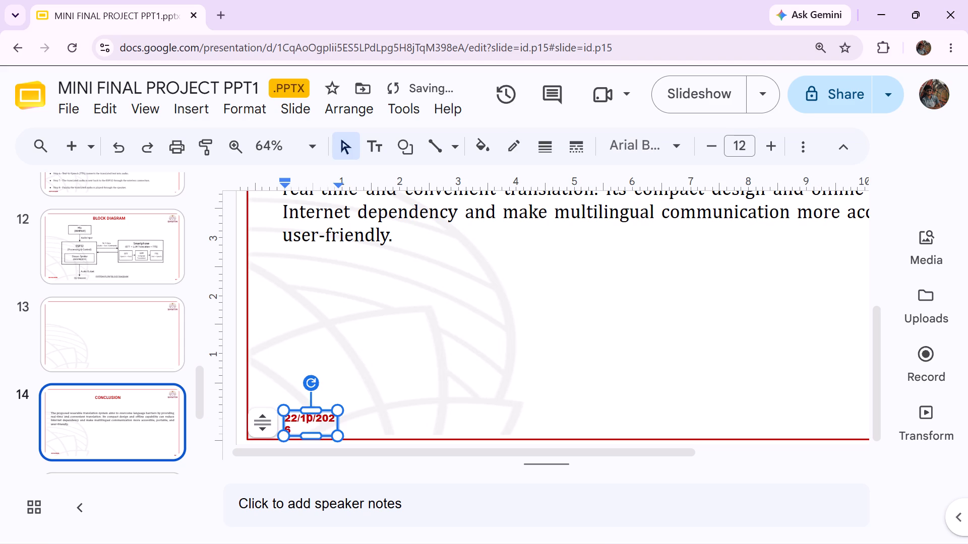
key("Left")
key("Left")
key("BackSpace")
key("BackSpace")
key("3")
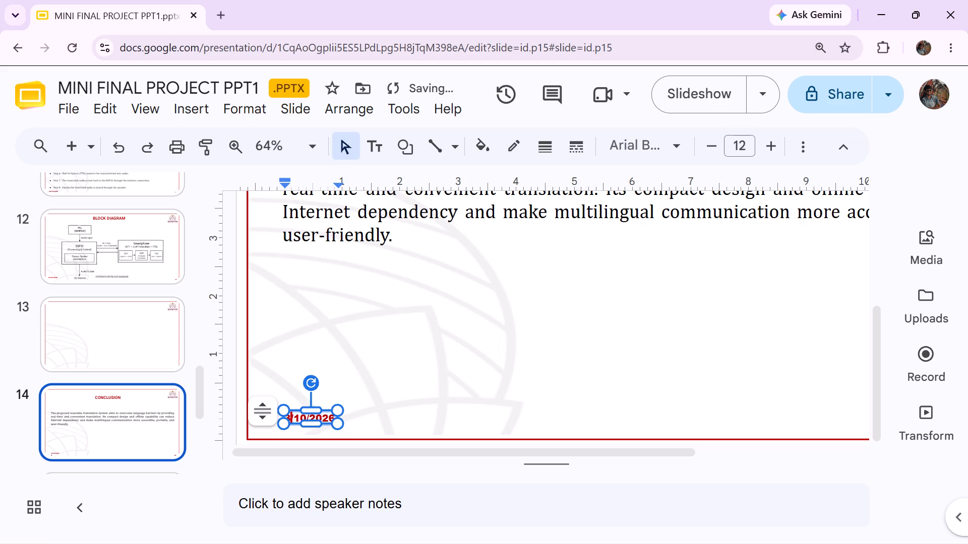
key("0")
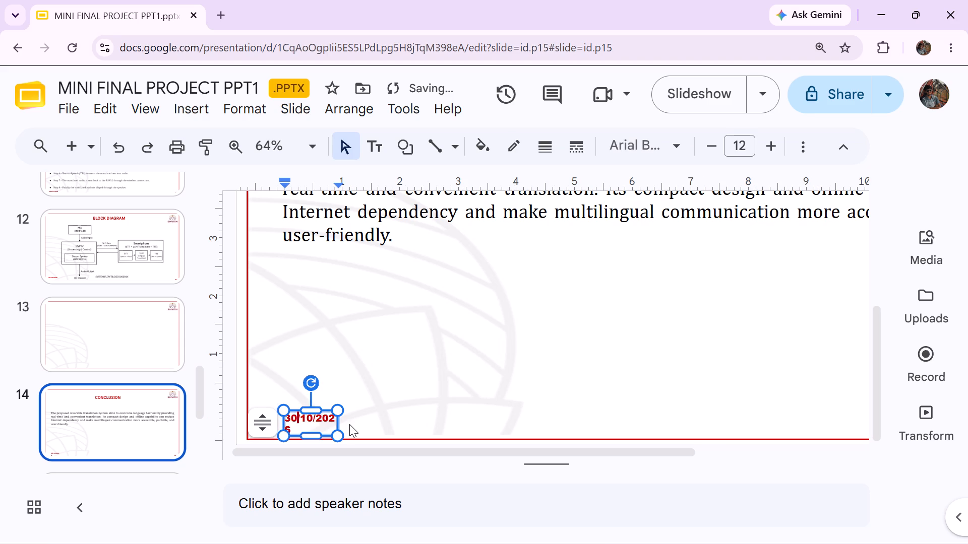
Widen the footer date box on the Conclusion slide so the date fits on one line.
left_click_drag(337, 423, 344, 423)
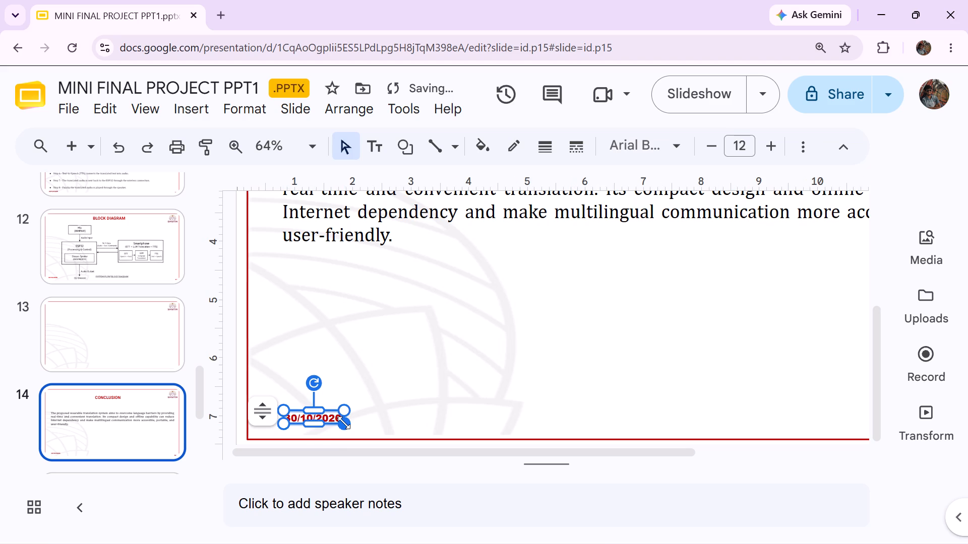
left_click(371, 411)
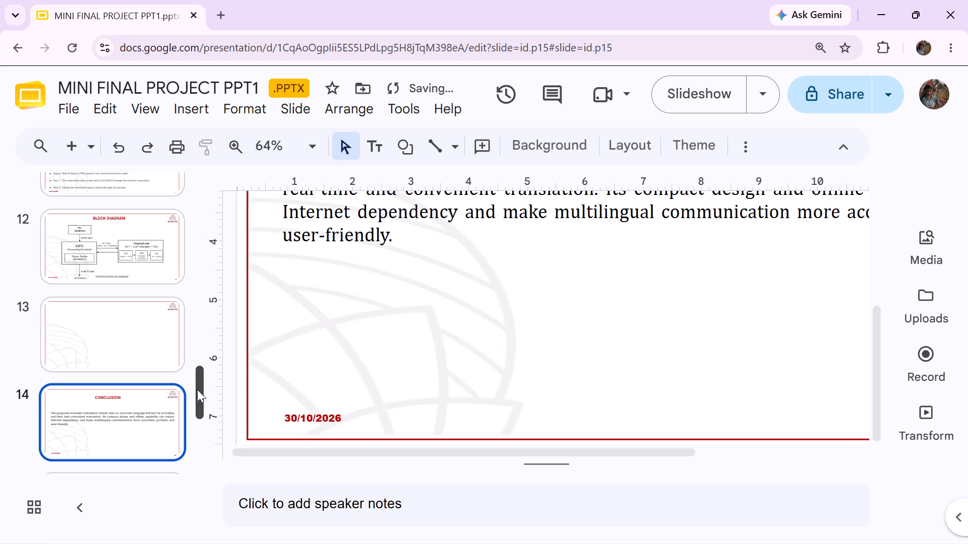
Change the footer date on slide 15, the first References slide, to 30/10/2026.
left_click_drag(199, 389, 206, 424)
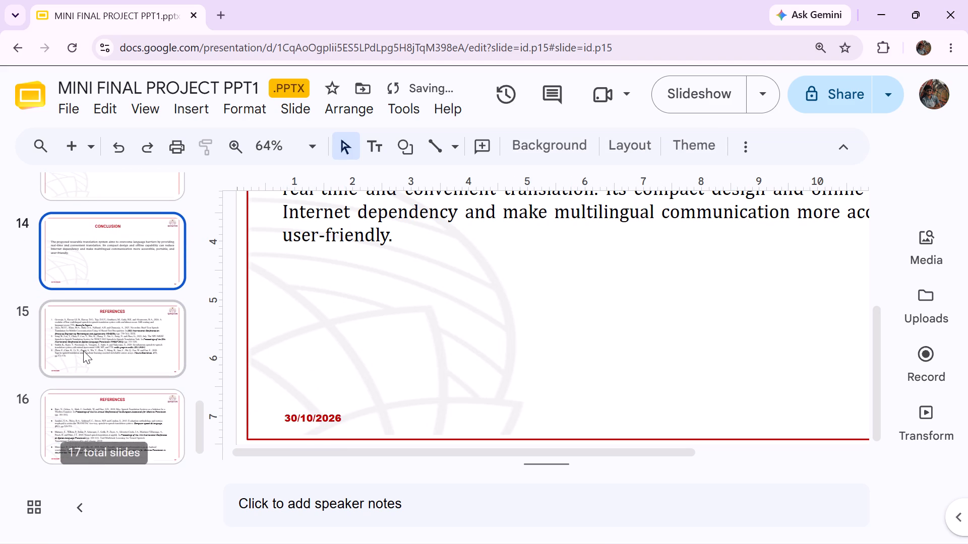
left_click(83, 351)
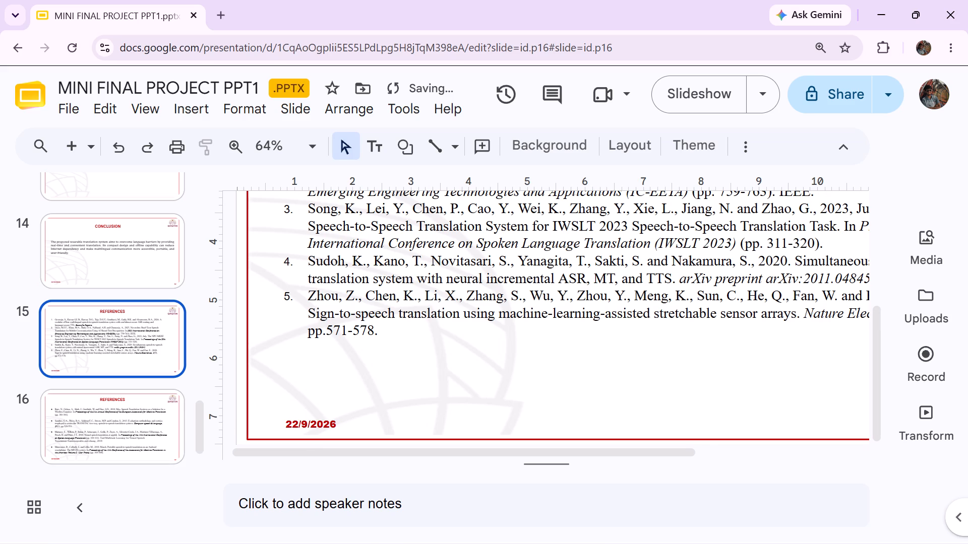
left_click(303, 423)
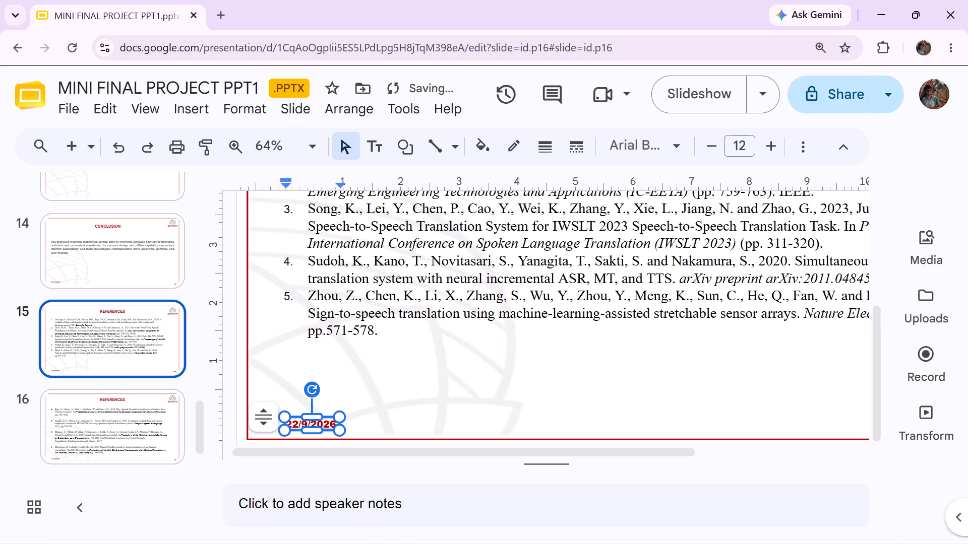
left_click(309, 423)
key("BackSpace")
type("10")
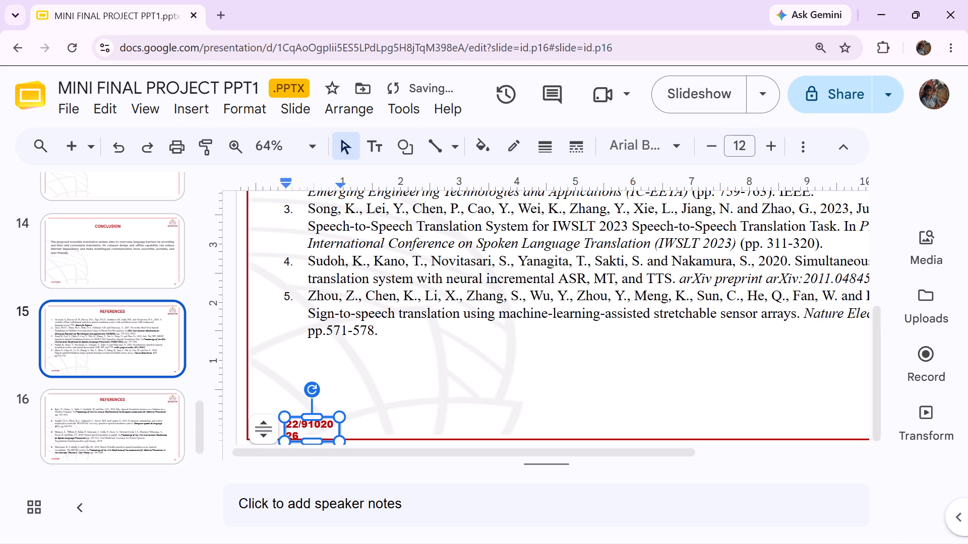
key("BackSpace")
key("BackSpace")
key("BackSpace")
type("10")
key("slash")
key("Left")
key("Left")
key("Left")
key("Left")
key("BackSpace")
key("BackSpace")
key("0")
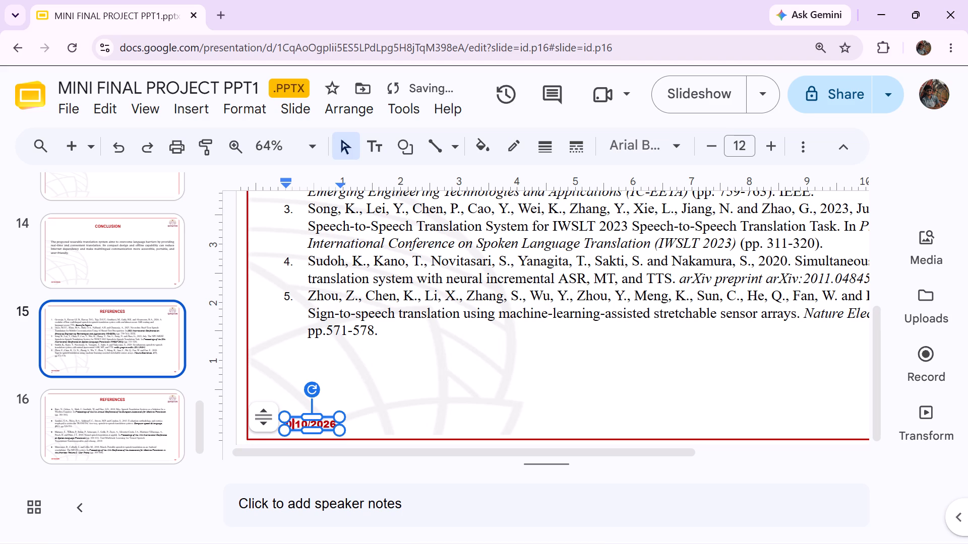
key("BackSpace")
type("30")
Widen the footer date box on slide 15 so the date fits on one line.
left_click_drag(338, 431, 345, 430)
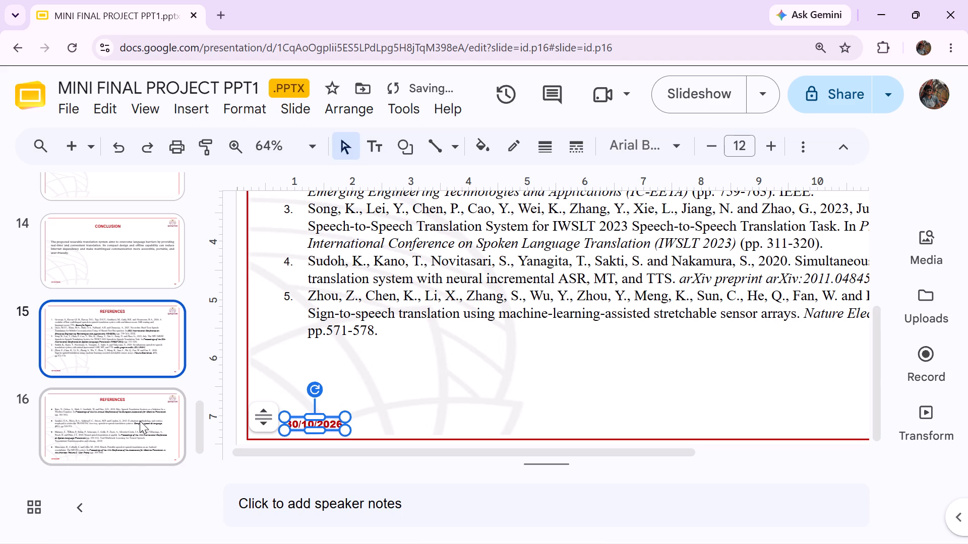
Change the footer date on slide 16, the second References slide, to 30/10/2026.
left_click(140, 421)
left_click(301, 426)
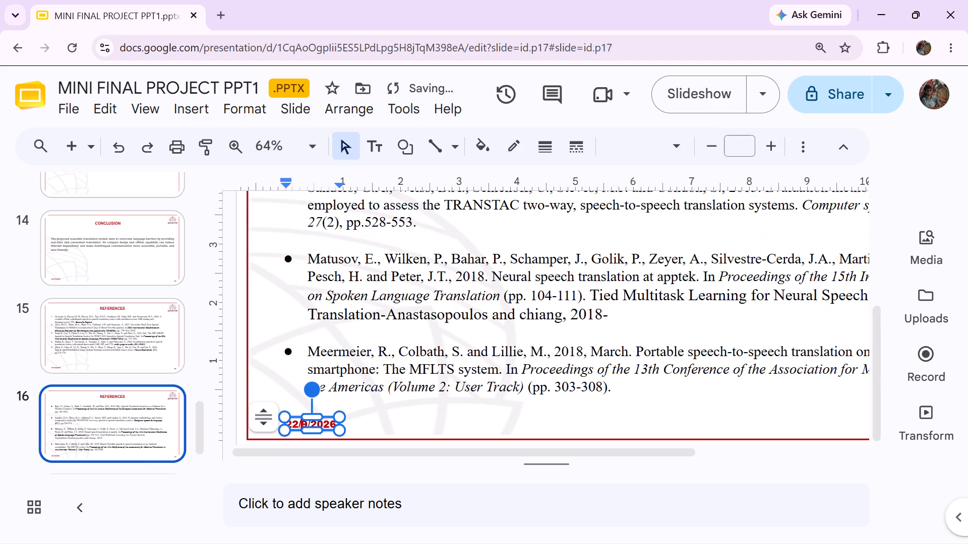
left_click(308, 425)
key("BackSpace")
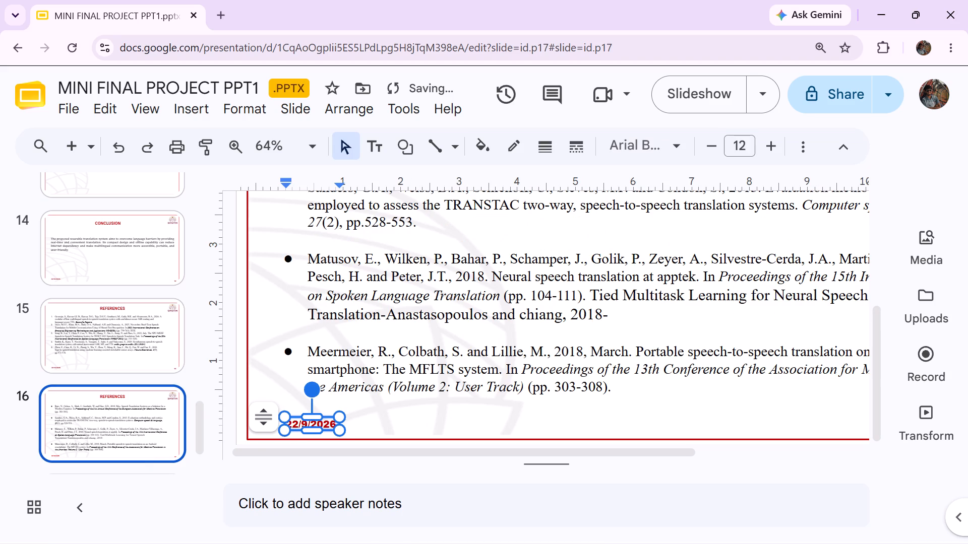
type("10")
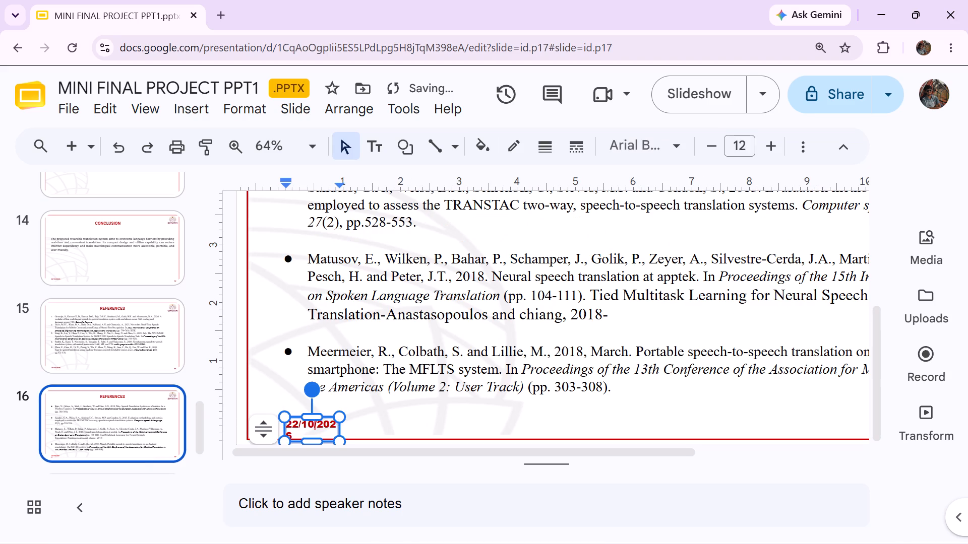
key("Left")
key("Left")
key("Left")
key("BackSpace")
key("BackSpace")
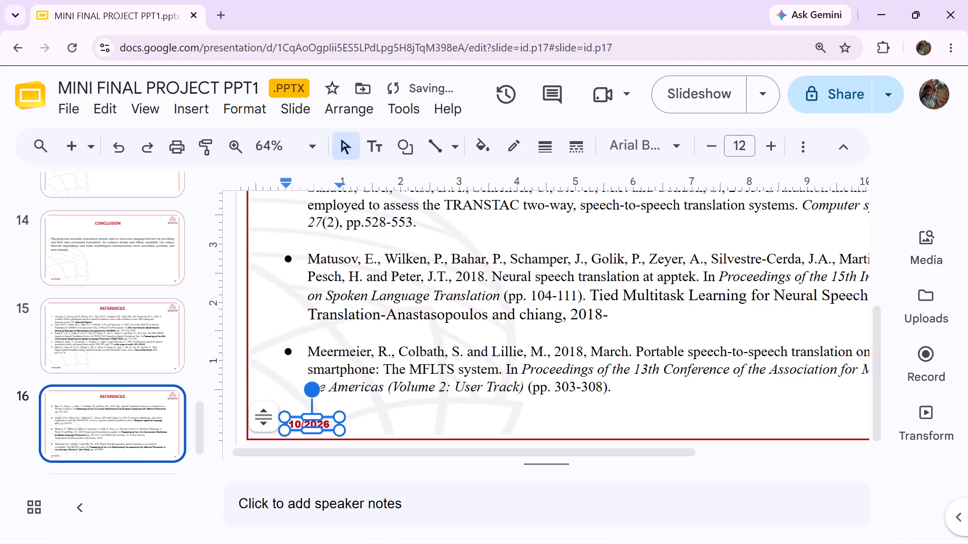
type("30")
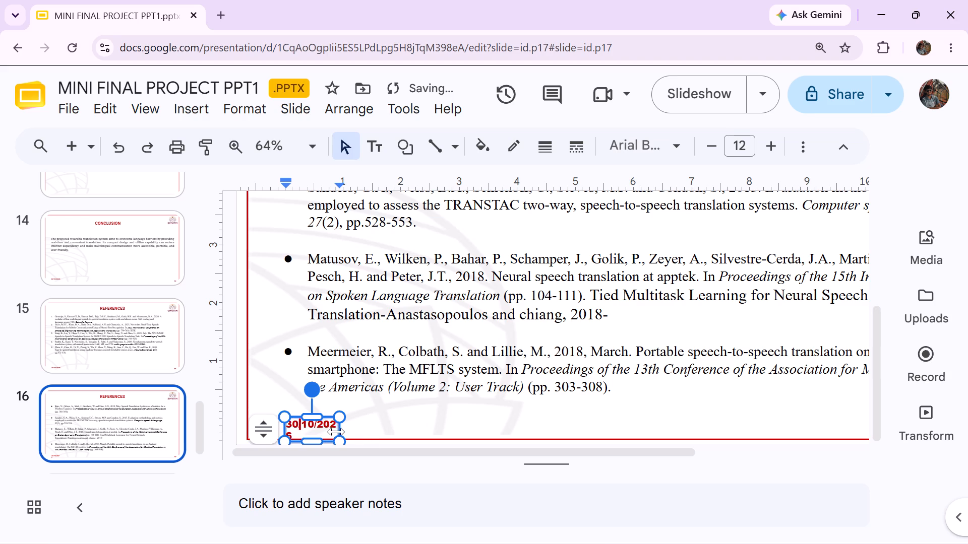
Widen the footer date box on slide 16 so the date fits on one line.
left_click_drag(336, 429, 344, 427)
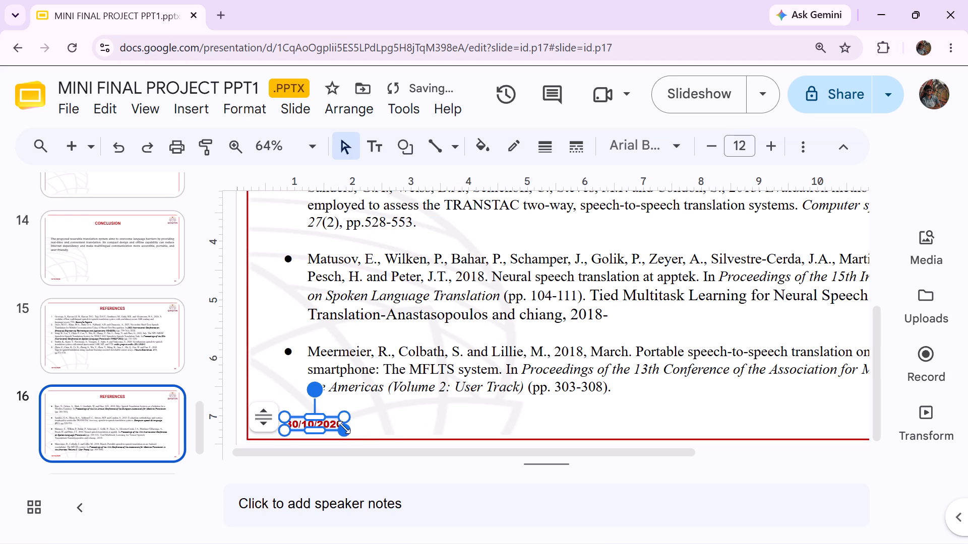
left_click(391, 424)
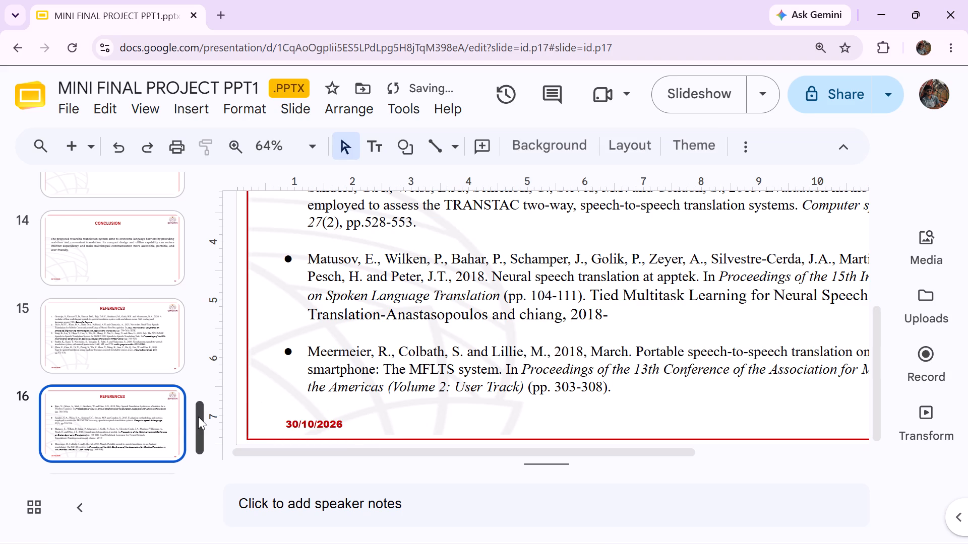
Try to change the footer date on slide 17, the Thank You slide, to 30/10/2026.
left_click_drag(198, 417, 206, 450)
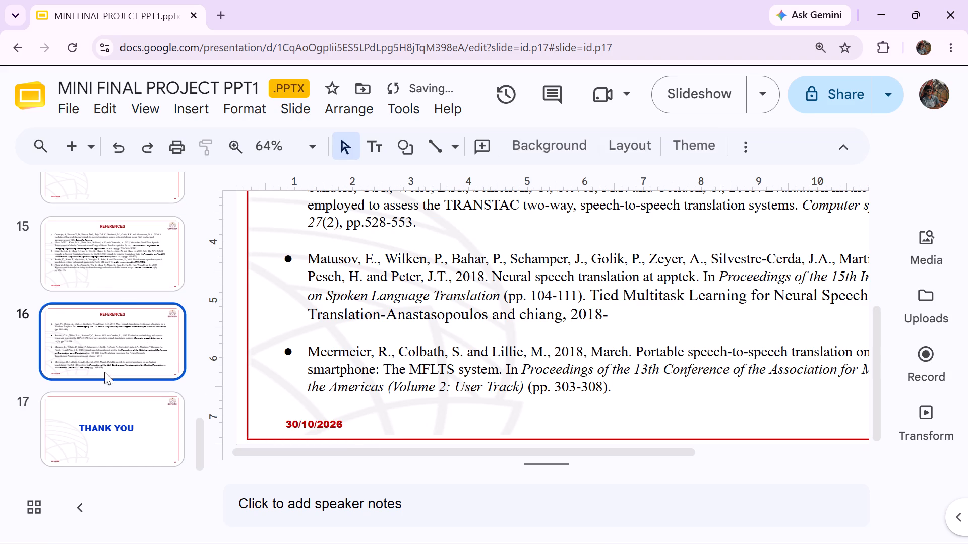
left_click(148, 432)
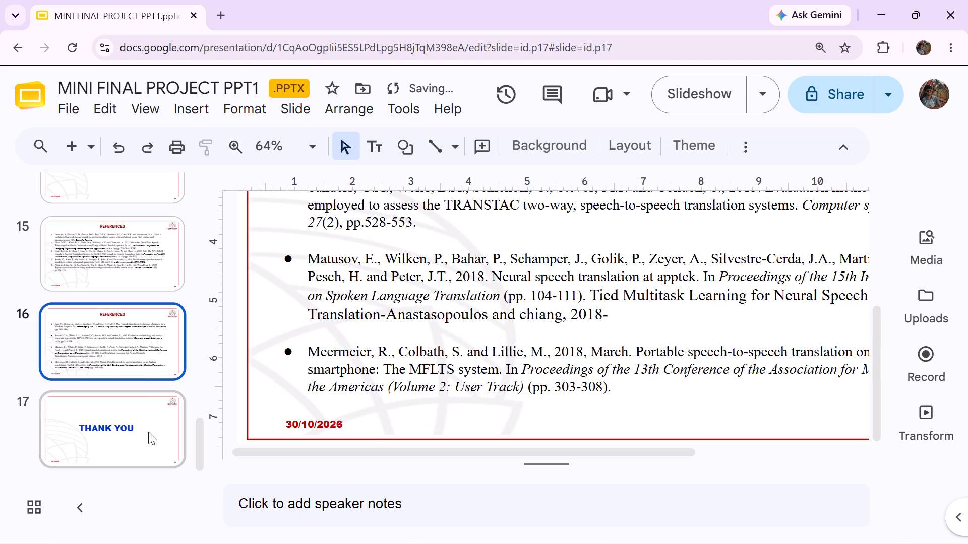
left_click(308, 420)
key("BackSpace")
type("10")
key("Left")
key("Left")
key("Left")
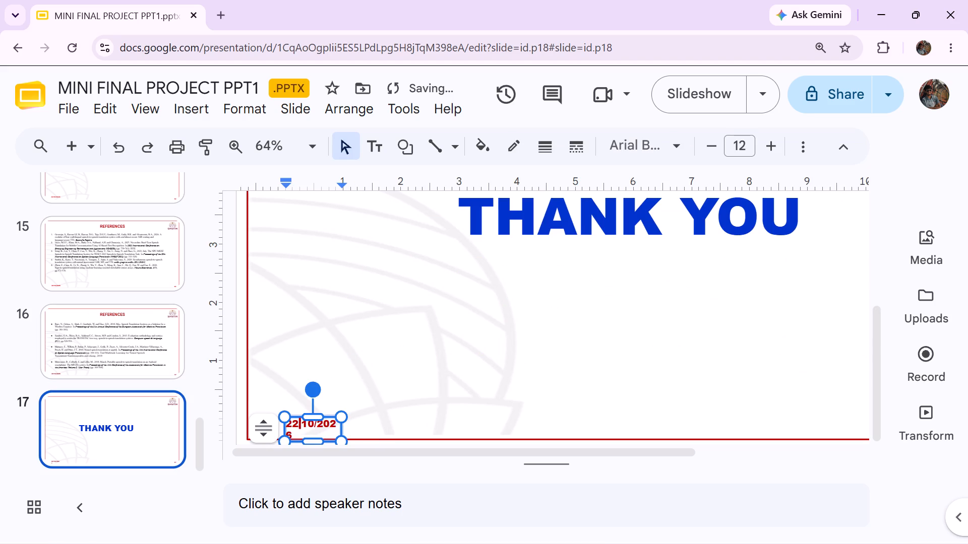
key("BackSpace")
key("BackSpace")
type("30")
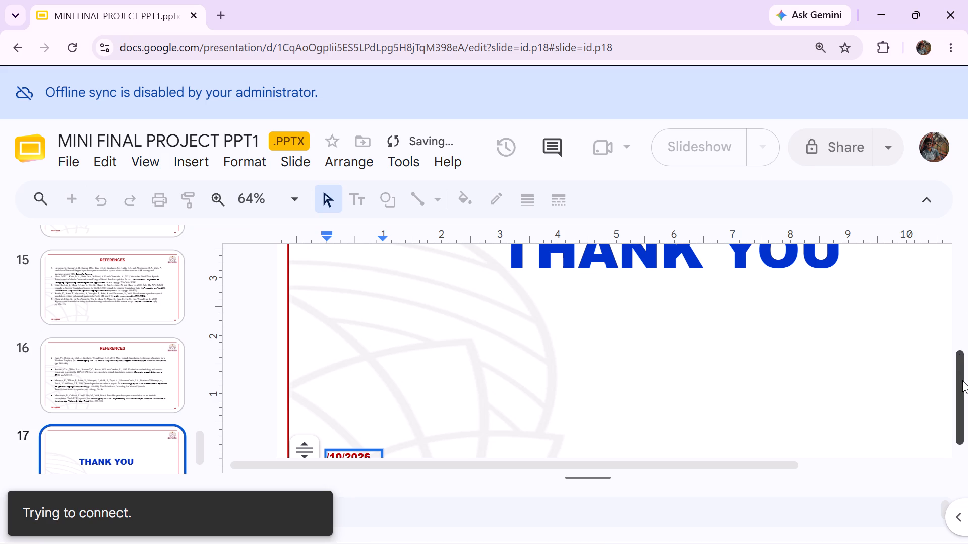
Enter the missing day 30 in the Thank You slide's footer date so it reads 30/10/2026, without a stray leading slash.
left_click_drag(962, 380, 962, 396)
left_click(484, 377)
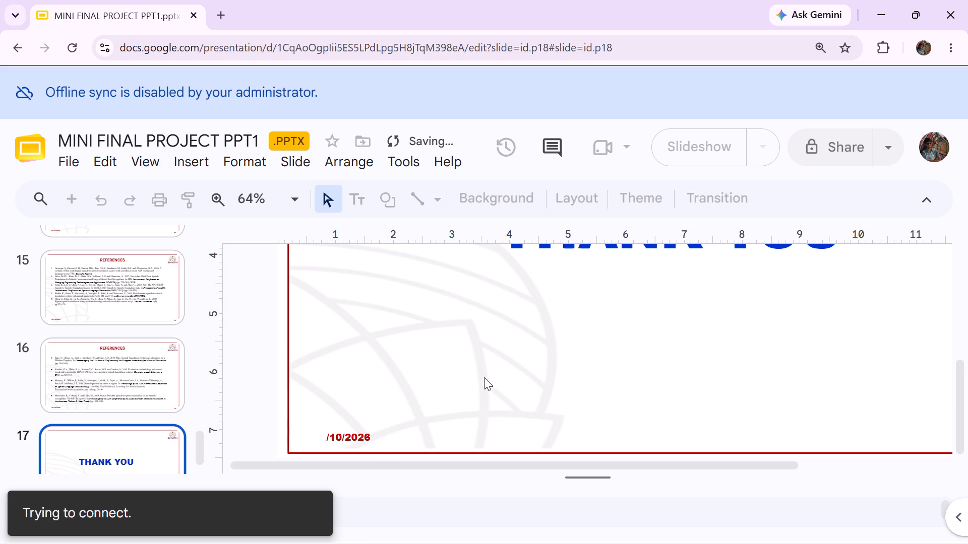
left_click(331, 438)
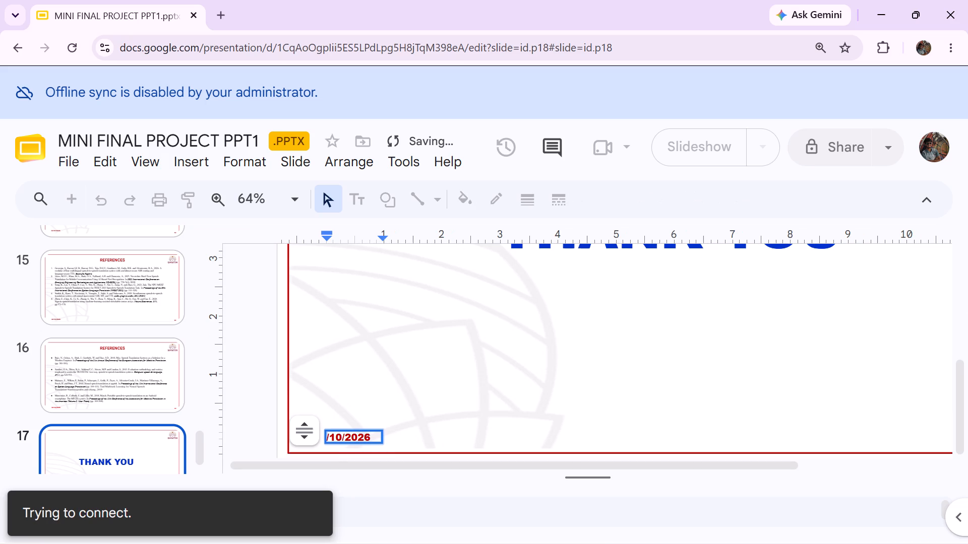
left_click(327, 438)
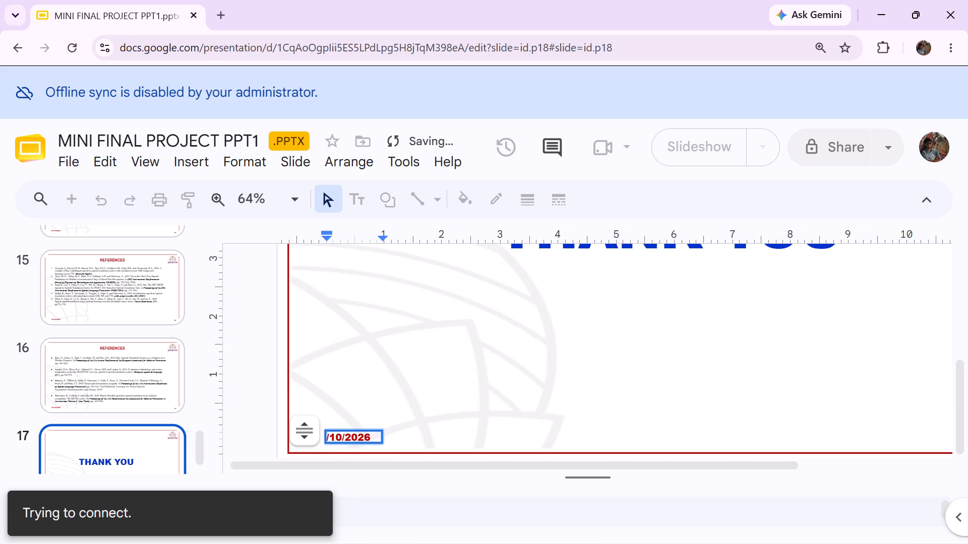
left_click(336, 440)
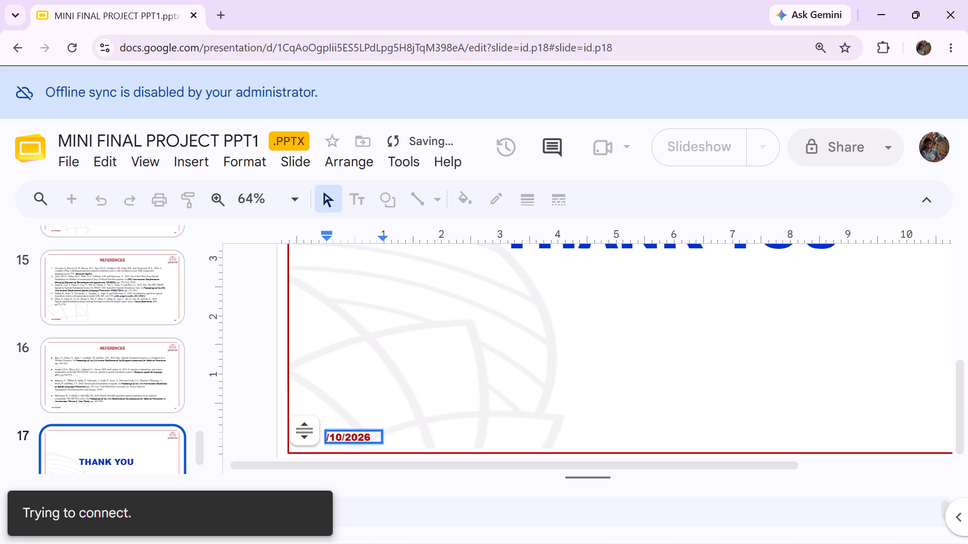
left_click(337, 435)
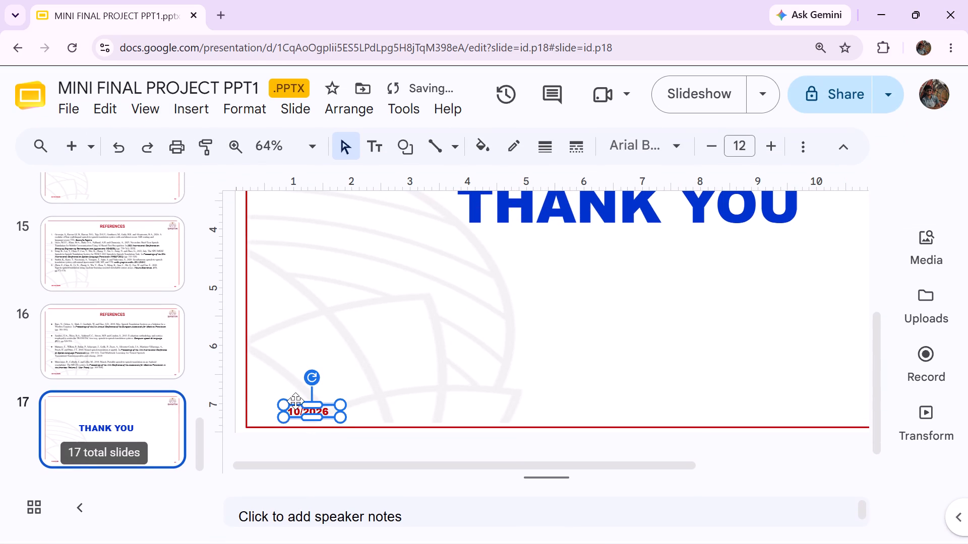
left_click(300, 411)
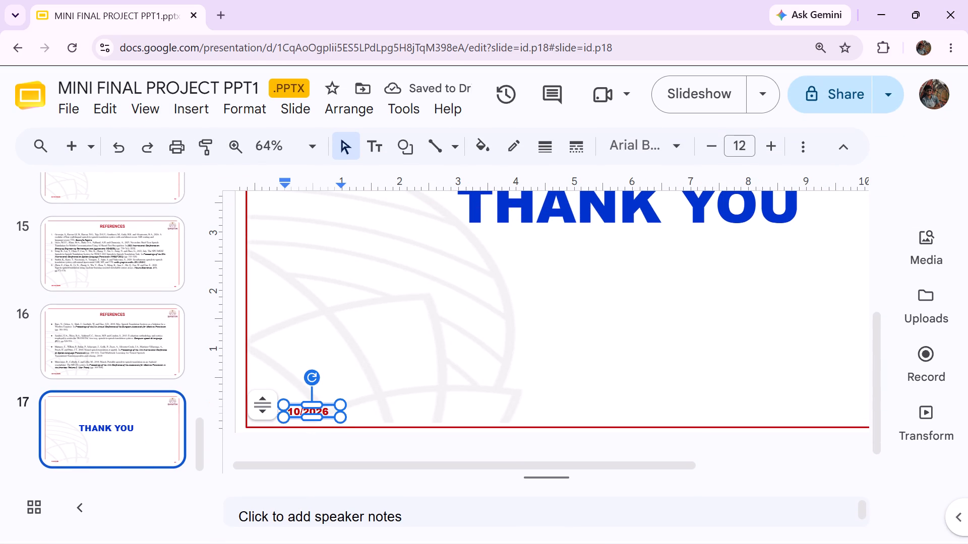
key("Left")
key("Left")
key("slash")
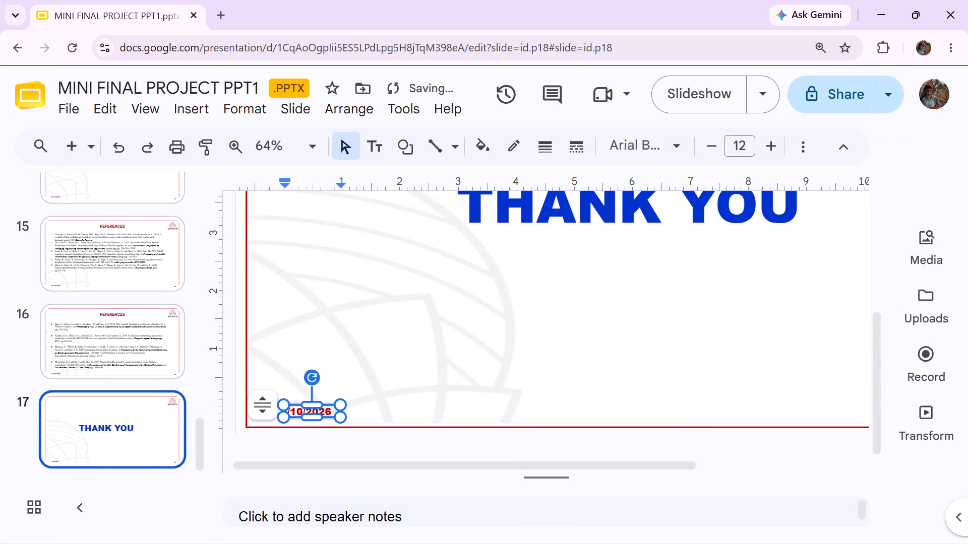
key("Left")
type("30")
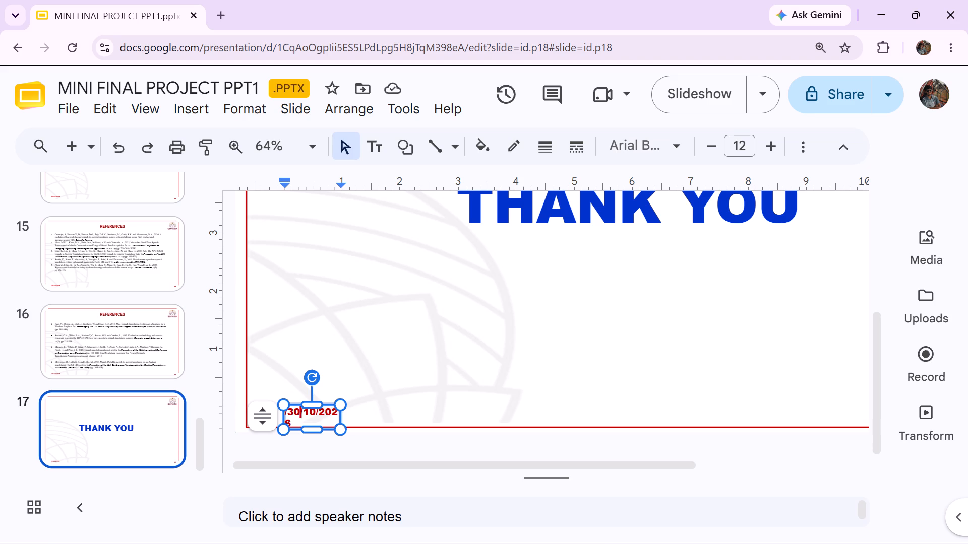
left_click(288, 413)
key("BackSpace")
key("BackSpace")
key("BackSpace")
key("BackSpace")
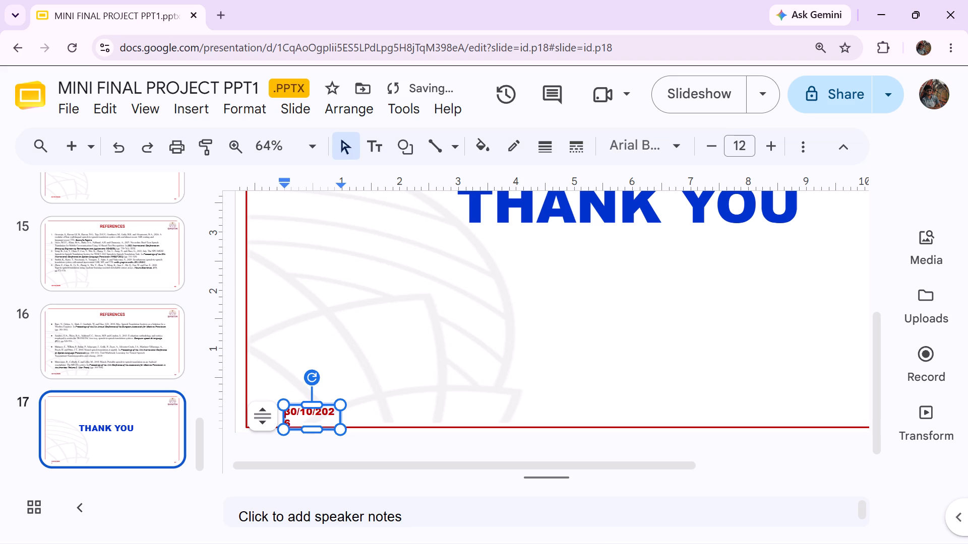
Widen the footer date box on the Thank You slide so the date fits on one line.
left_click_drag(338, 415, 346, 415)
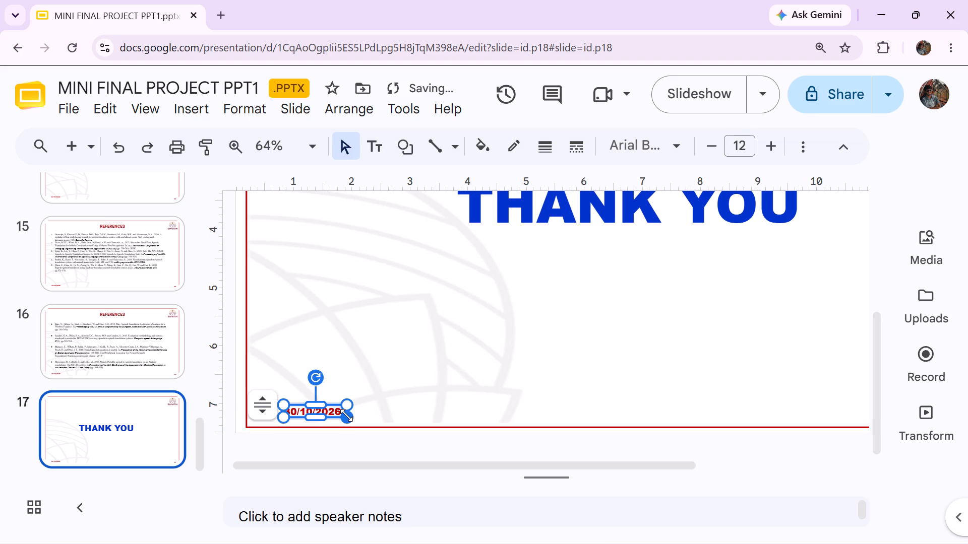
left_click(405, 397)
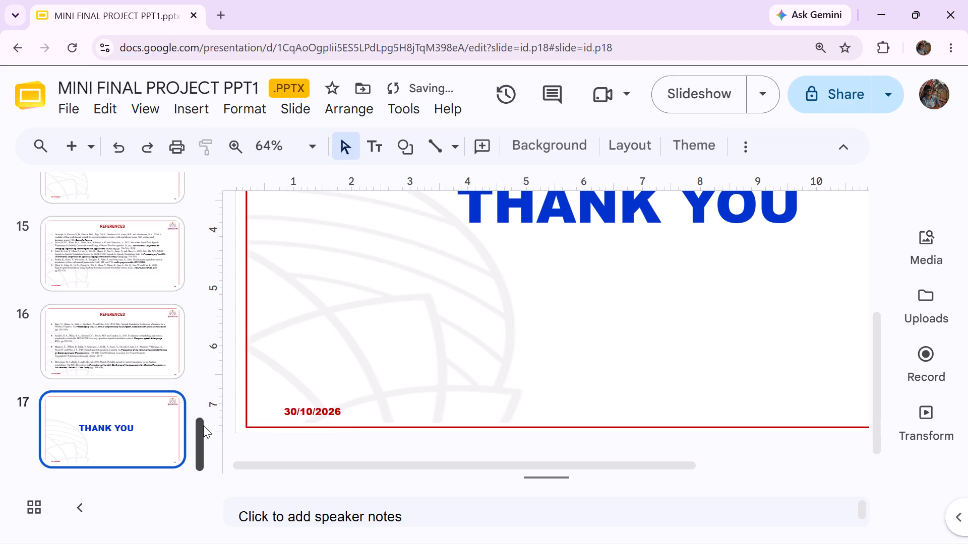
Widen the title placeholder on the blank slide 13 by extending its left edge toward the slide's left border.
left_click_drag(203, 425, 211, 361)
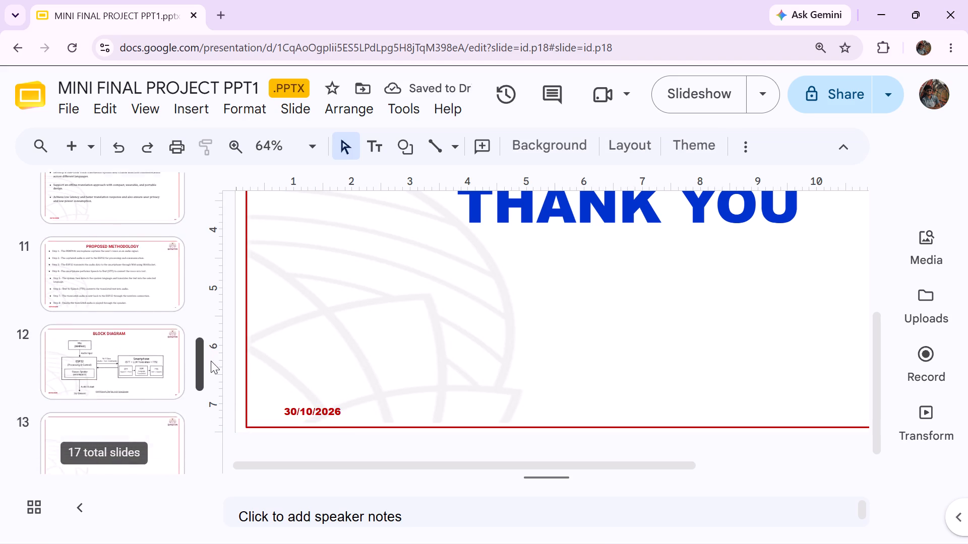
left_click_drag(211, 361, 211, 372)
left_click(111, 335)
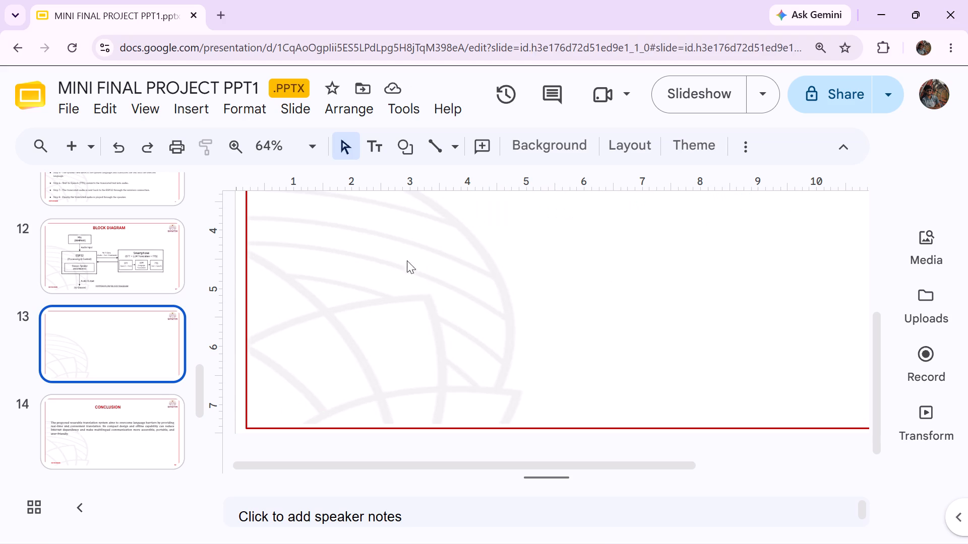
left_click_drag(876, 343, 879, 297)
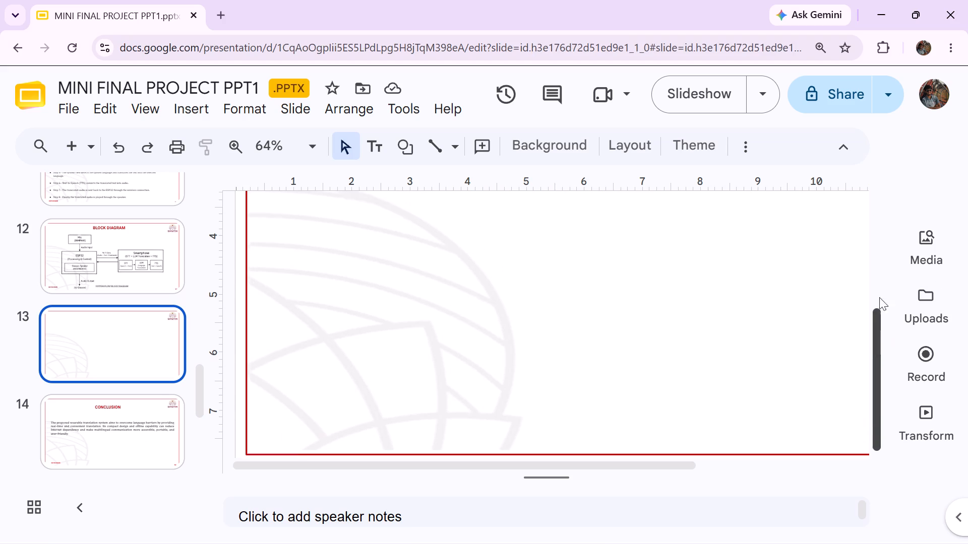
left_click_drag(879, 297, 887, 208)
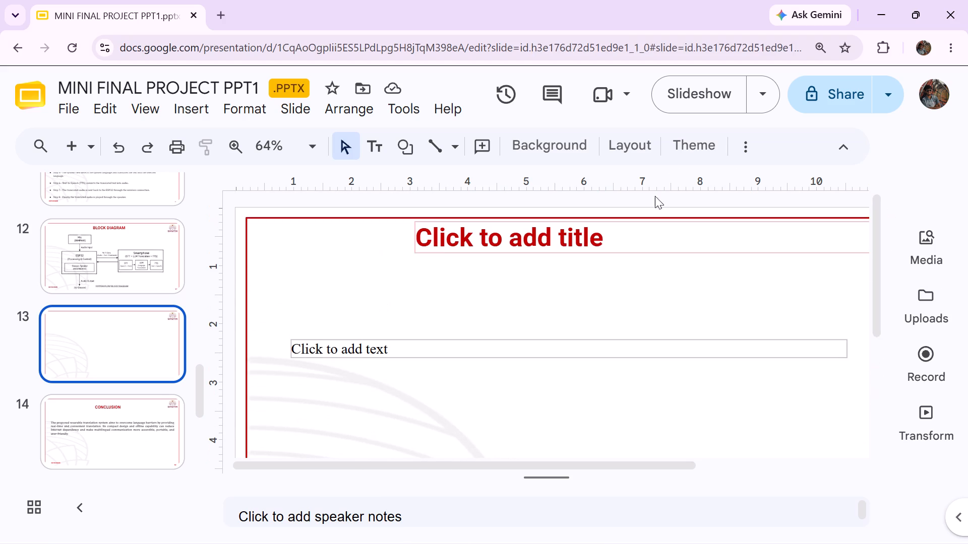
left_click(615, 240)
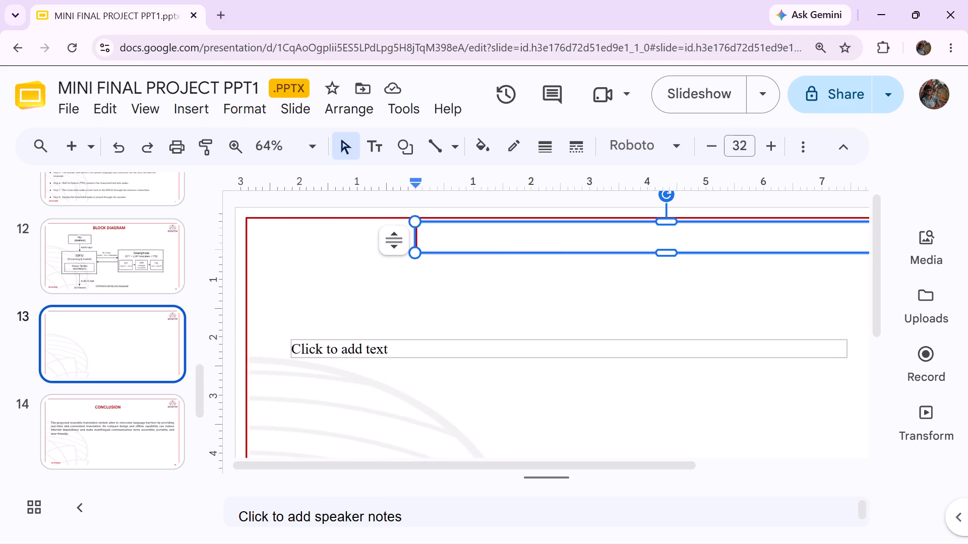
left_click_drag(413, 234, 361, 239)
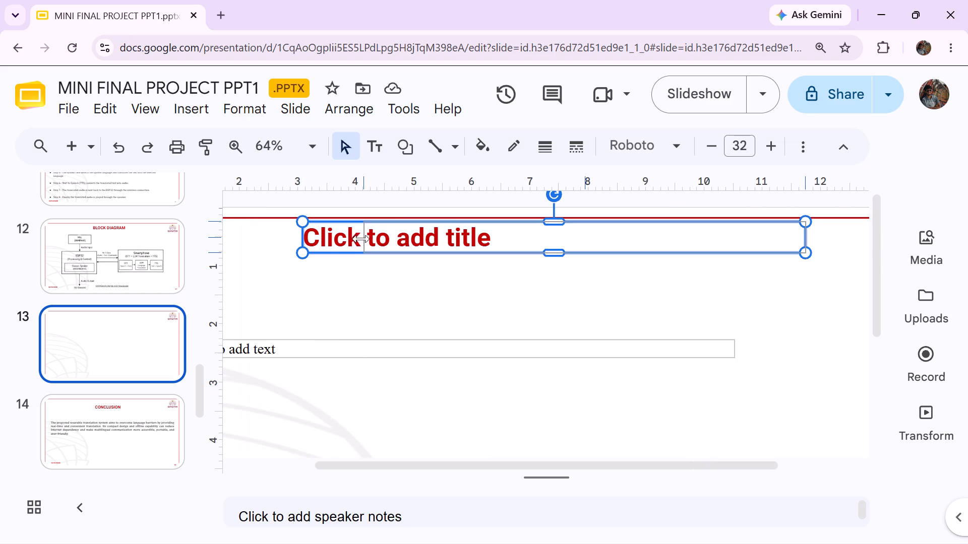
left_click_drag(361, 239, 252, 243)
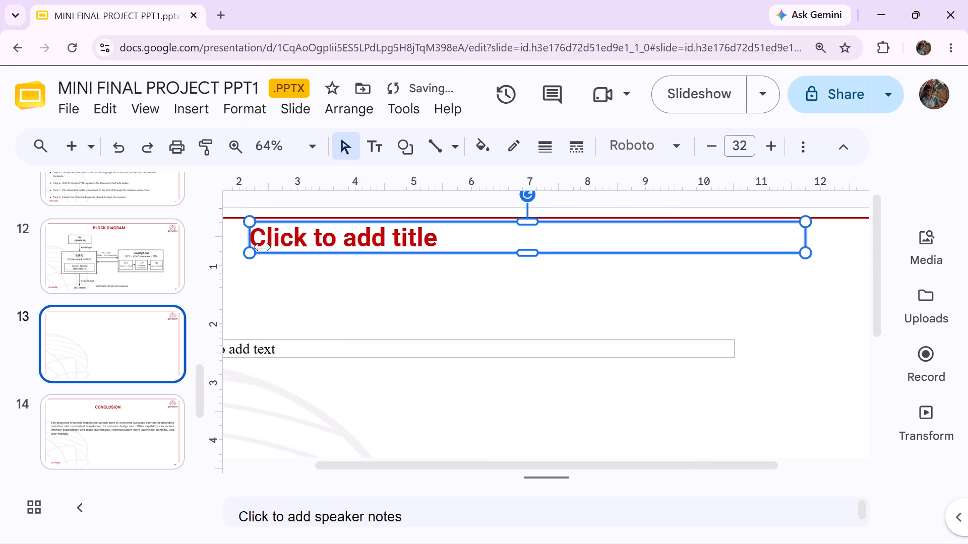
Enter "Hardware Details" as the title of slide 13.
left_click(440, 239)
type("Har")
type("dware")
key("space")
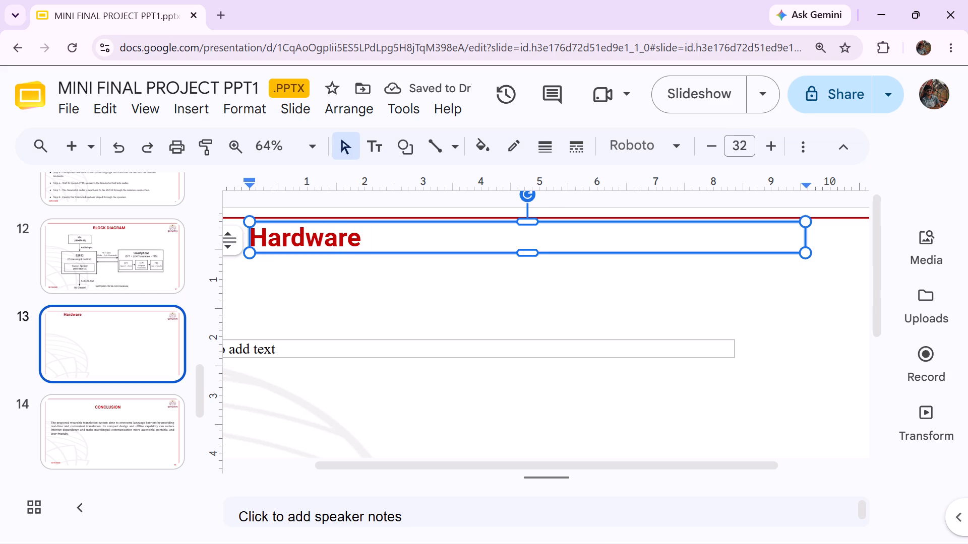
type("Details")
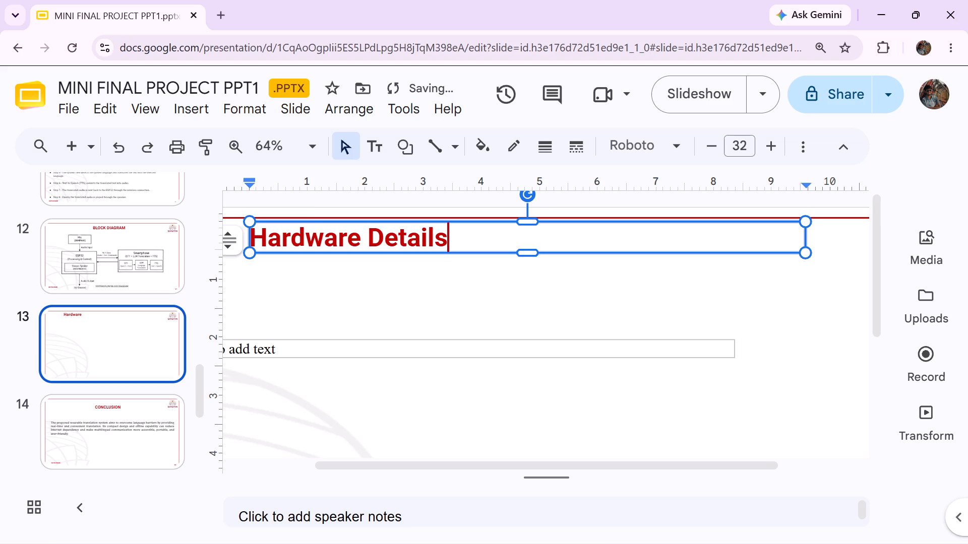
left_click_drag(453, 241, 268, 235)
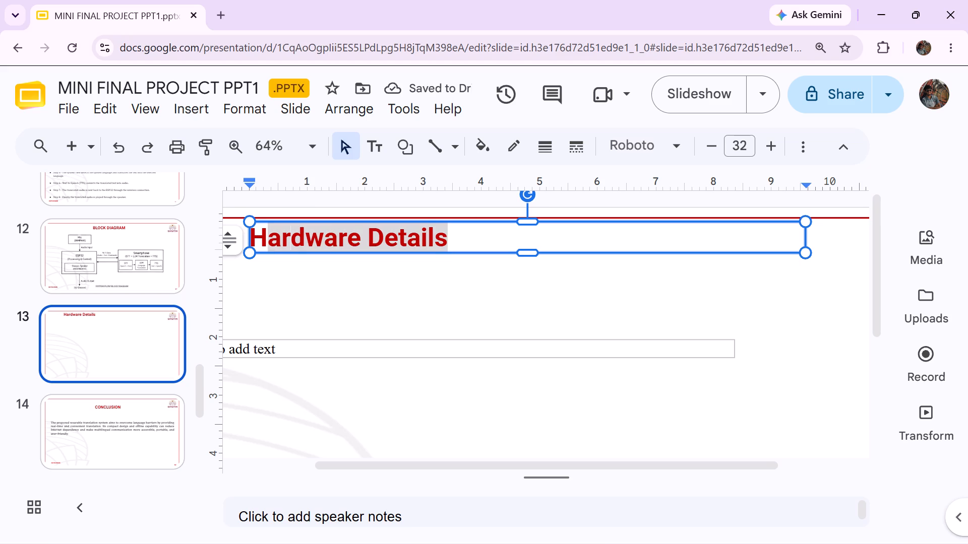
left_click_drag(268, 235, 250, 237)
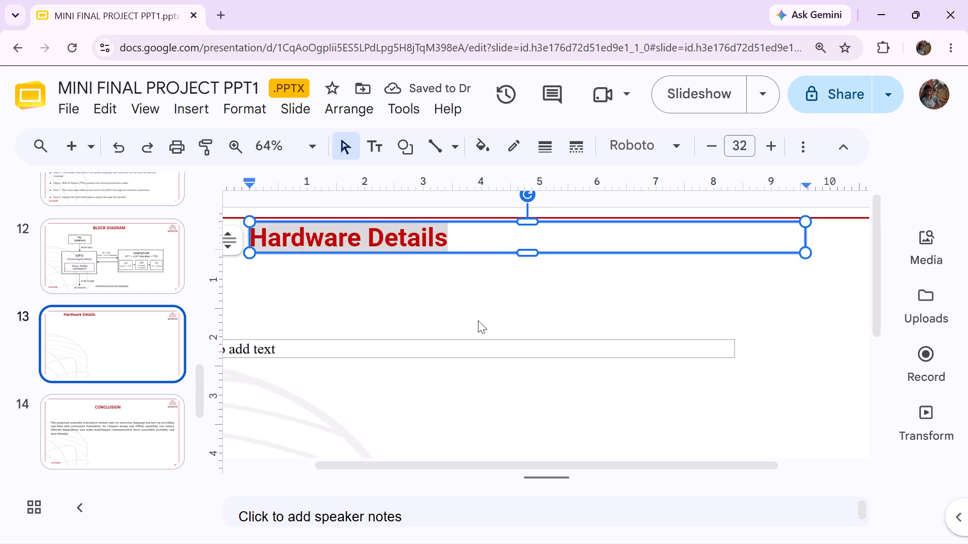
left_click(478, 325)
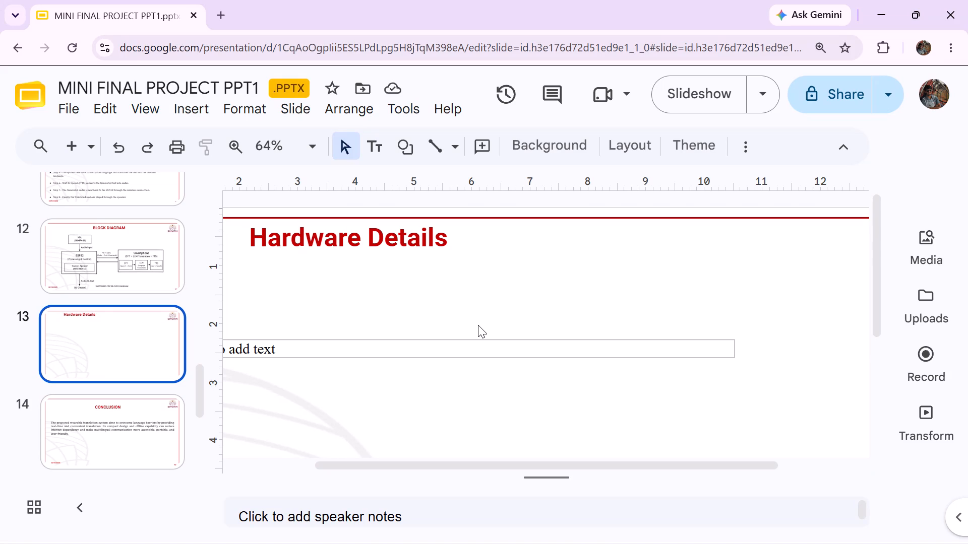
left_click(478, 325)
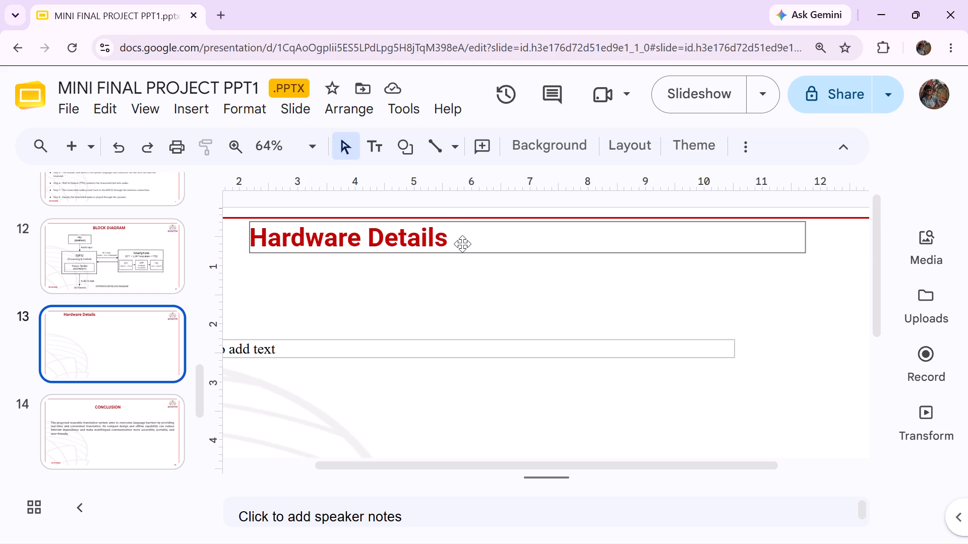
Replace the title of slide 13 with "HARDWARE DETAILS" in capital letters.
left_click_drag(446, 238, 418, 235)
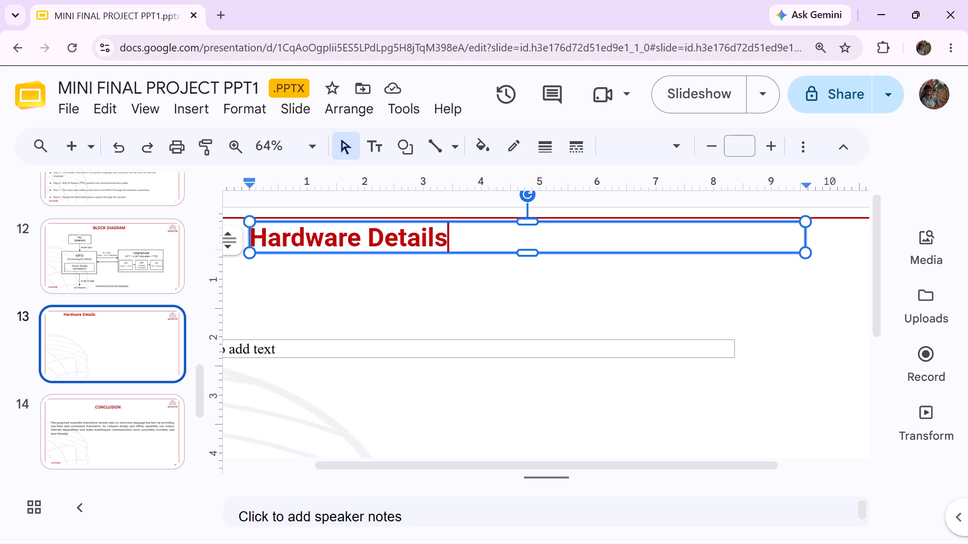
left_click_drag(418, 235, 245, 234)
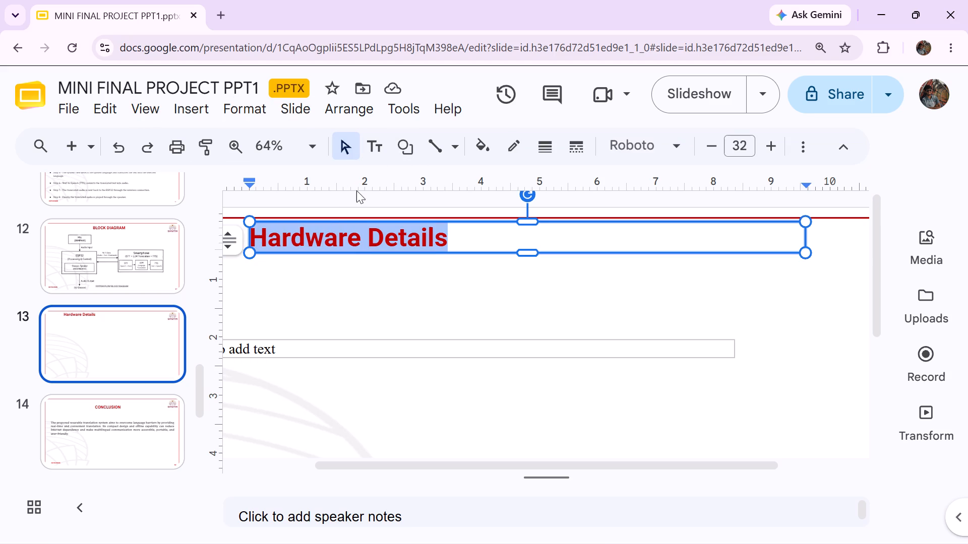
type("HA")
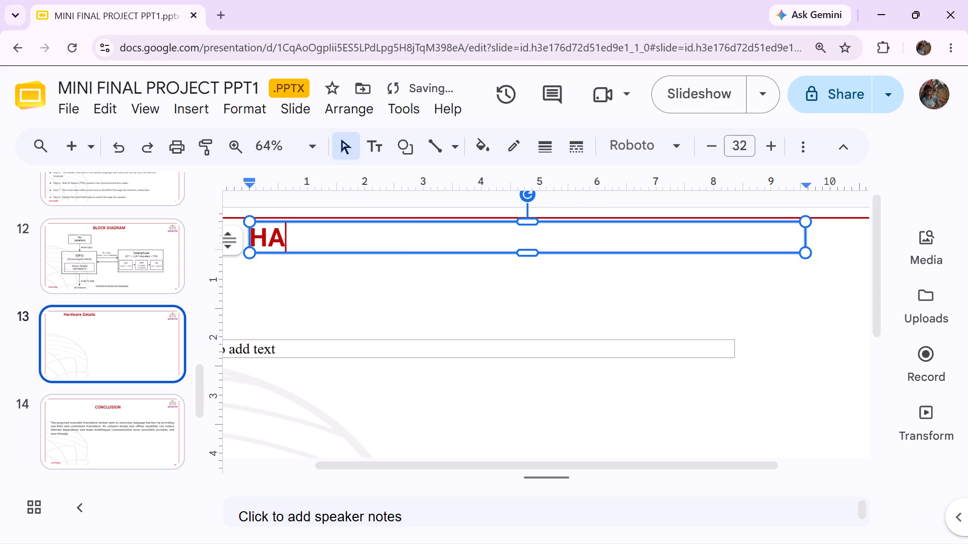
type("RDWARE DETAILS")
left_click(345, 314)
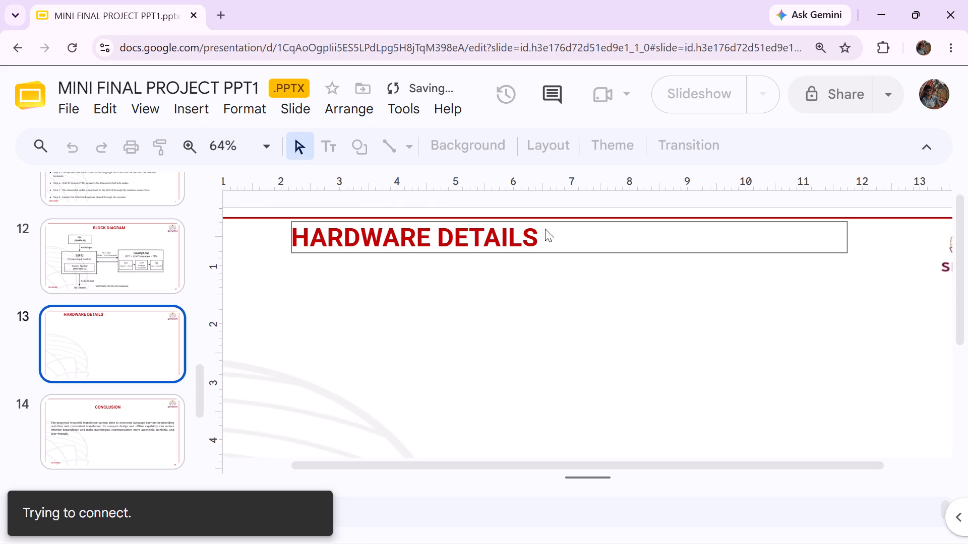
Center the HARDWARE DETAILS title horizontally within its text box on slide 13.
left_click_drag(537, 230, 302, 230)
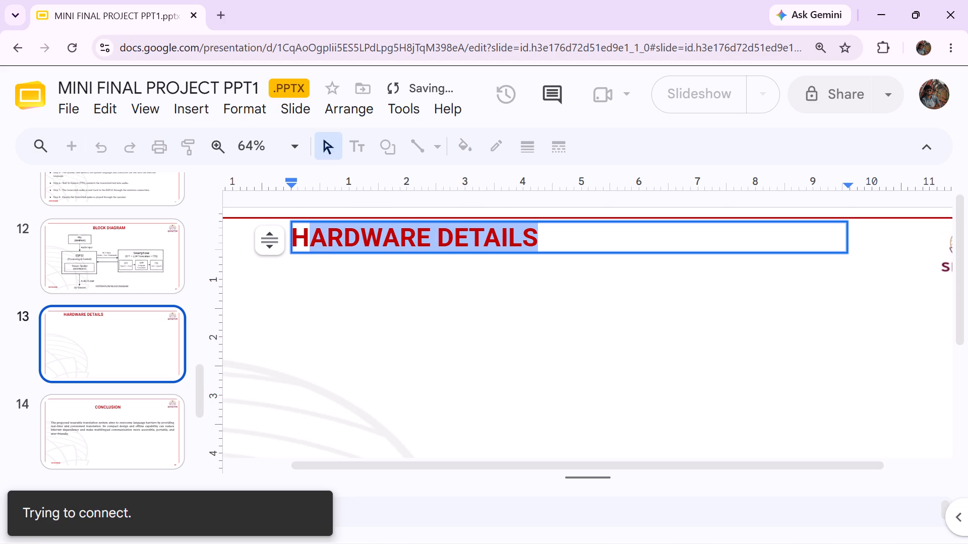
left_click_drag(302, 230, 295, 230)
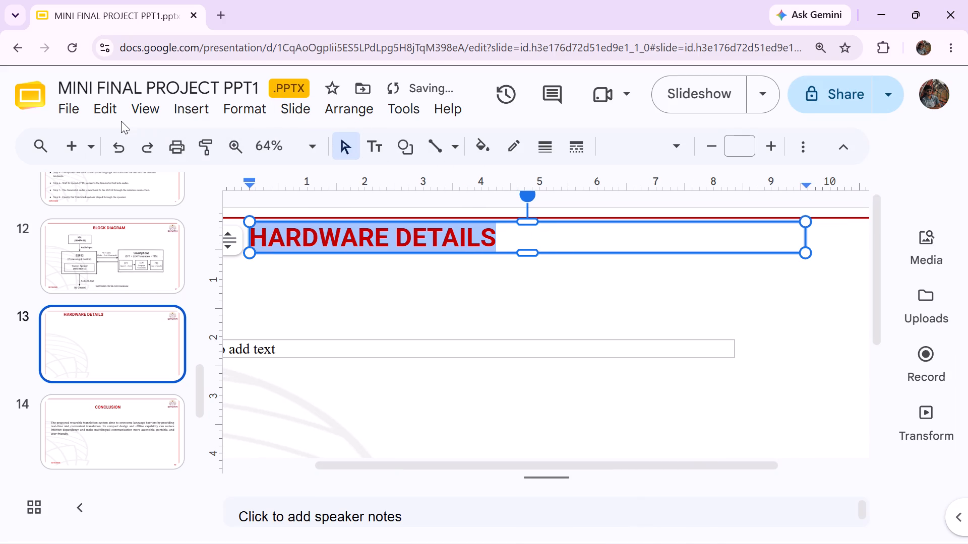
left_click(108, 111)
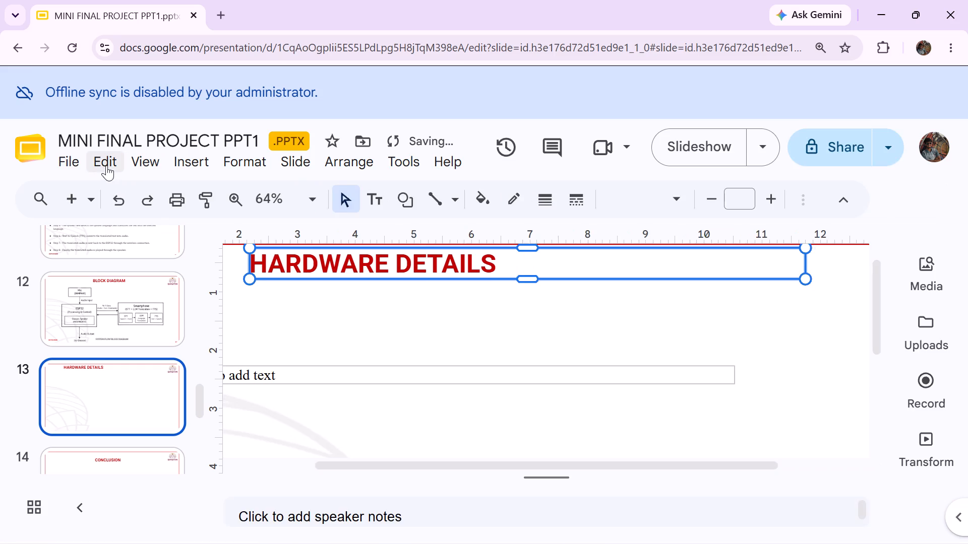
left_click(106, 165)
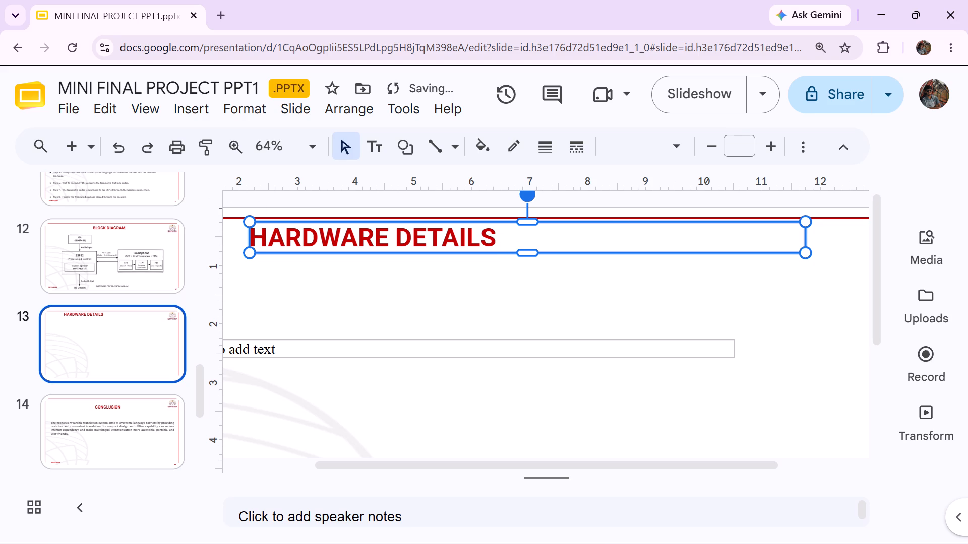
left_click_drag(494, 237, 250, 250)
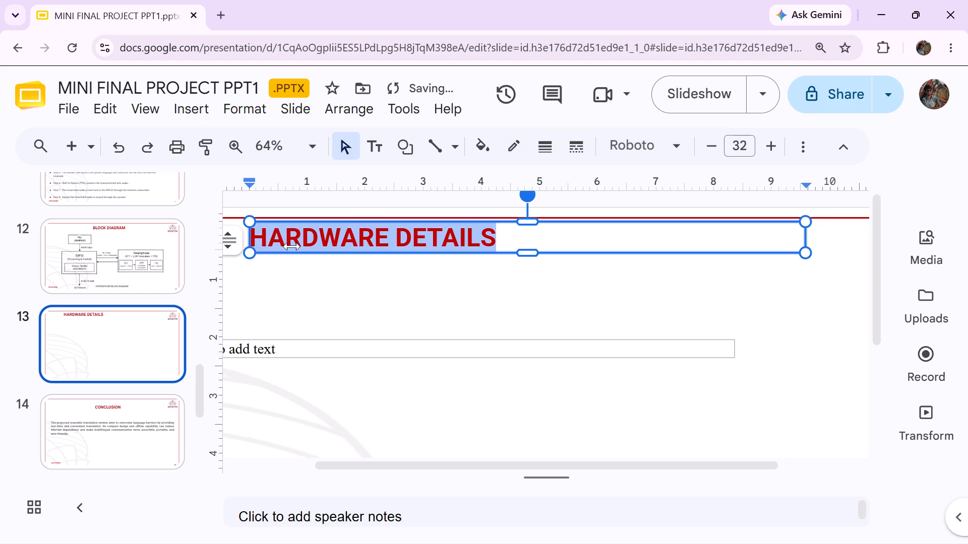
left_click(794, 145)
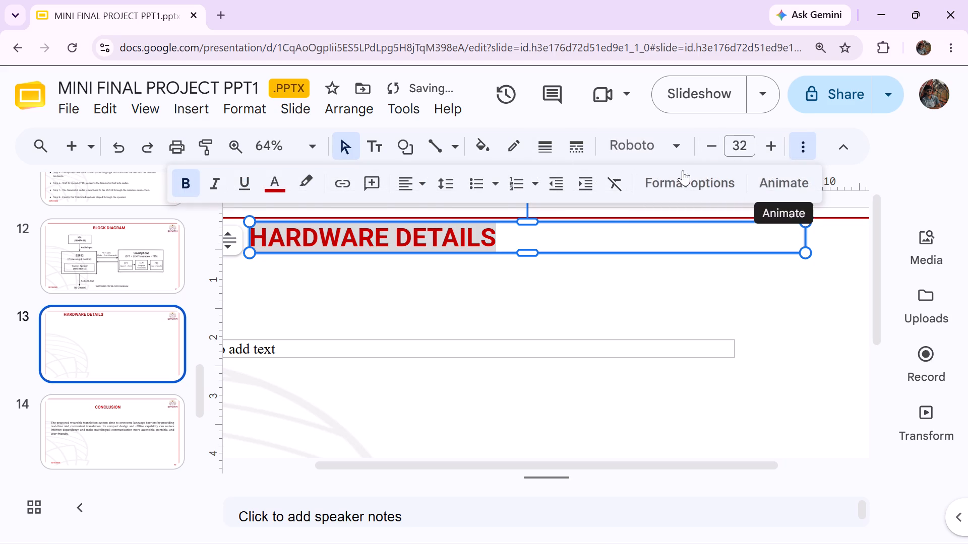
left_click(415, 189)
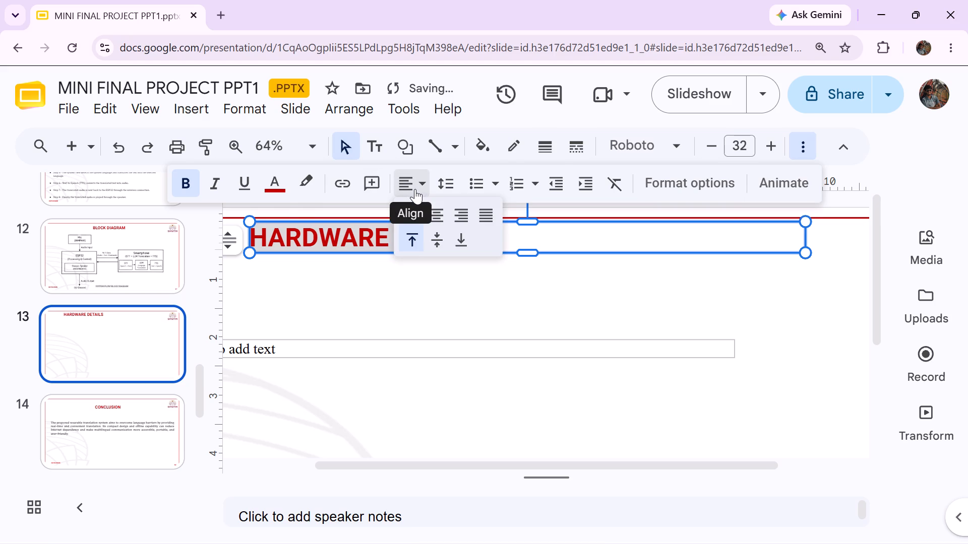
left_click(439, 217)
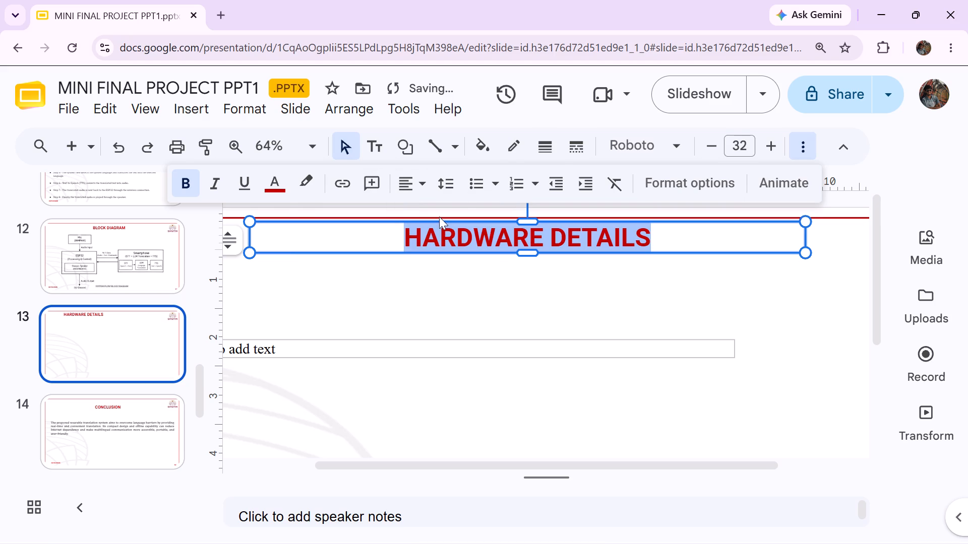
left_click(431, 282)
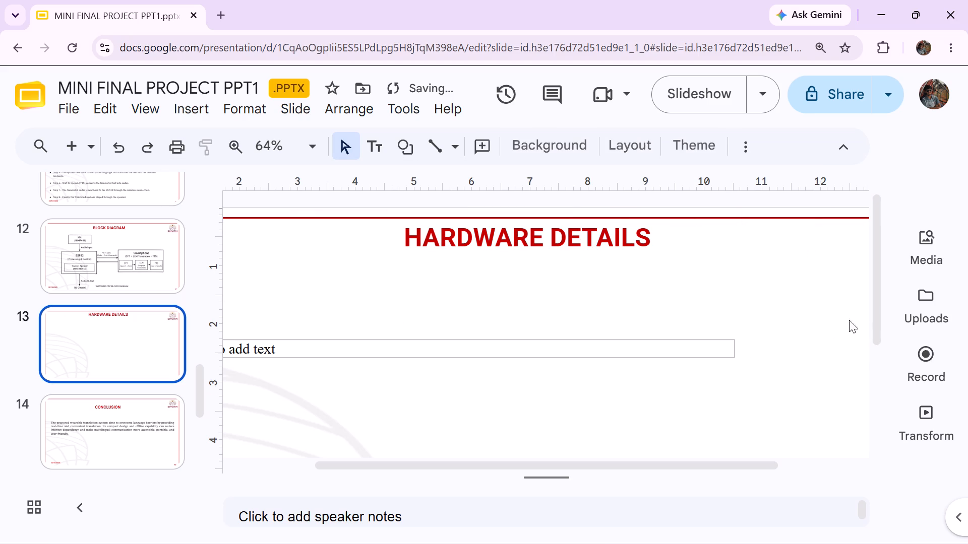
Add a new slide directly after the HARDWARE DETAILS slide, before the Conclusion slide.
key("ctrl+minus")
key("ctrl+minus")
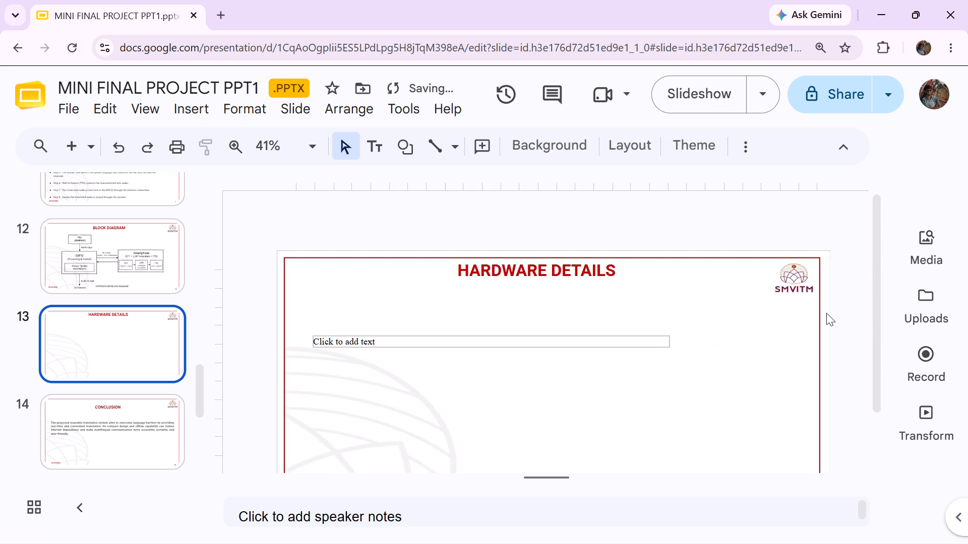
left_click_drag(881, 313, 894, 391)
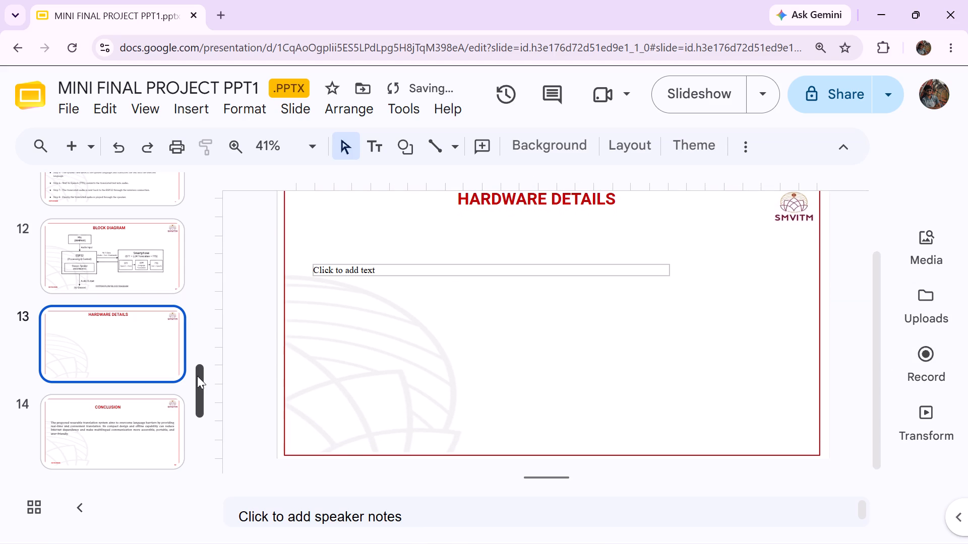
left_click_drag(197, 376, 198, 387)
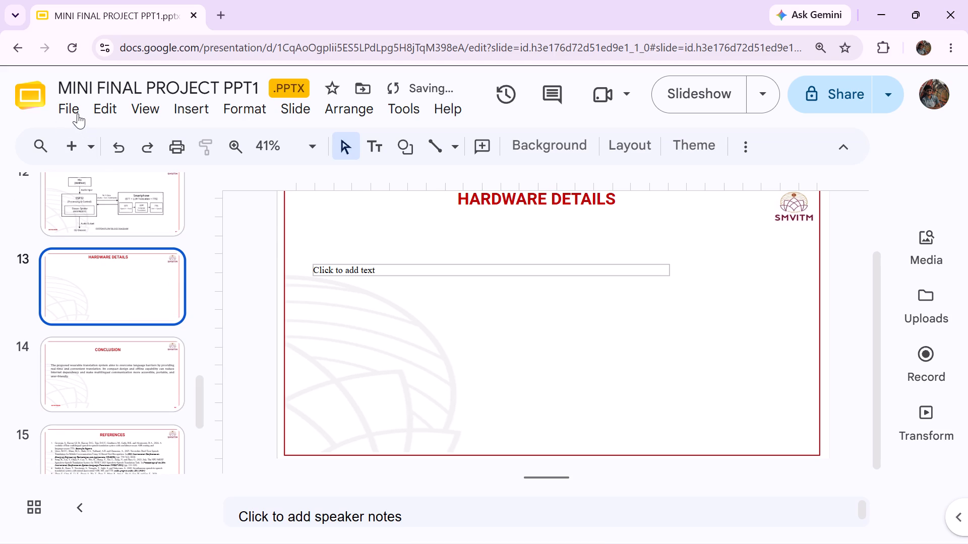
left_click(65, 147)
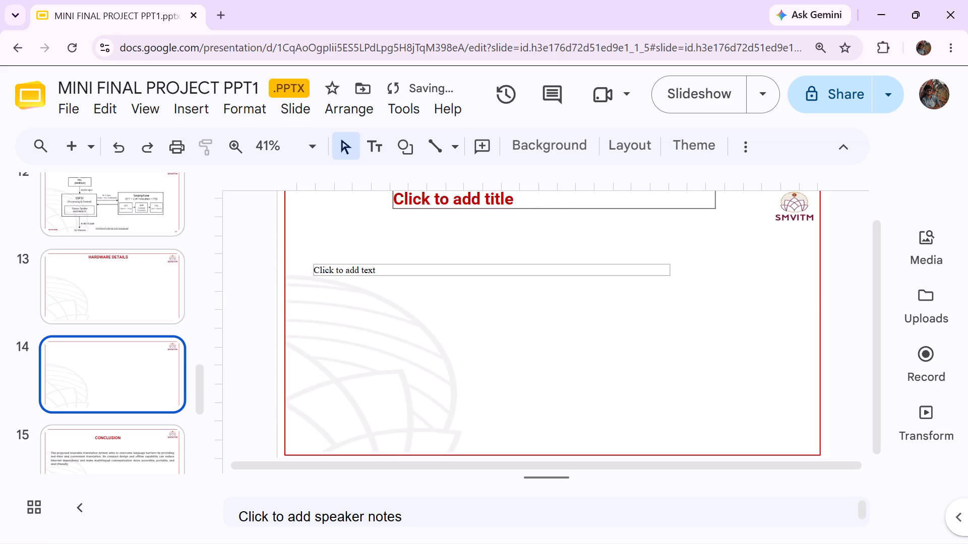
Enter "SOFTWARE DETAILS" as the title of the new slide 14.
left_click(545, 199)
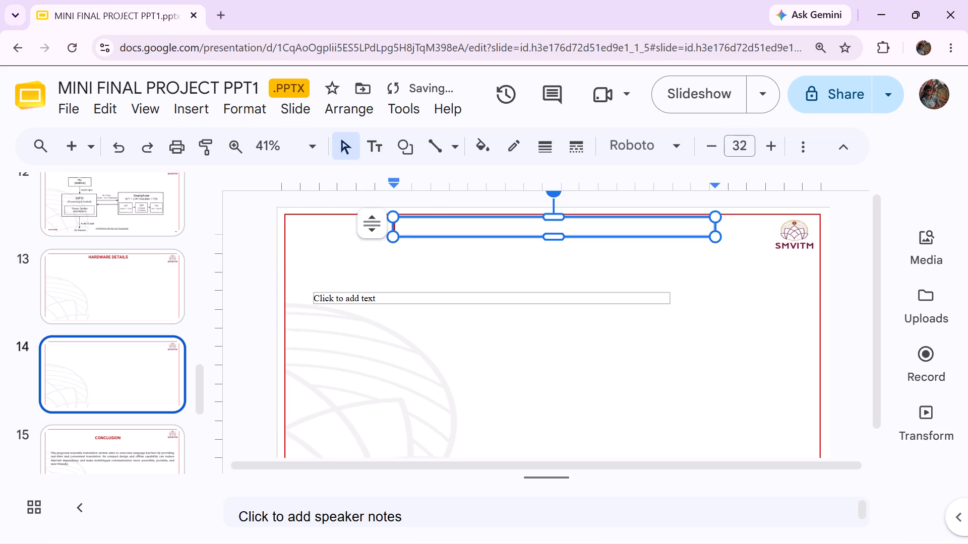
key("shift+s")
key("o")
key("BackSpace")
key("BackSpace")
type("SOFTWARE")
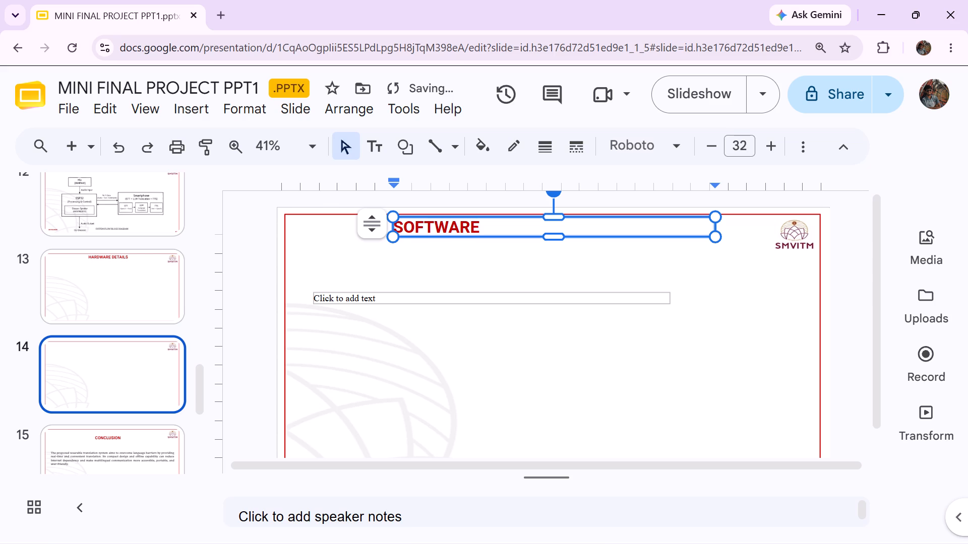
key("space")
type("DETAILS")
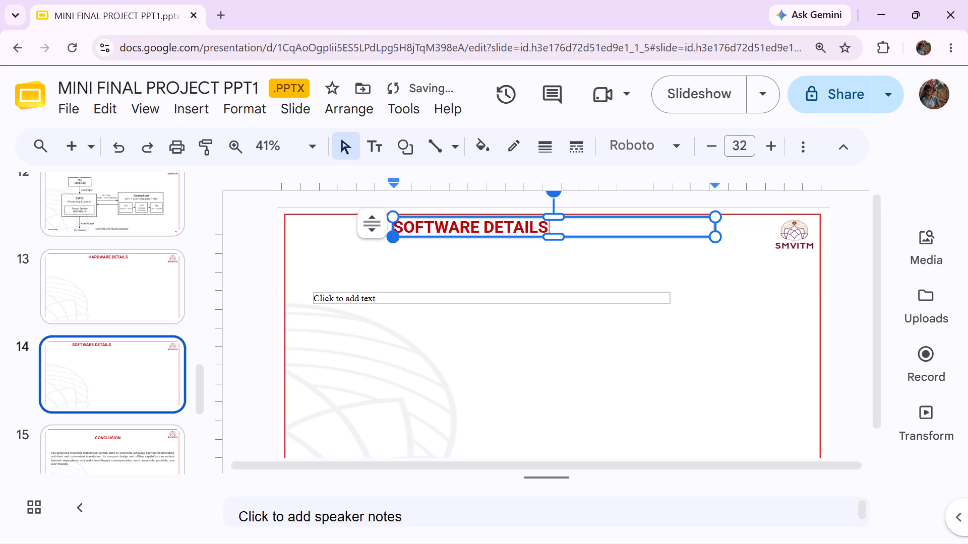
Center the SOFTWARE DETAILS title horizontally within its text box on slide 14.
left_click_drag(556, 226, 498, 236)
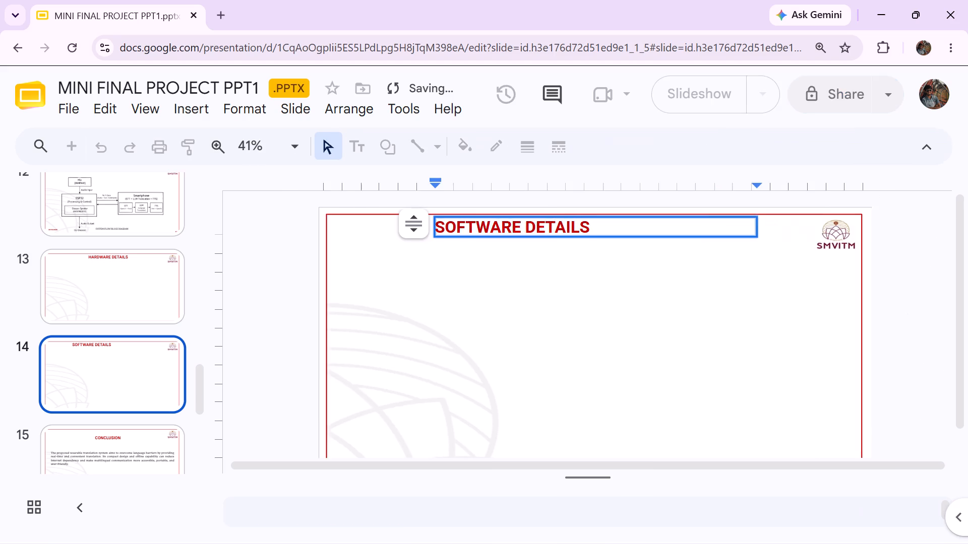
left_click_drag(498, 236, 434, 235)
left_click(512, 313)
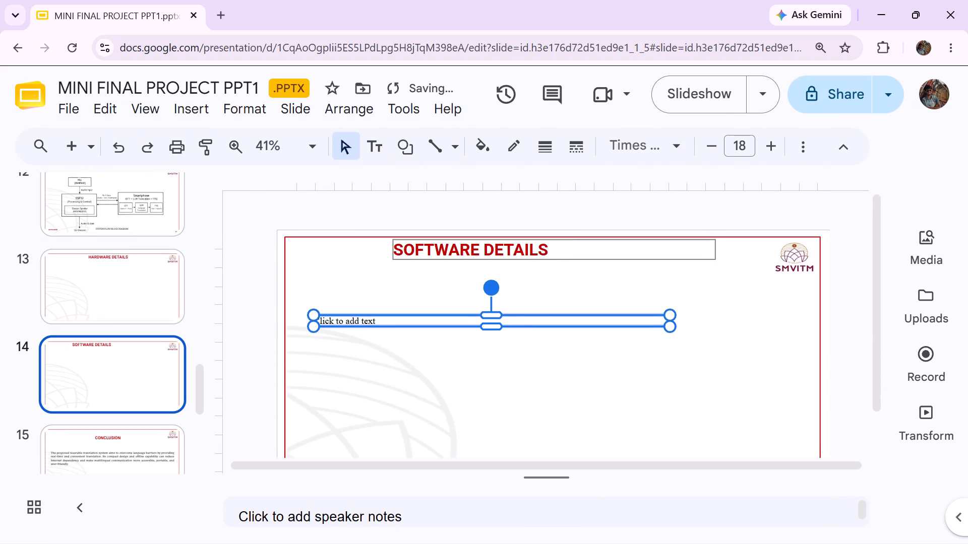
left_click_drag(545, 250, 394, 245)
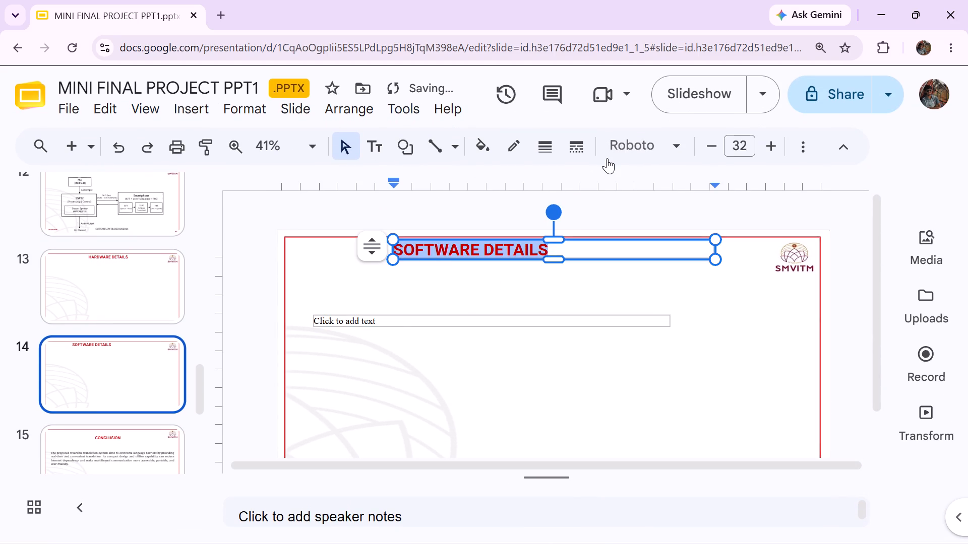
left_click(801, 137)
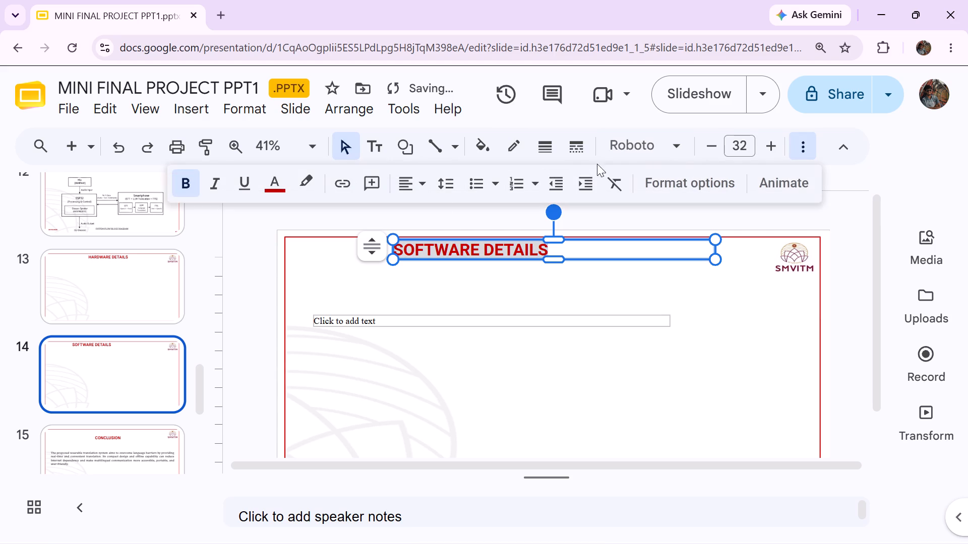
left_click(426, 192)
left_click(435, 206)
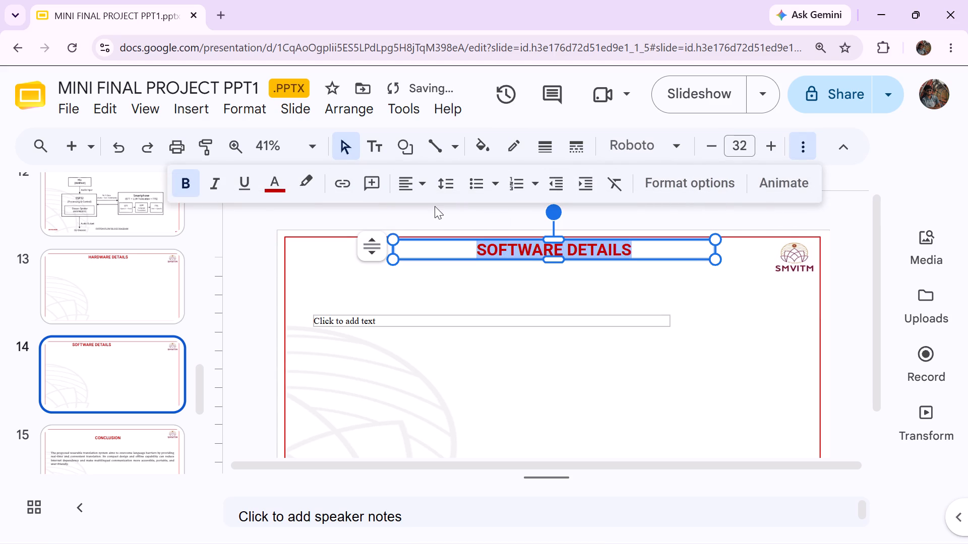
left_click(468, 376)
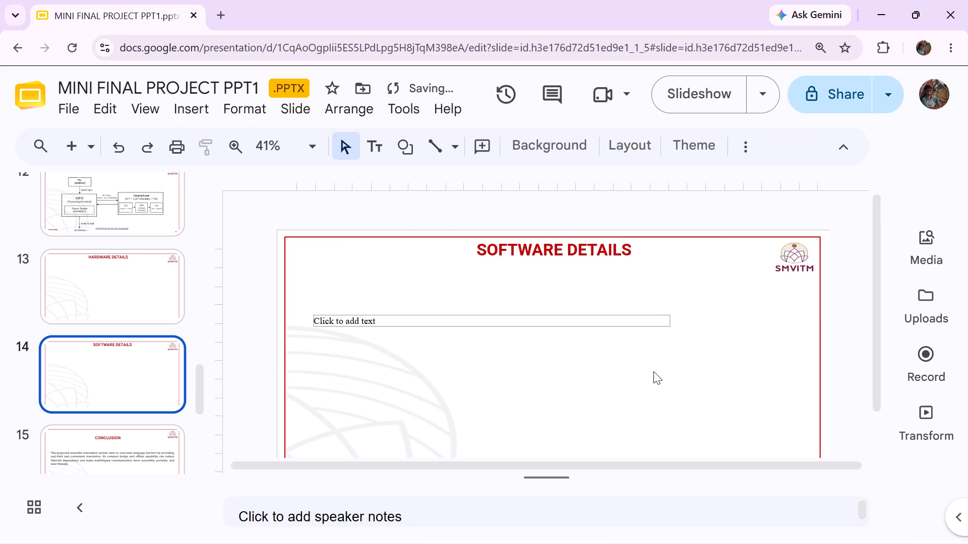
Add a new slide directly after the SOFTWARE DETAILS slide and title it "RESULTS".
left_click(70, 153)
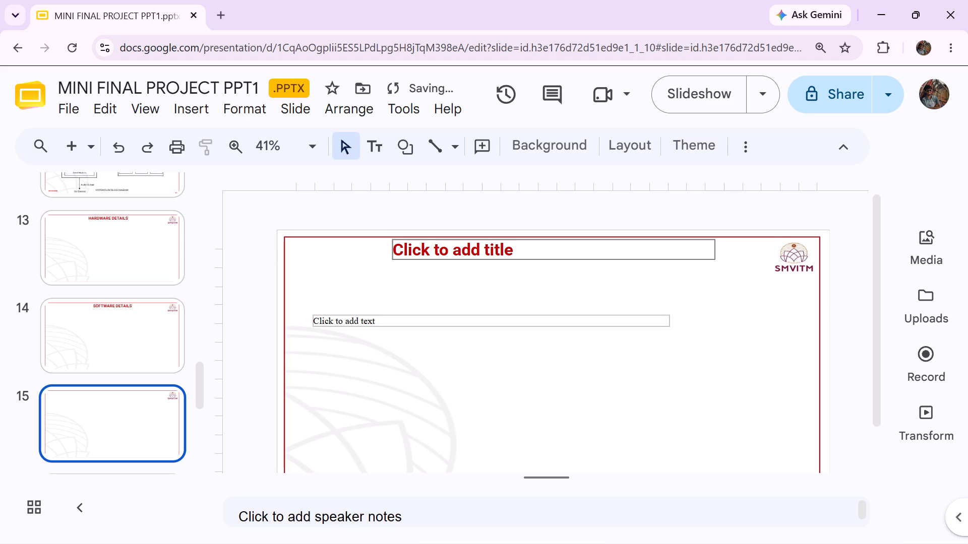
left_click_drag(515, 249, 434, 243)
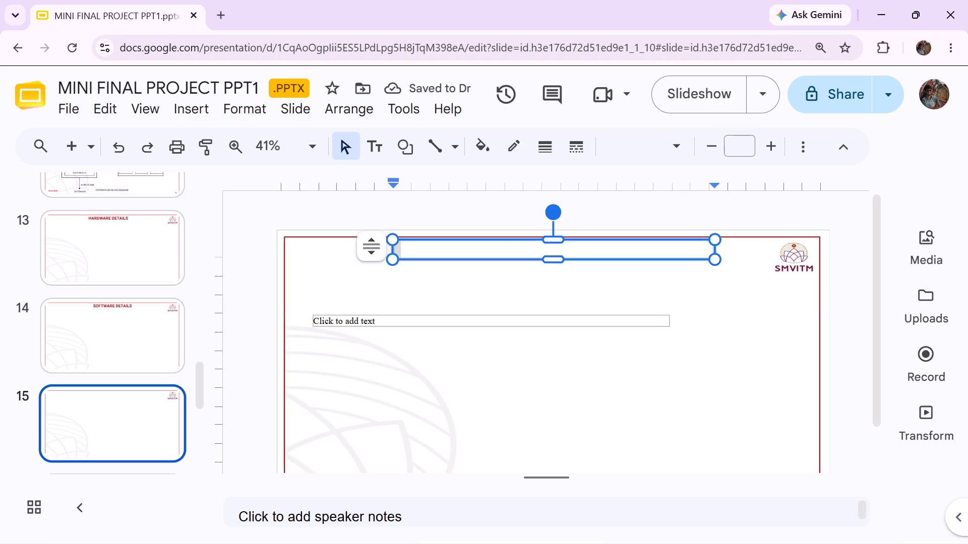
left_click_drag(434, 243, 409, 245)
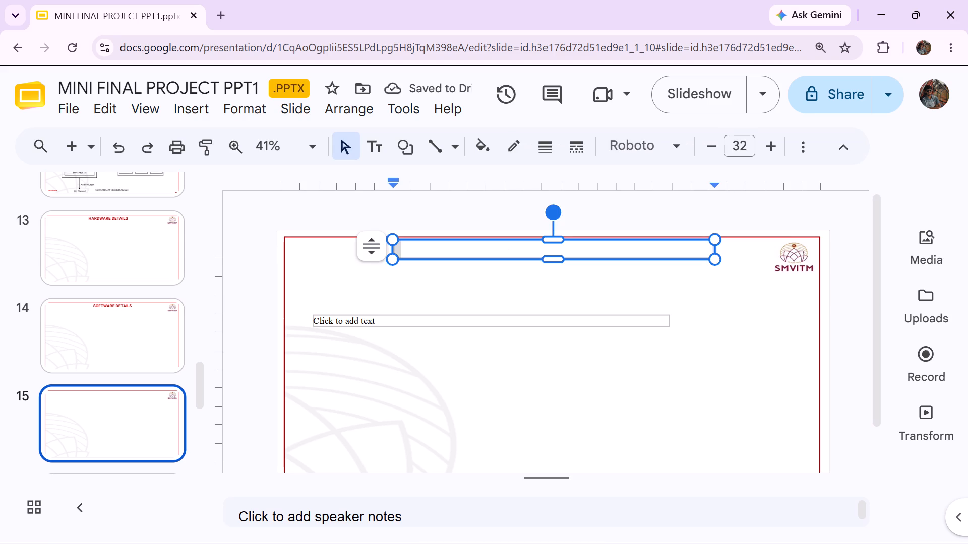
type("rE")
key("BackSpace")
key("BackSpace")
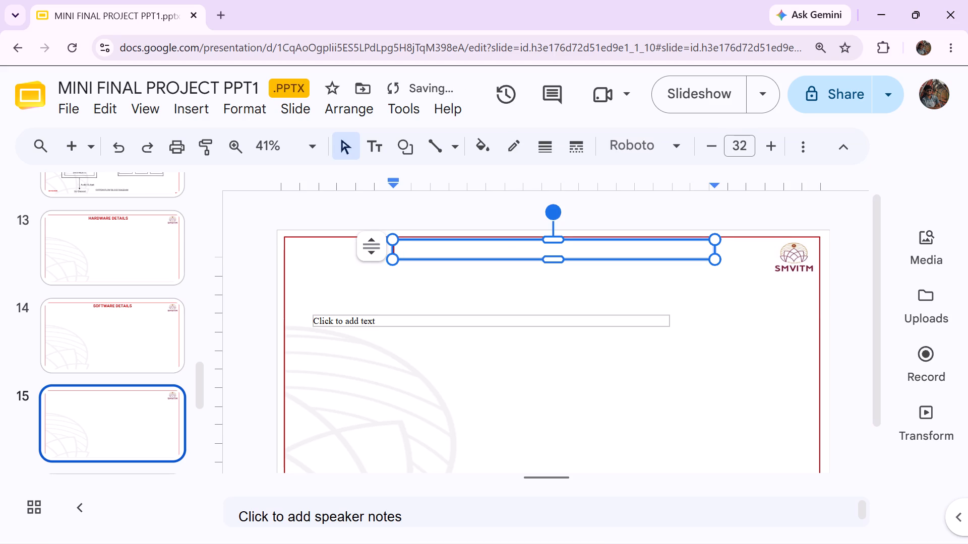
type("RE")
key("s")
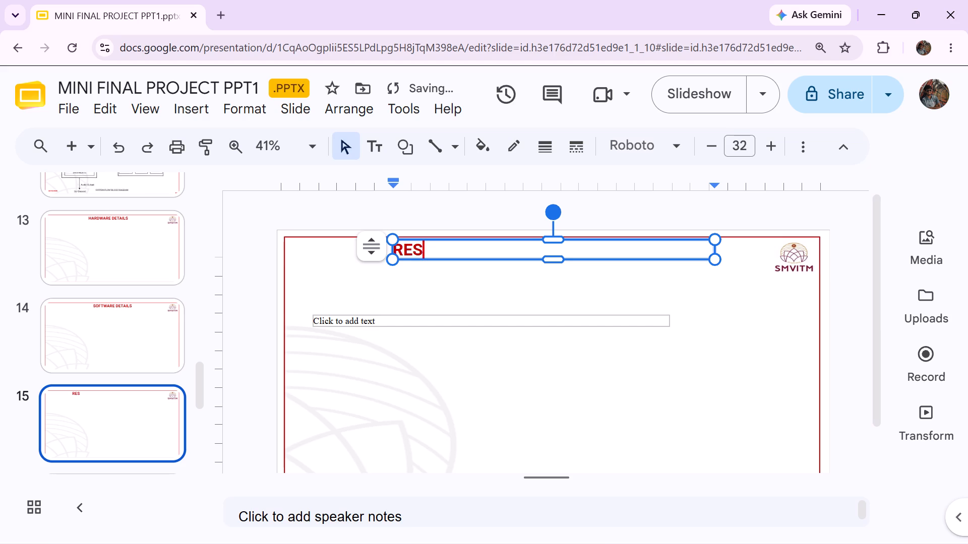
left_click(409, 245)
type("ULT")
key("BackSpace")
key("BackSpace")
key("BackSpace")
key("Left")
key("Right")
key("Right")
type("ULTS")
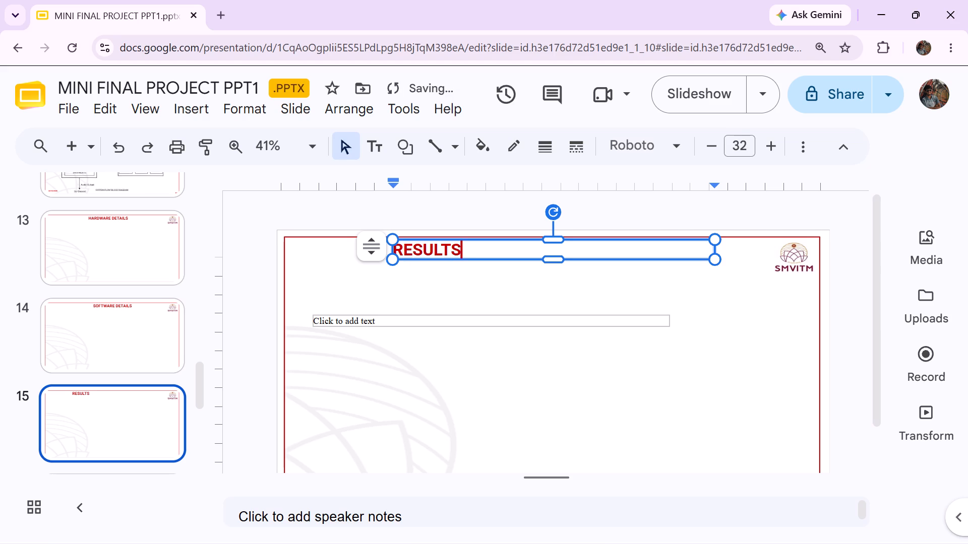
Center the RESULTS title horizontally within its text box on slide 15.
left_click_drag(490, 251, 395, 251)
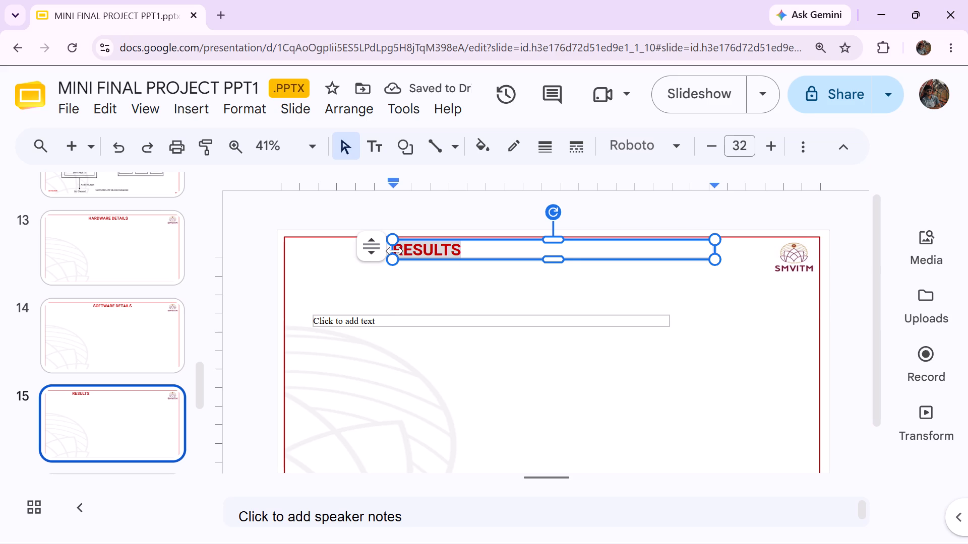
left_click_drag(395, 251, 392, 251)
left_click(440, 288)
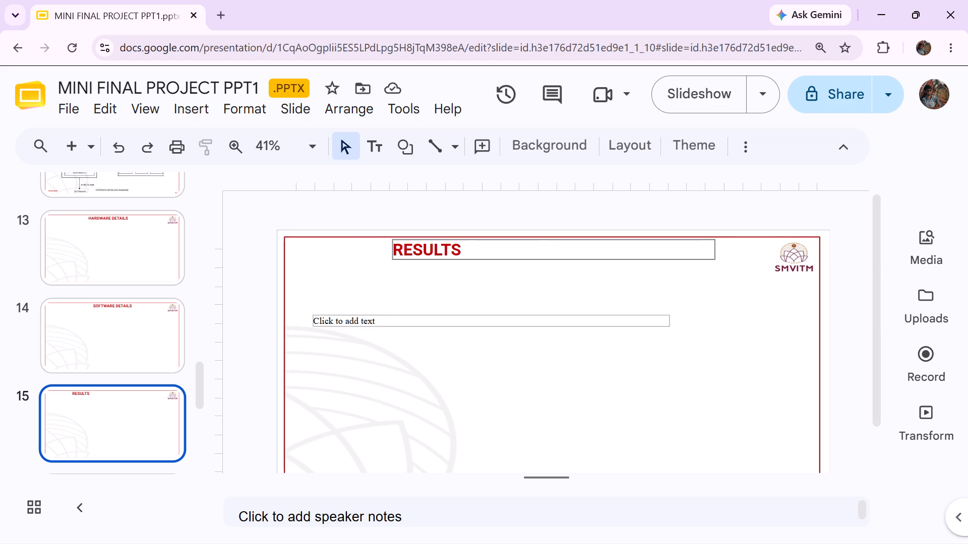
left_click_drag(458, 247, 391, 248)
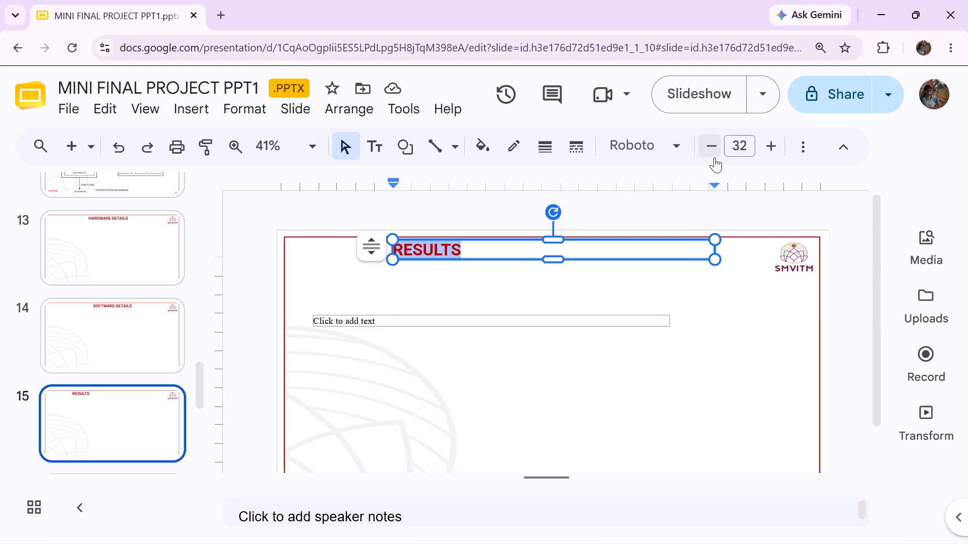
left_click(796, 150)
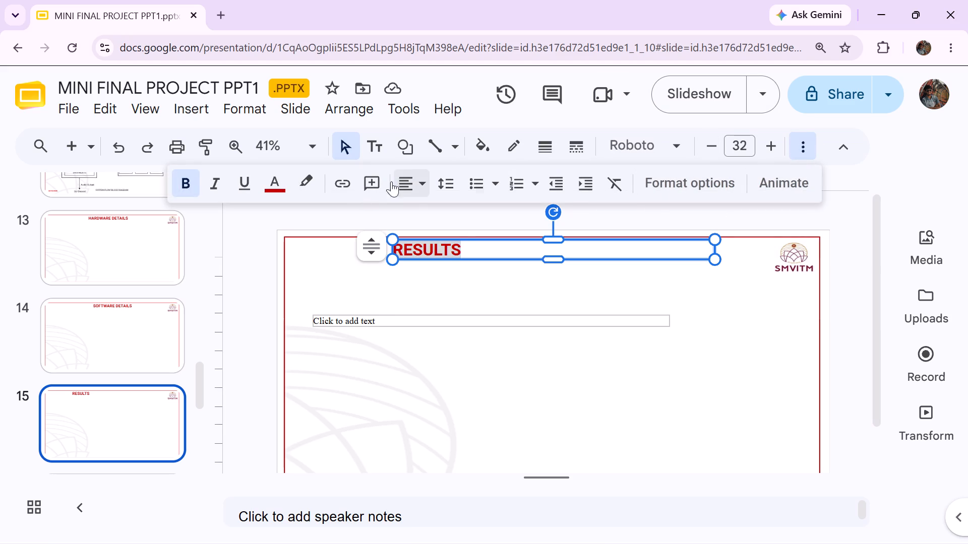
left_click(413, 184)
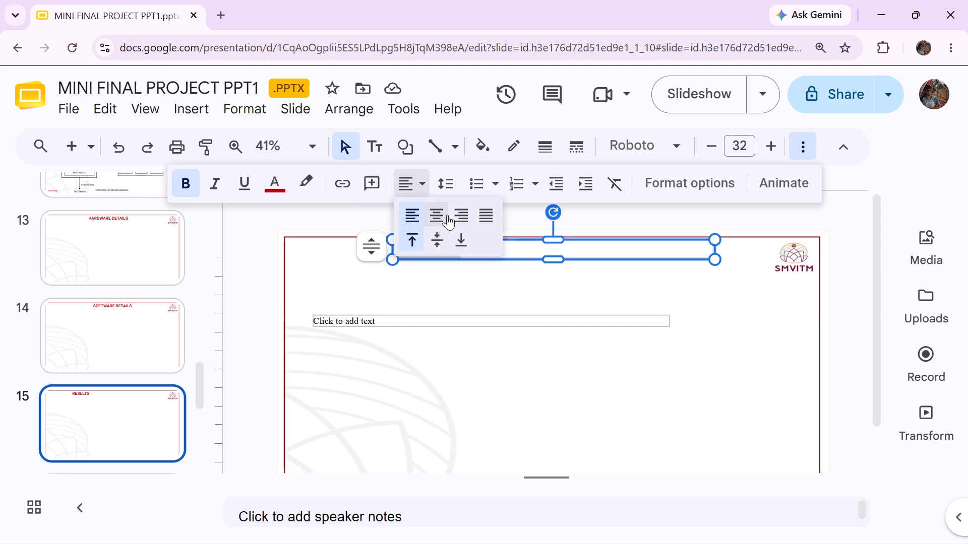
left_click(447, 215)
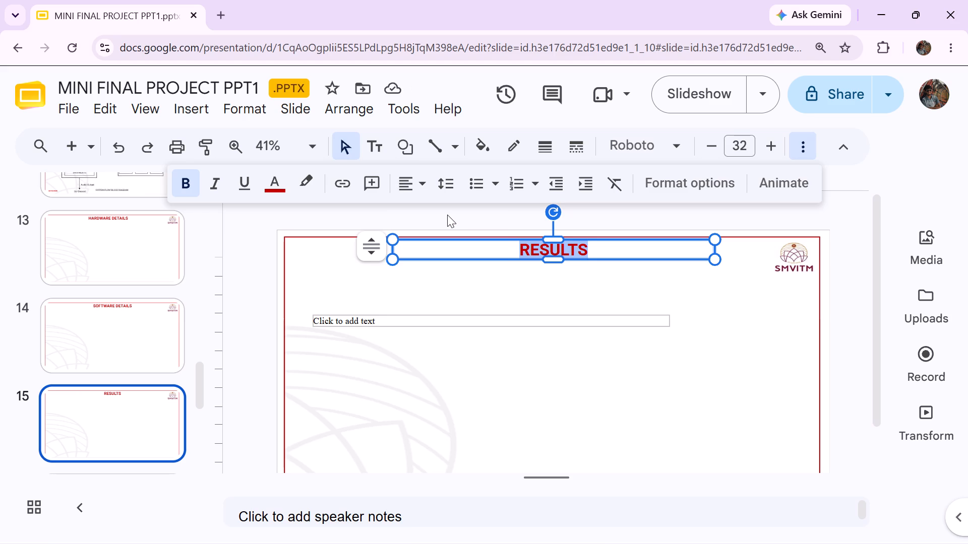
left_click(416, 354)
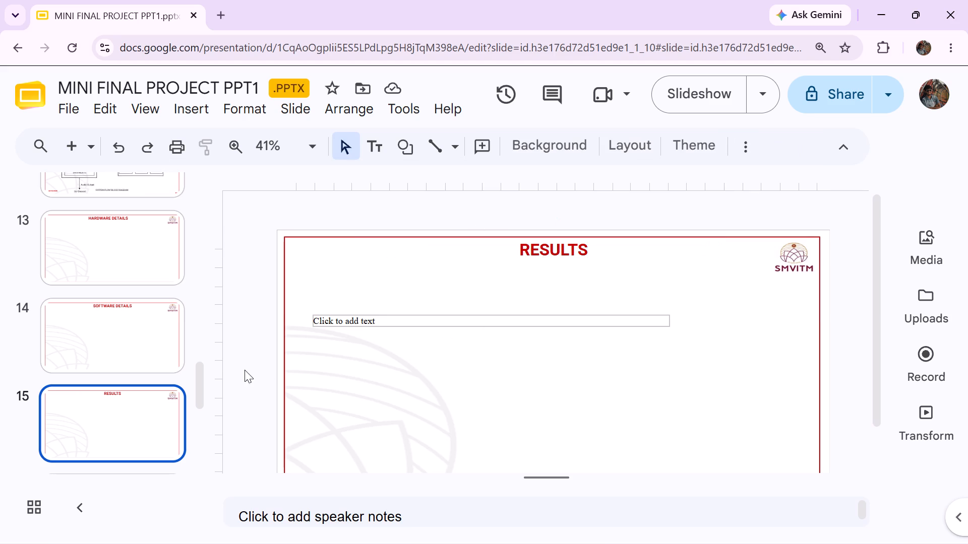
Add a new slide between the RESULTS and Conclusion slides and title it "PROGRESS DONE SO FAR".
left_click_drag(199, 368, 197, 390)
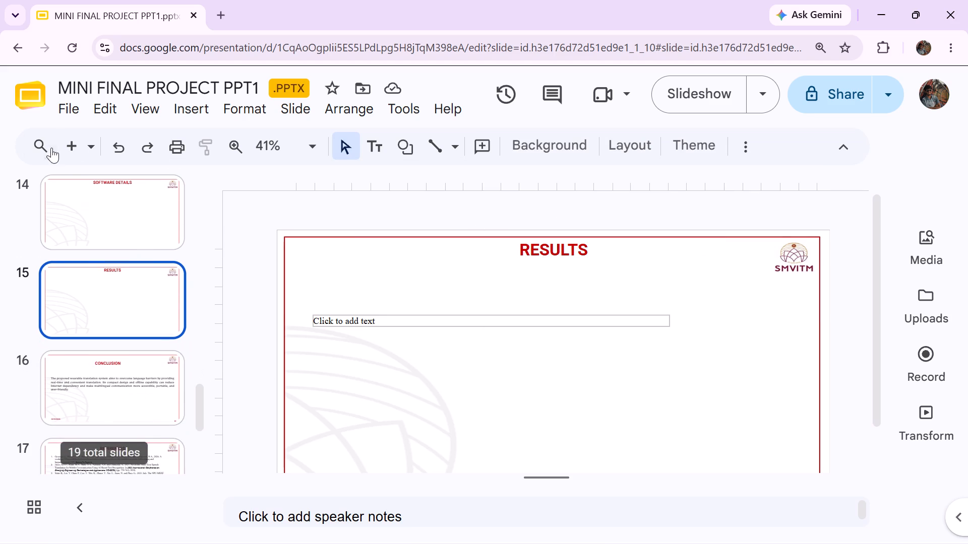
left_click(66, 148)
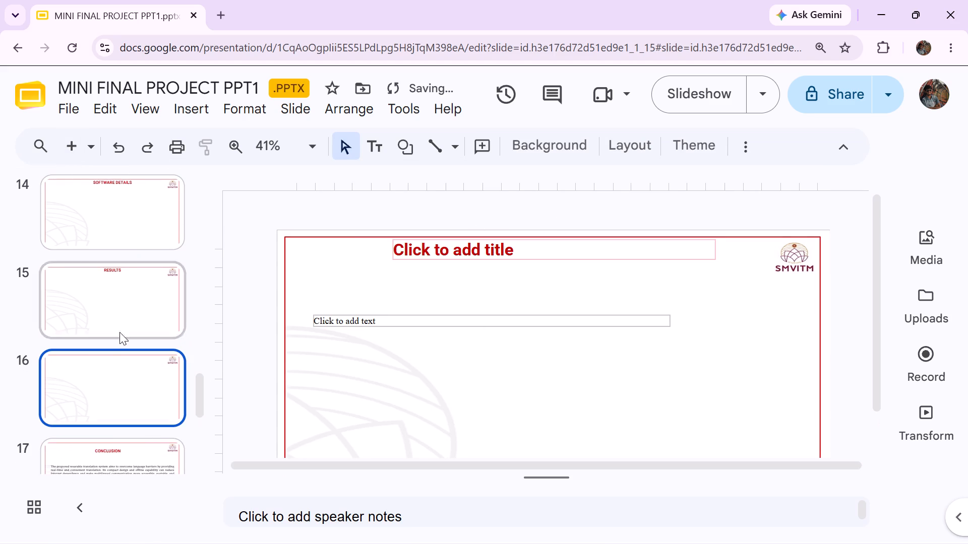
left_click(112, 400)
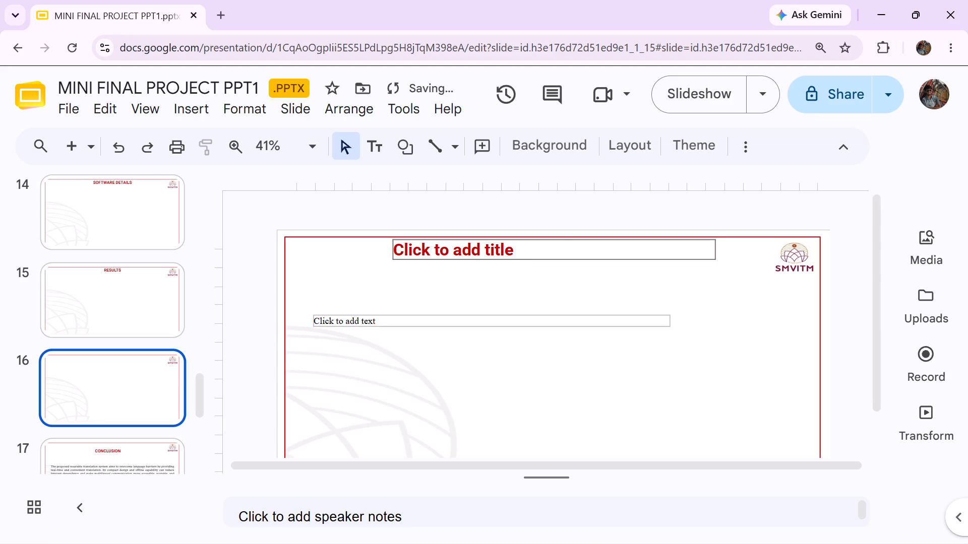
left_click(520, 248)
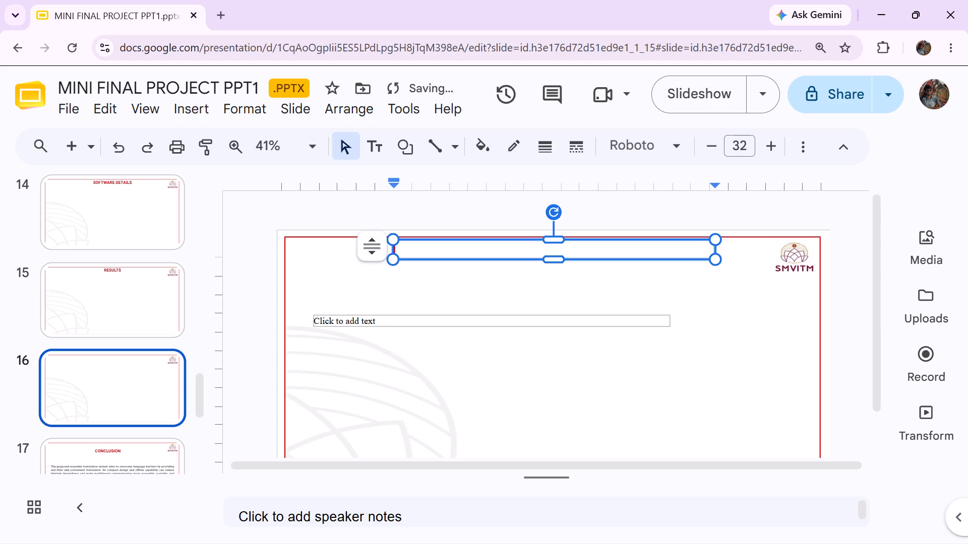
key("p")
type("ROGRESS DONE SO FAR")
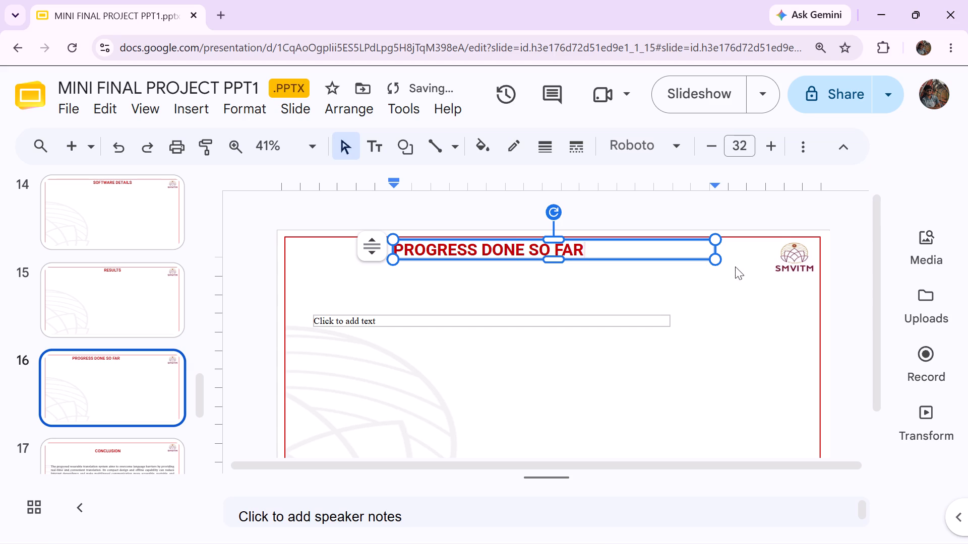
Center the PROGRESS DONE SO FAR title horizontally within its text box on slide 16.
left_click_drag(592, 249, 421, 247)
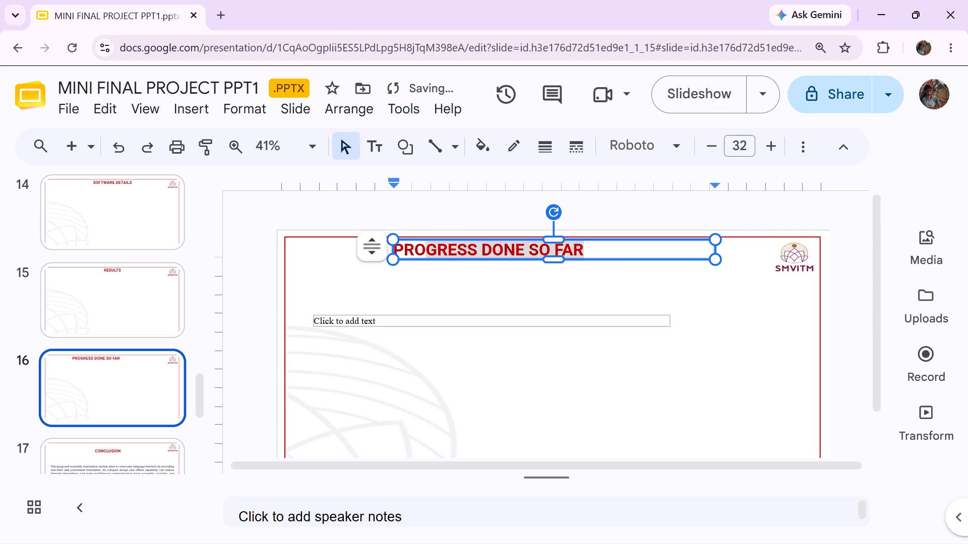
left_click_drag(421, 247, 398, 250)
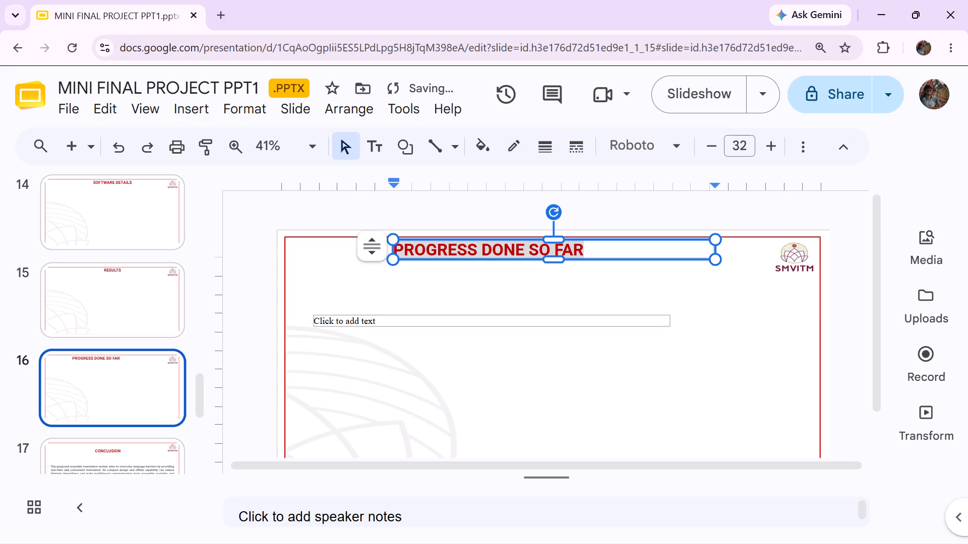
left_click_drag(586, 248, 468, 250)
left_click(580, 283)
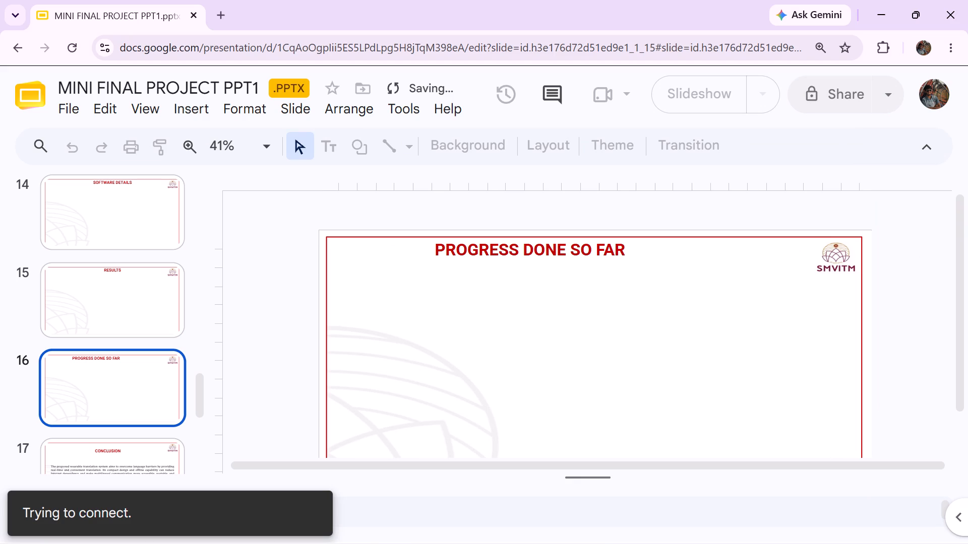
left_click_drag(624, 249, 436, 246)
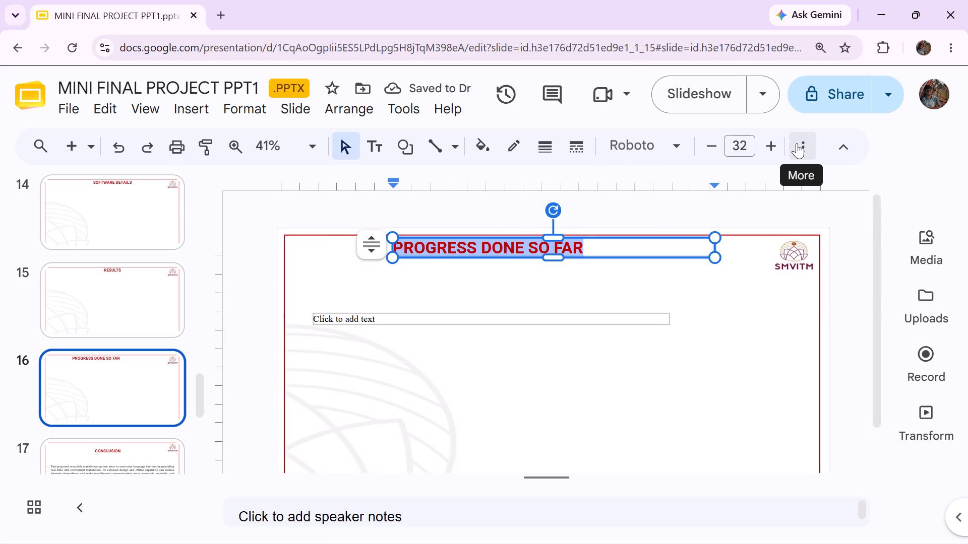
left_click(797, 143)
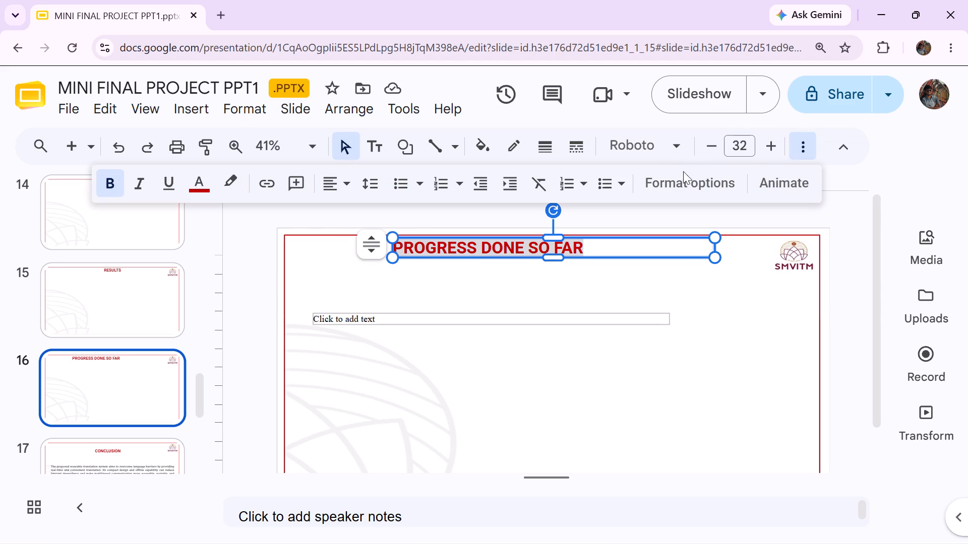
left_click(348, 179)
left_click(358, 210)
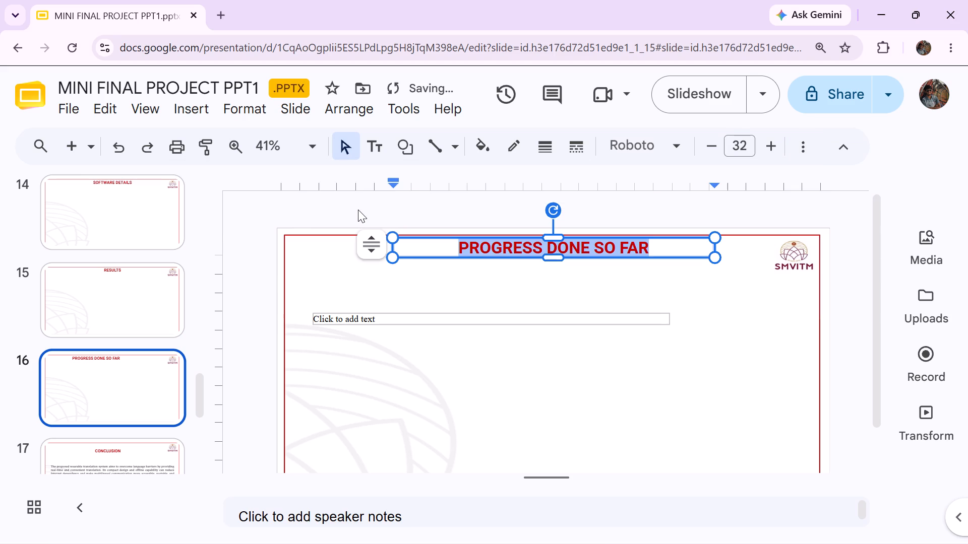
left_click(399, 366)
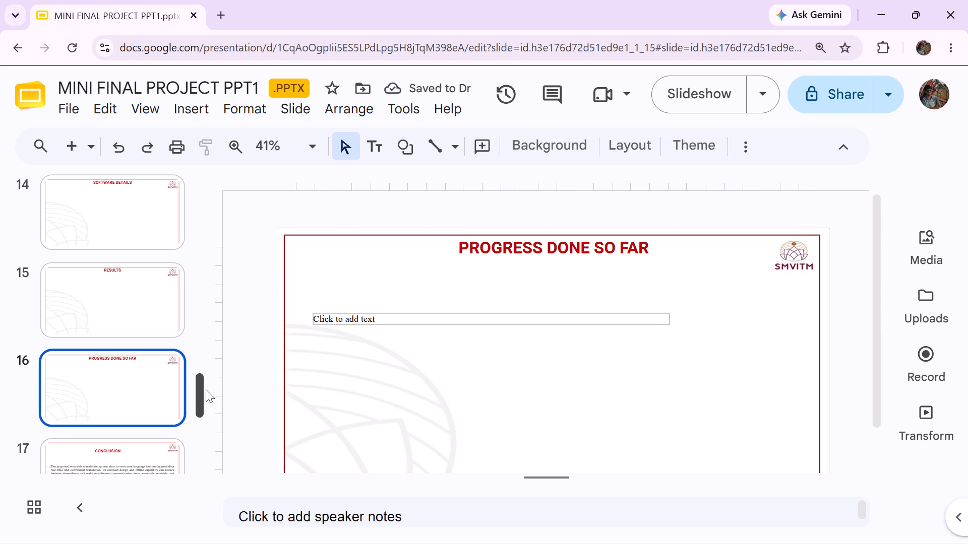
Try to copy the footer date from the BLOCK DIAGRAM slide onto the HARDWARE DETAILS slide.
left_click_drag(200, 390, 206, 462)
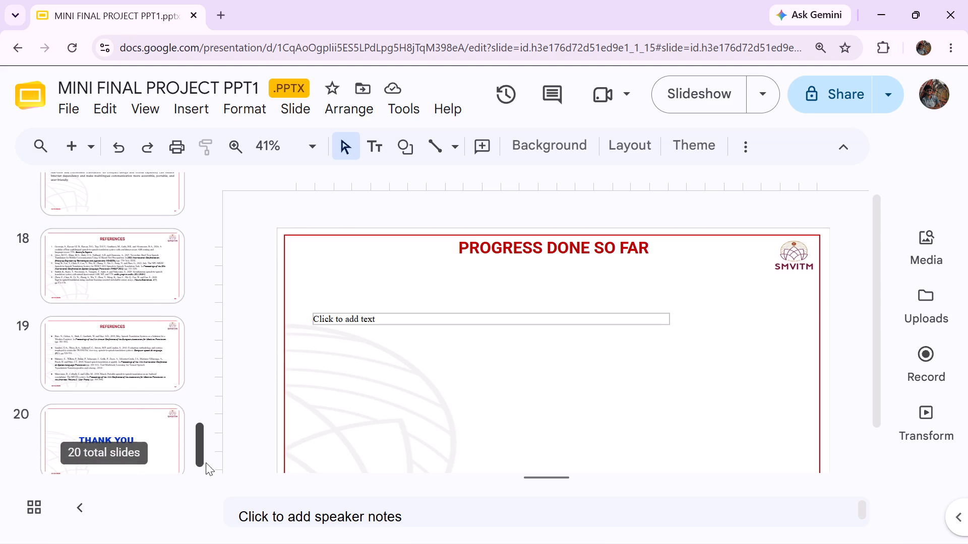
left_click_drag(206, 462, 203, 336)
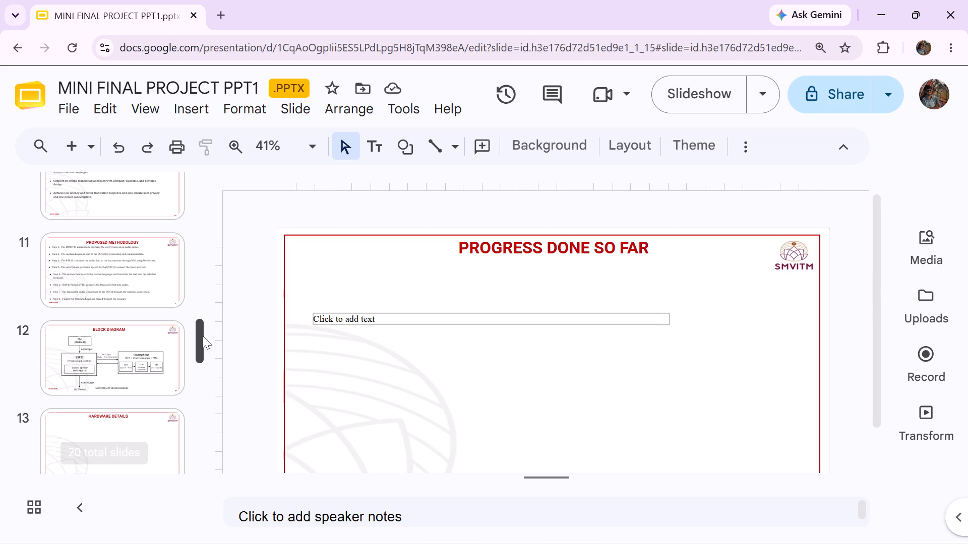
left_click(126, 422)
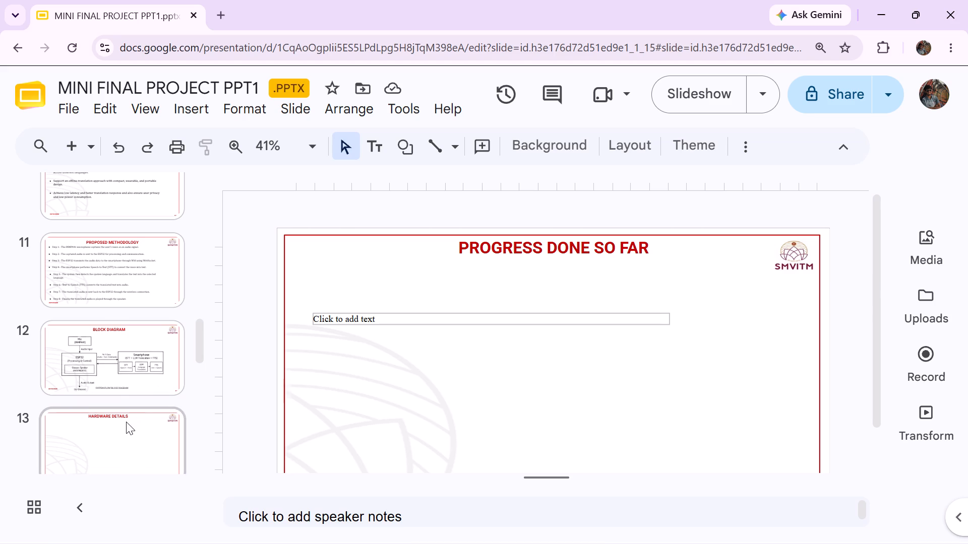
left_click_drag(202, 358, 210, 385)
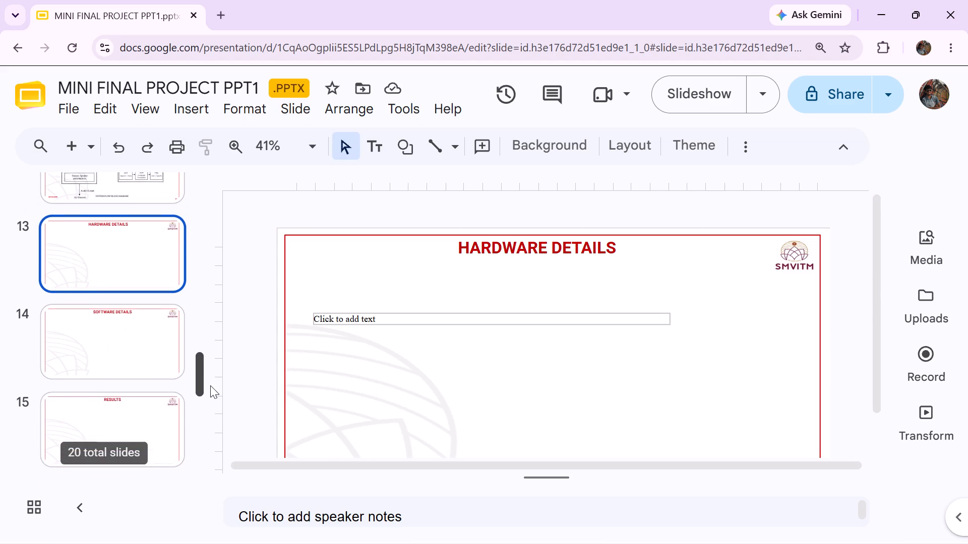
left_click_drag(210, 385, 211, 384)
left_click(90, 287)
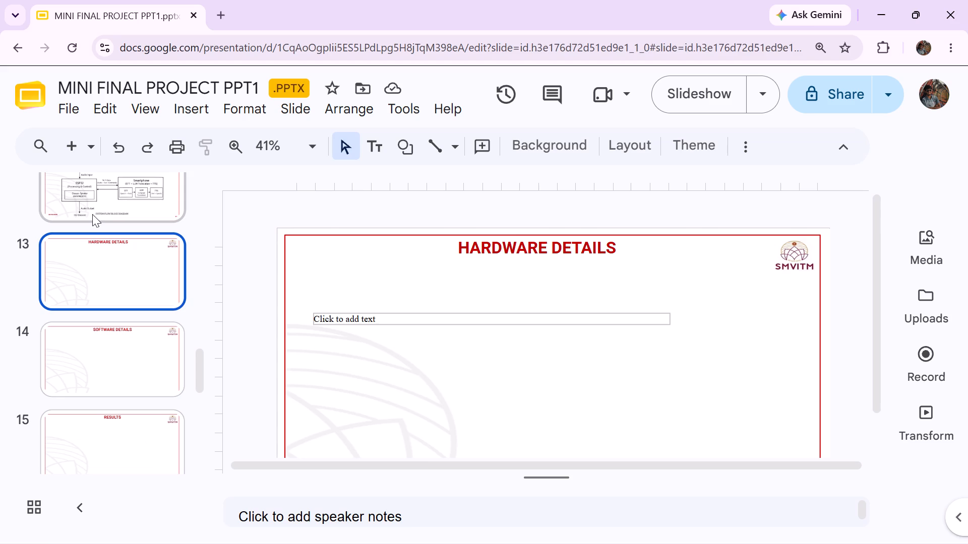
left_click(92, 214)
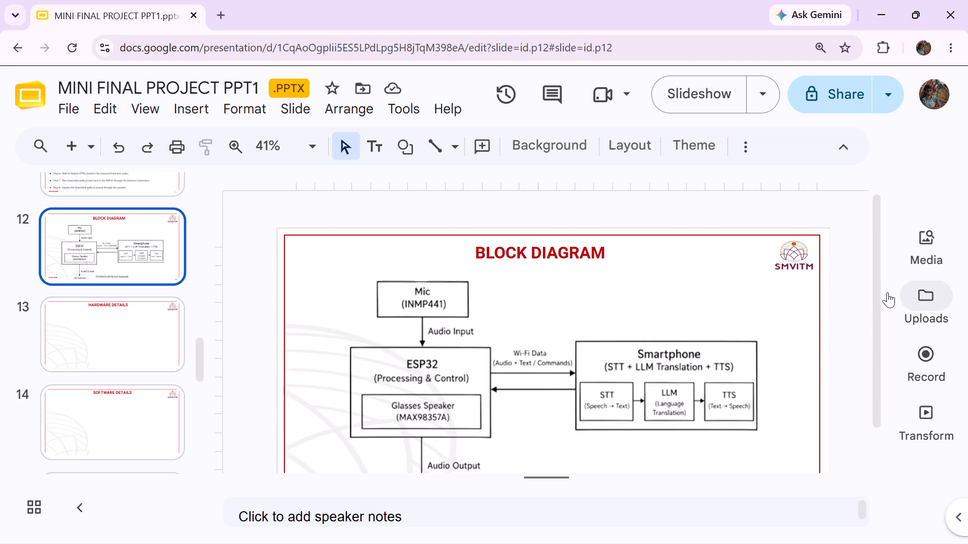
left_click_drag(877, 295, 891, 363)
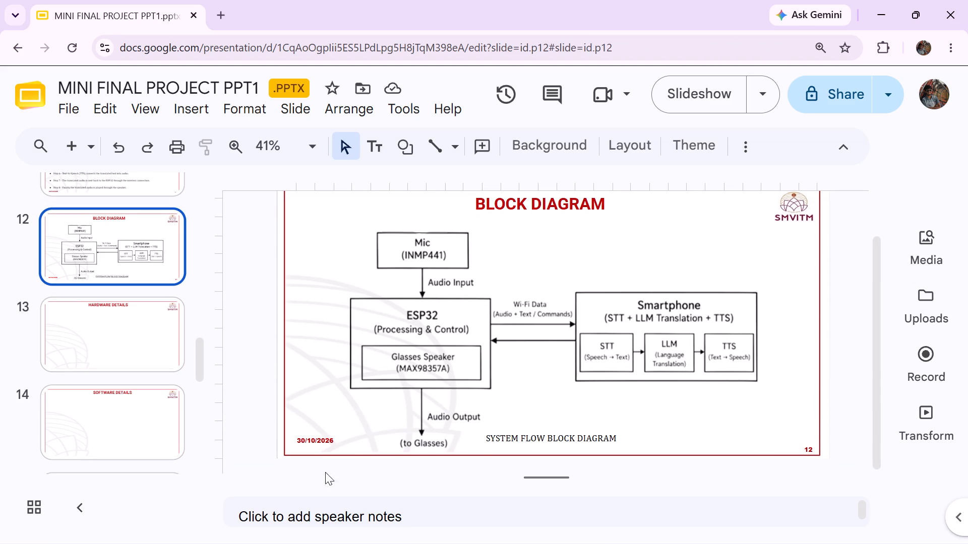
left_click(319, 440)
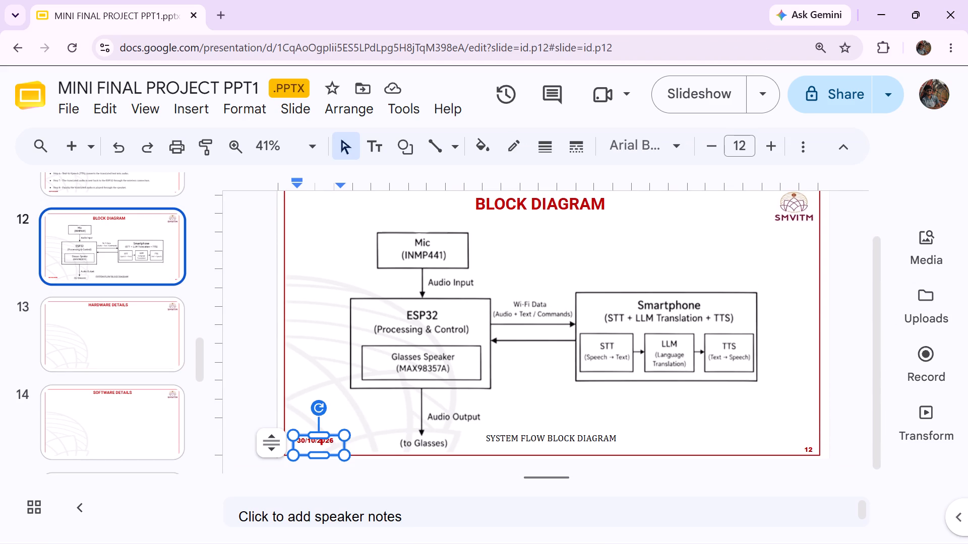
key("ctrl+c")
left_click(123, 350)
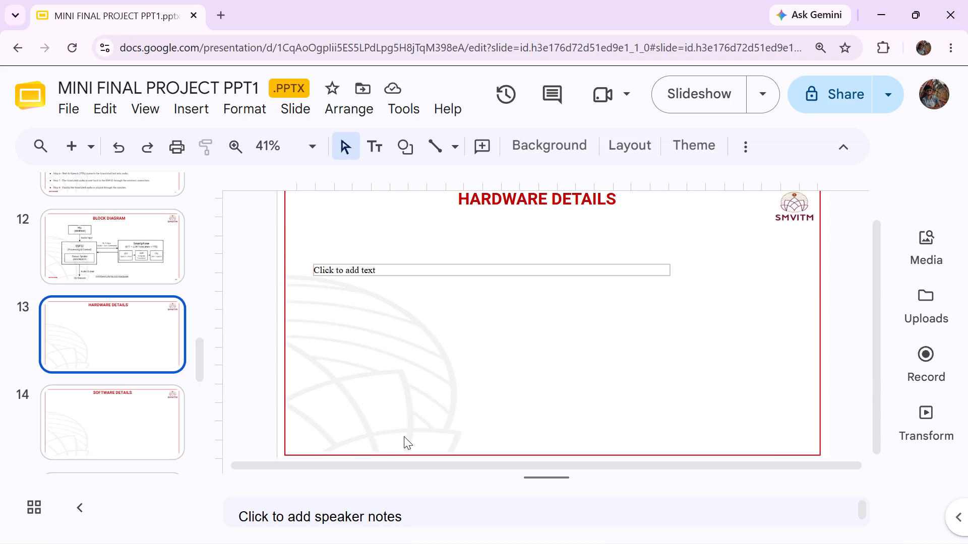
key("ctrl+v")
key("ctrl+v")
Copy the 30/10/2026 footer date text from the BLOCK DIAGRAM slide and paste it onto the HARDWARE DETAILS slide.
left_click(92, 251)
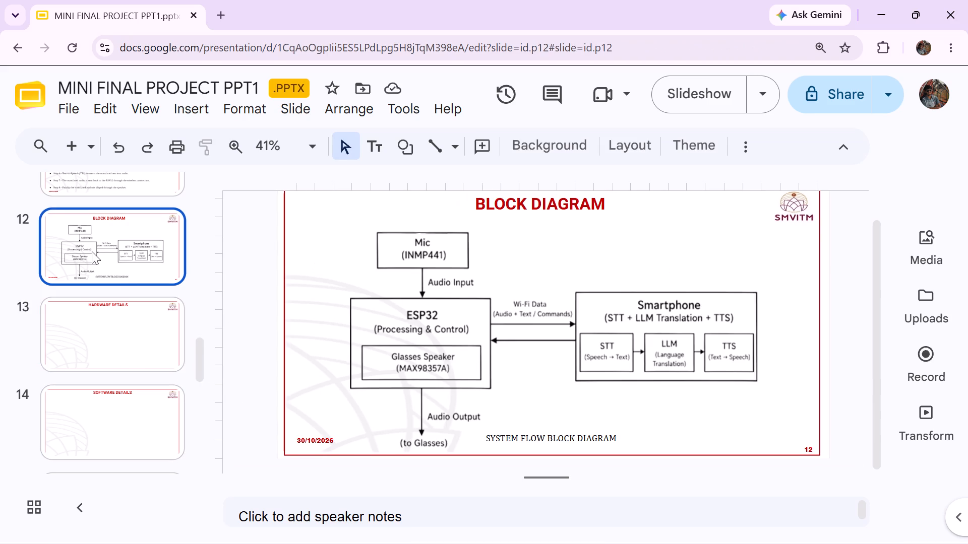
left_click(322, 445)
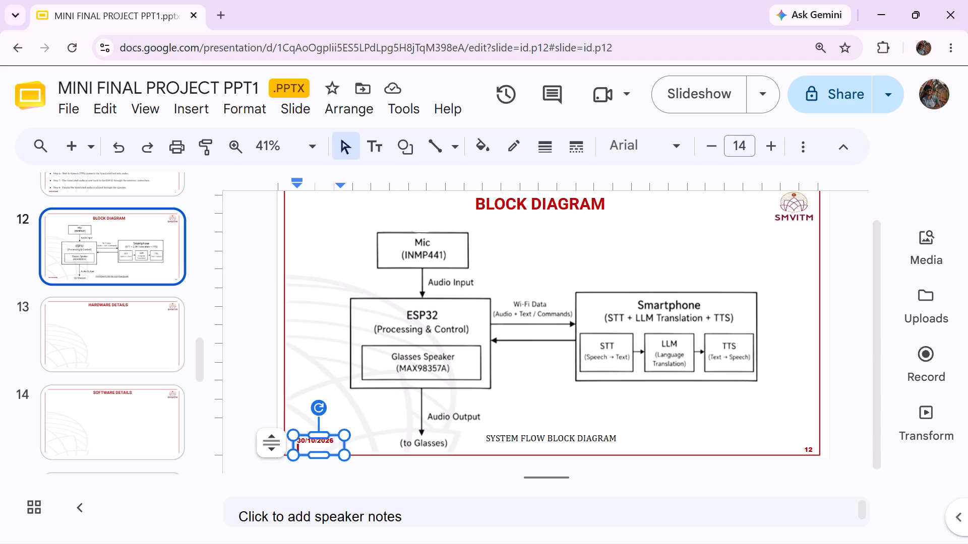
left_click_drag(335, 440, 282, 438)
key("ctrl+c")
left_click(127, 324)
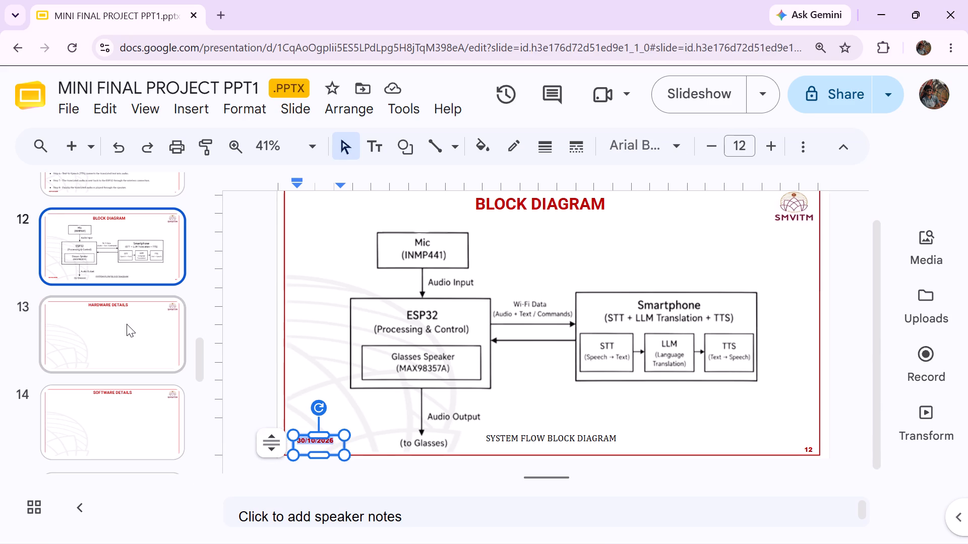
key("ctrl+v")
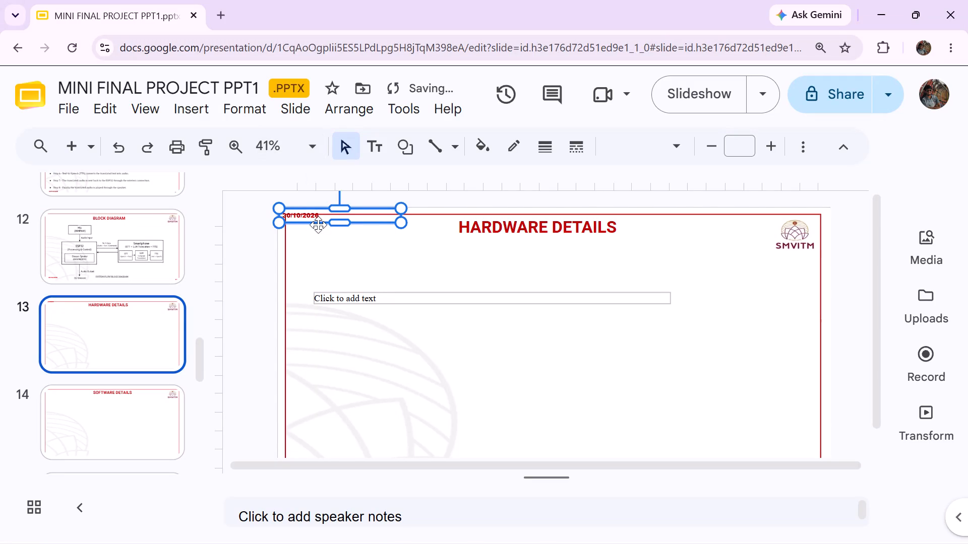
Move the pasted date on the HARDWARE DETAILS slide to the slide's bottom-left corner, just inside the red border.
left_click_drag(318, 222, 317, 306)
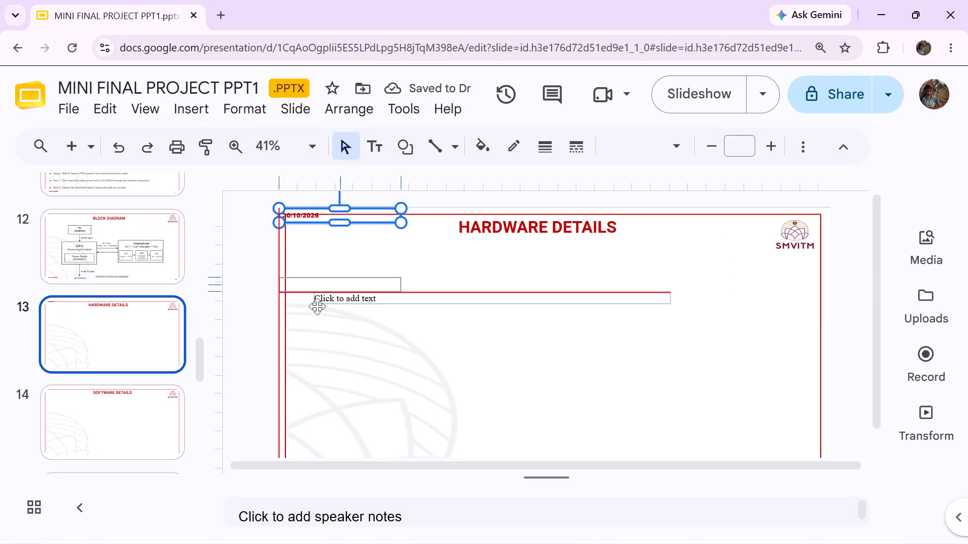
left_click_drag(317, 306, 327, 459)
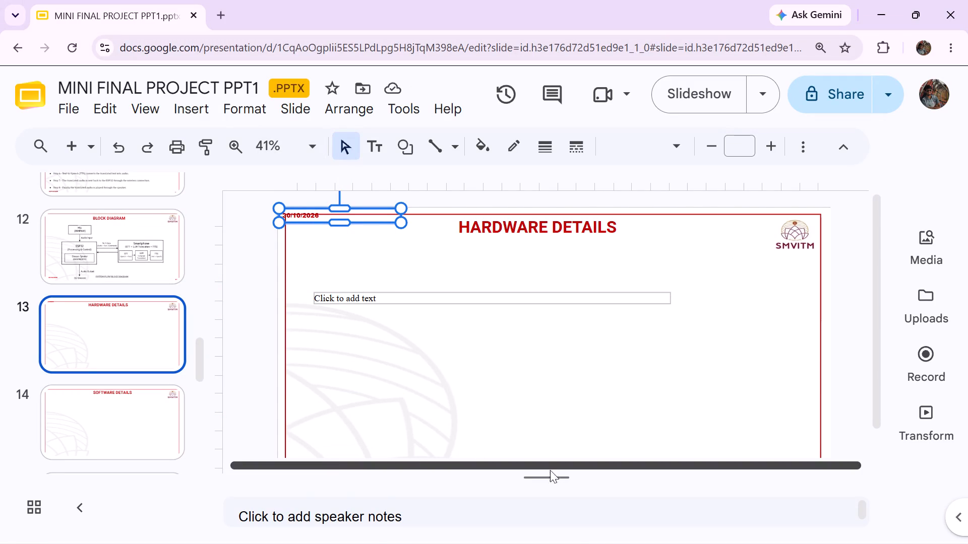
left_click_drag(882, 343, 882, 356)
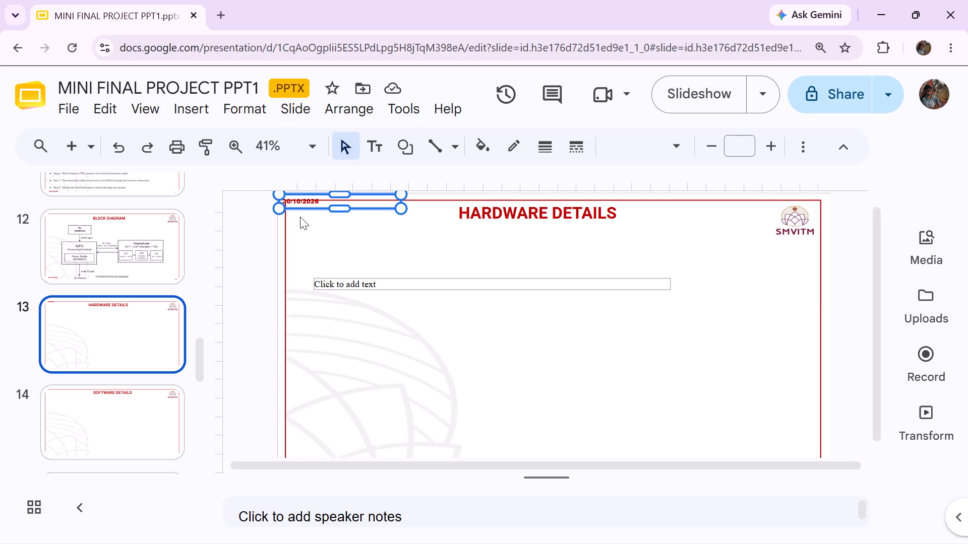
left_click_drag(300, 207, 307, 243)
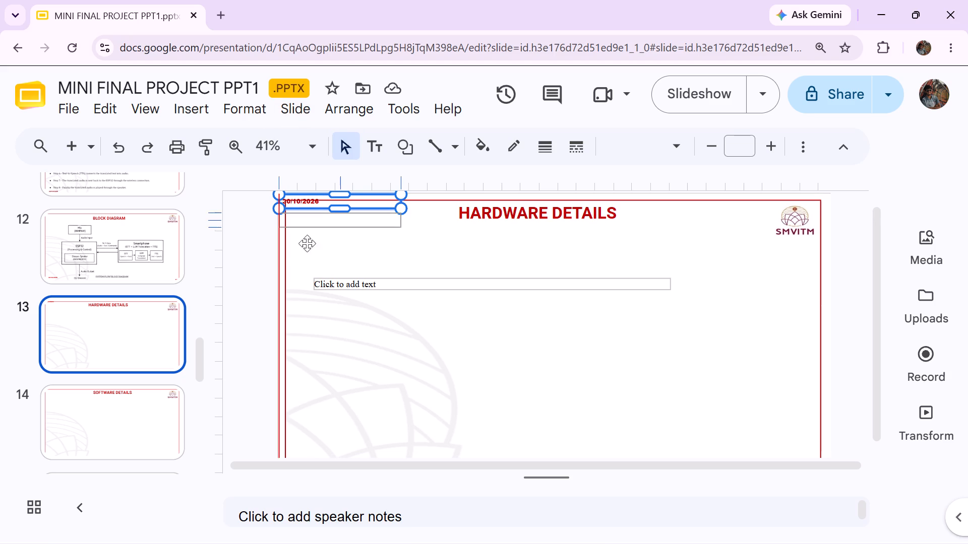
left_click_drag(307, 243, 334, 379)
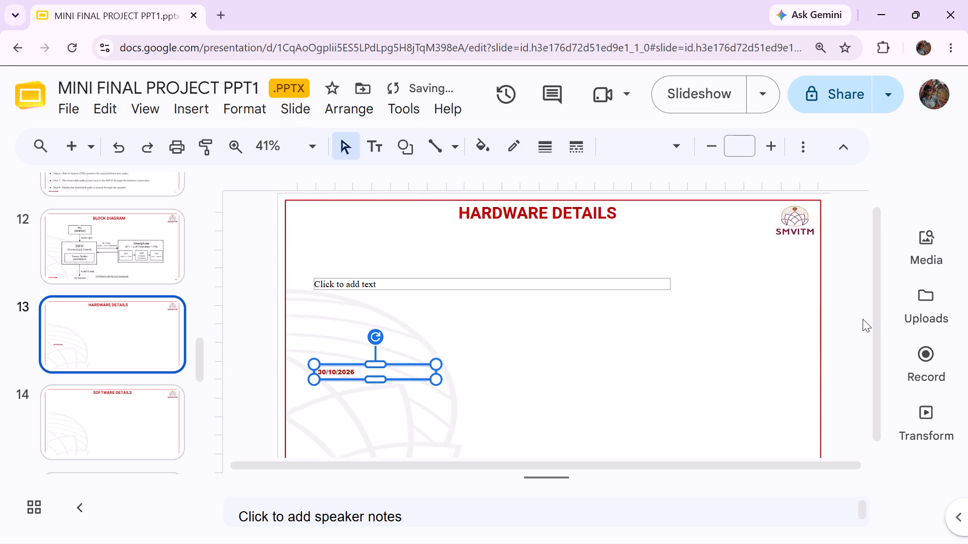
left_click_drag(874, 309, 883, 358)
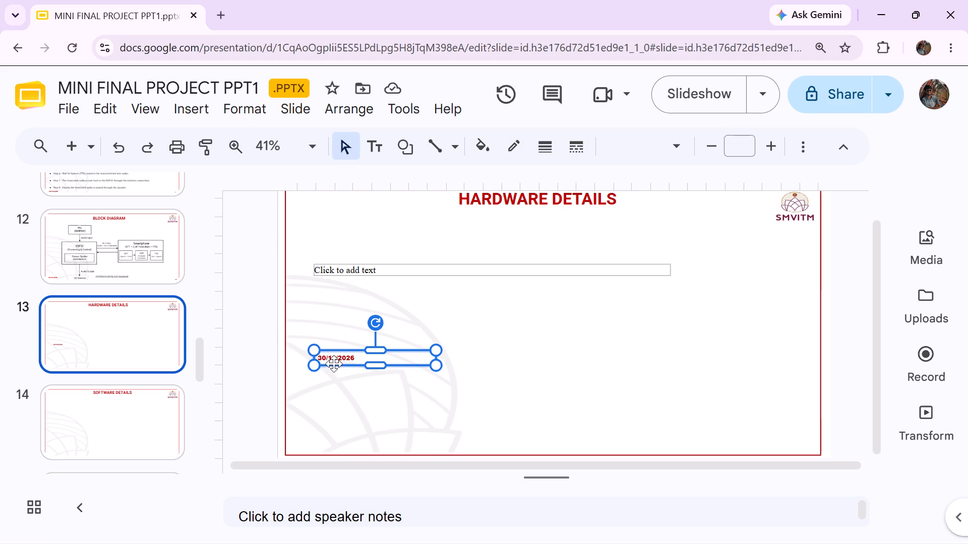
left_click_drag(334, 364, 320, 424)
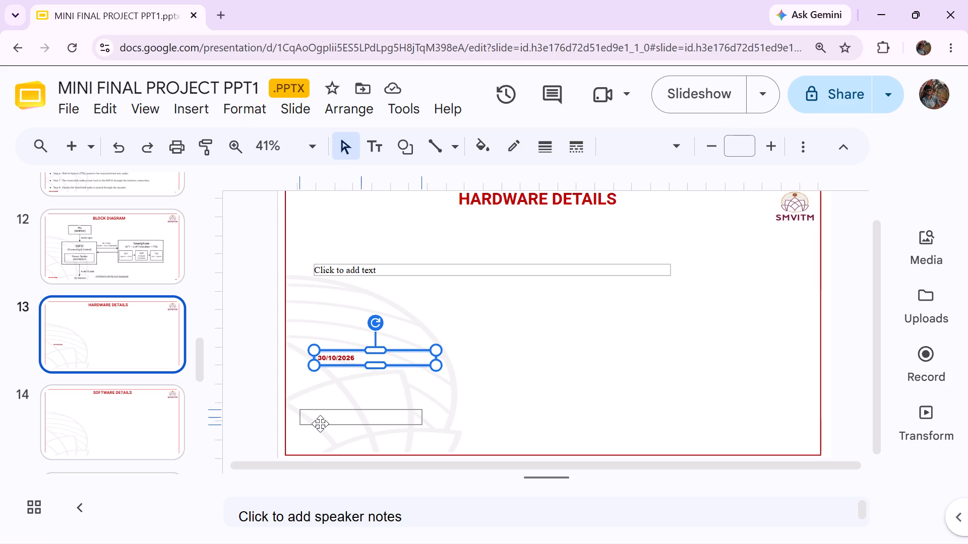
left_click_drag(320, 424, 318, 450)
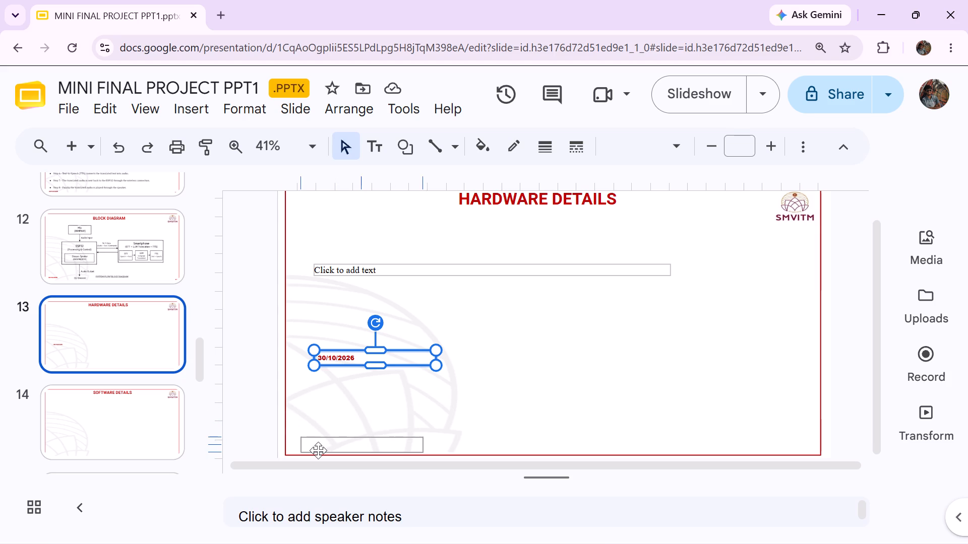
left_click_drag(318, 450, 306, 448)
double_click(481, 401)
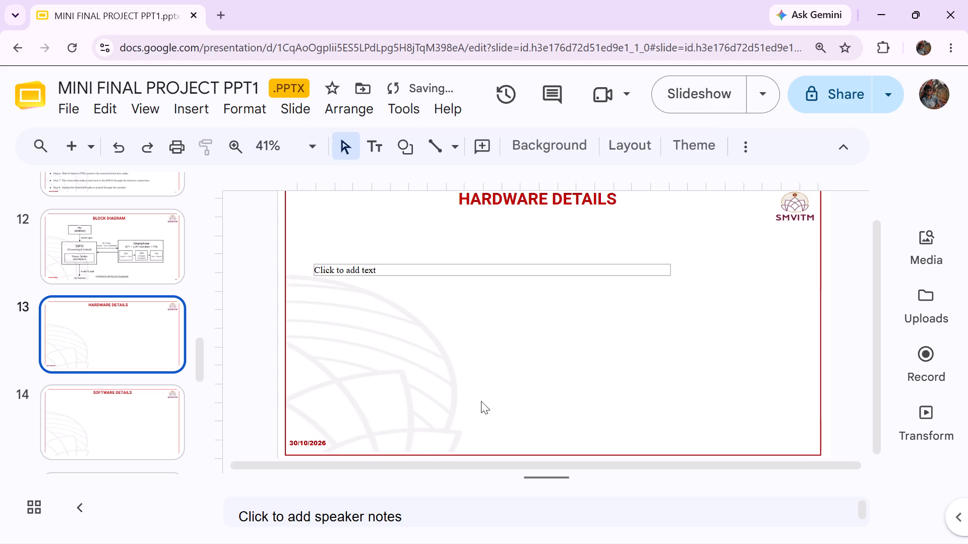
Paste the 30/10/2026 date onto the SOFTWARE DETAILS slide and place it in the slide's bottom-left corner inside the border.
left_click(151, 421)
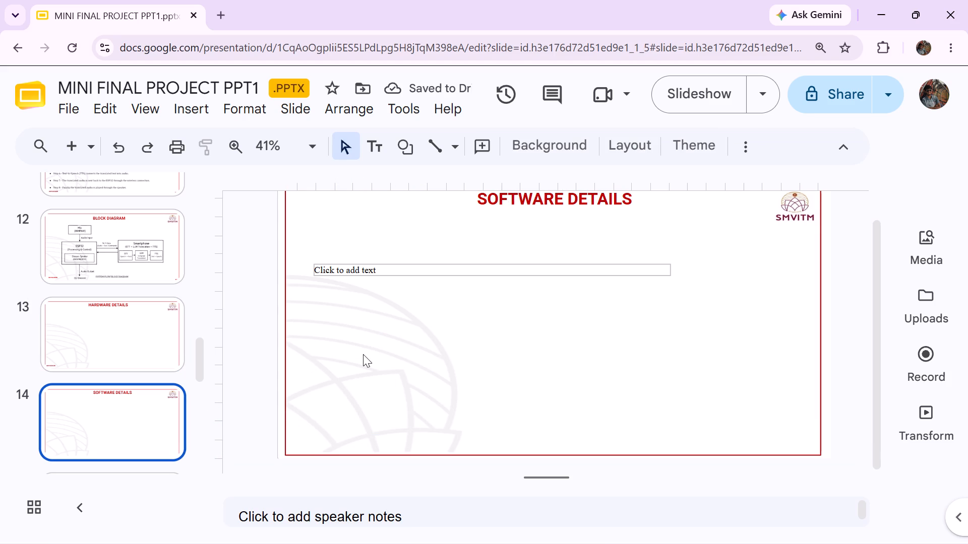
key("ctrl+v")
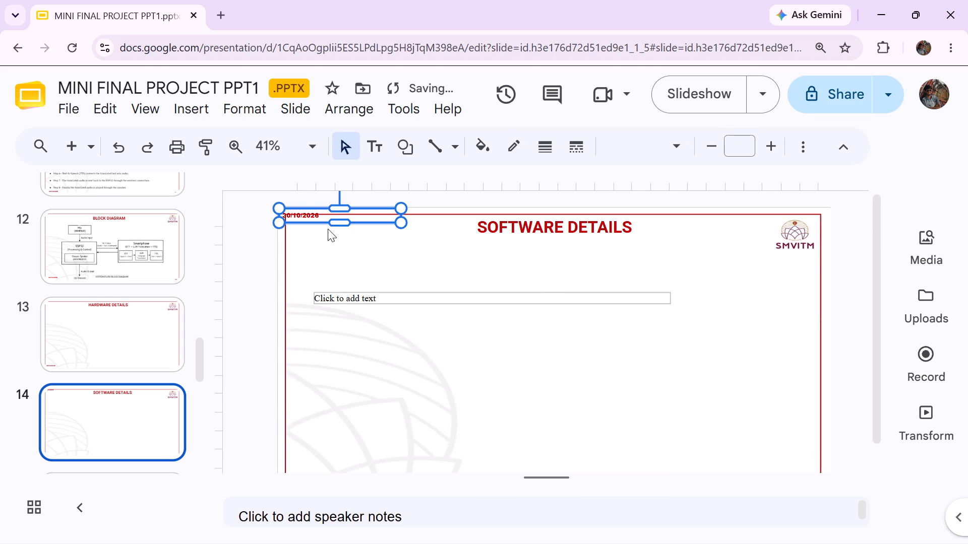
left_click_drag(310, 222, 326, 435)
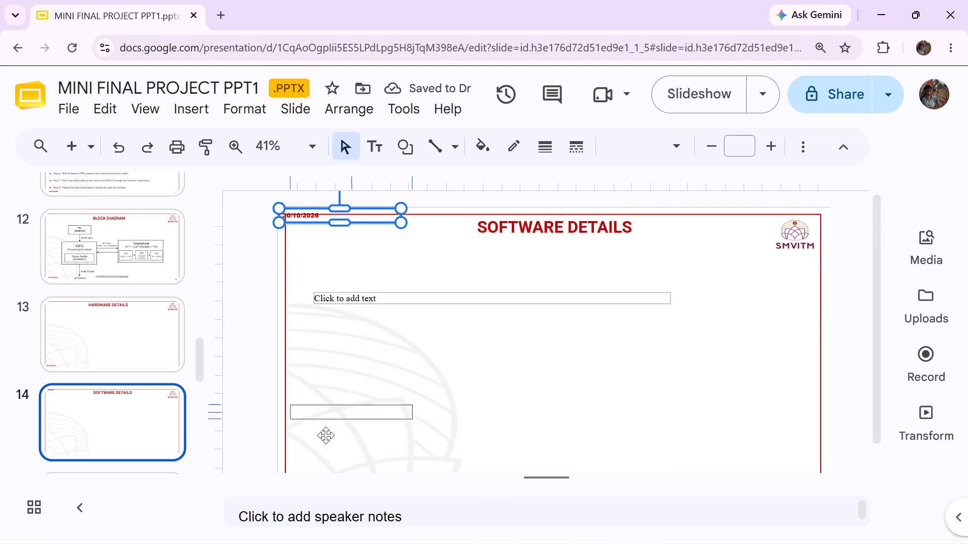
left_click_drag(326, 435, 339, 455)
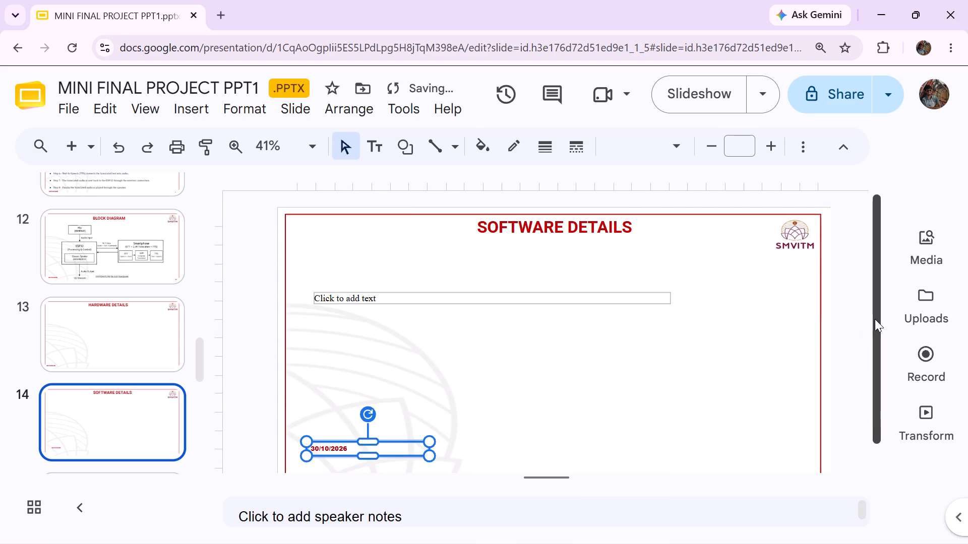
left_click_drag(875, 319, 890, 367)
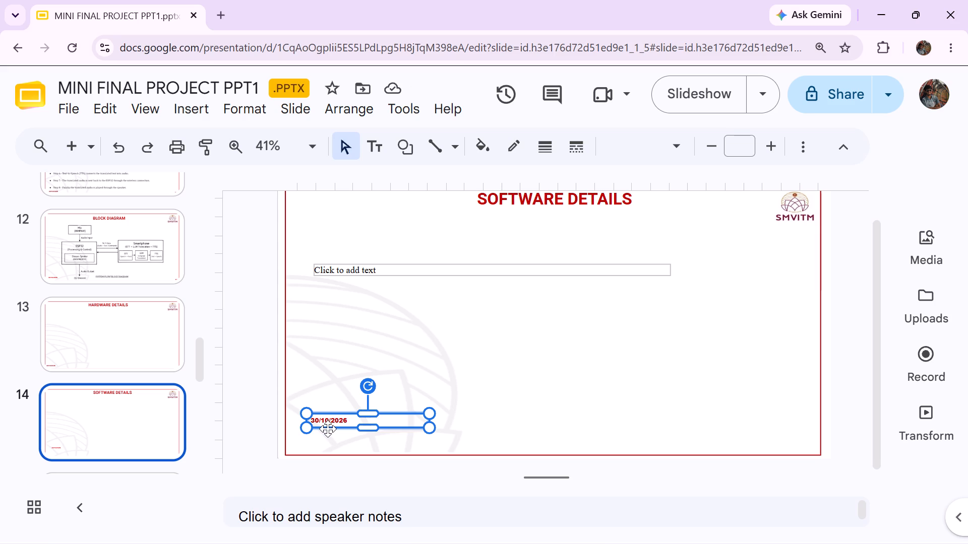
left_click_drag(328, 429, 309, 452)
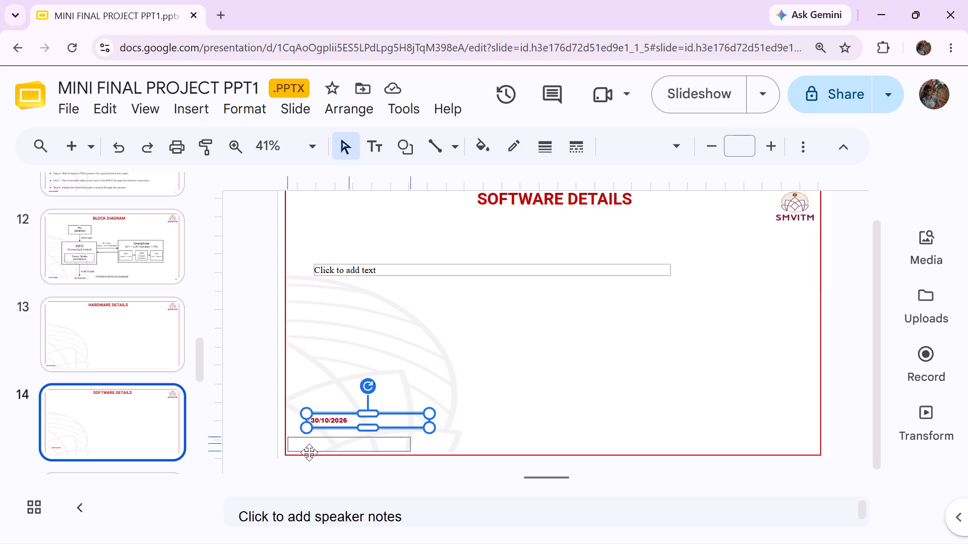
left_click(419, 379)
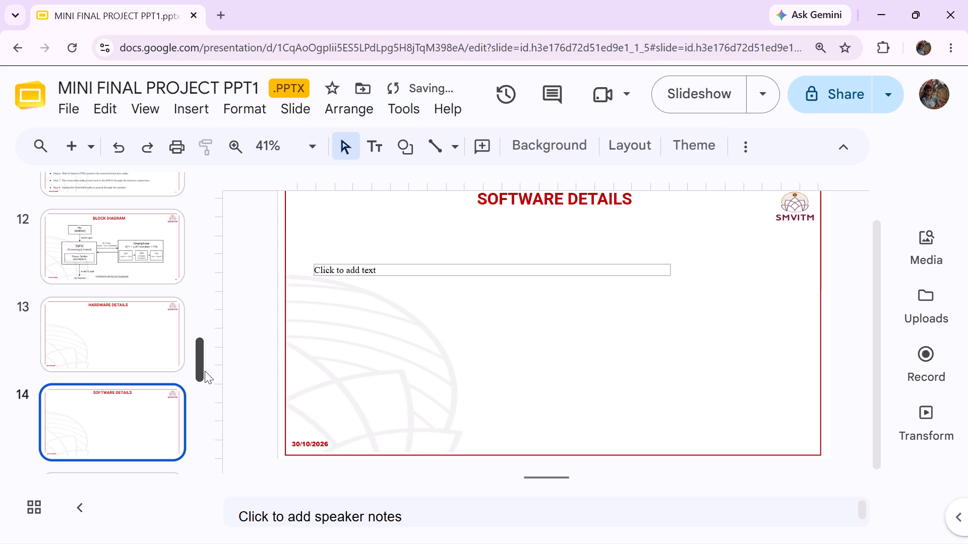
Paste the 30/10/2026 date onto the RESULTS slide and place it in the slide's bottom-left corner inside the border.
left_click_drag(205, 371, 204, 408)
left_click(103, 314)
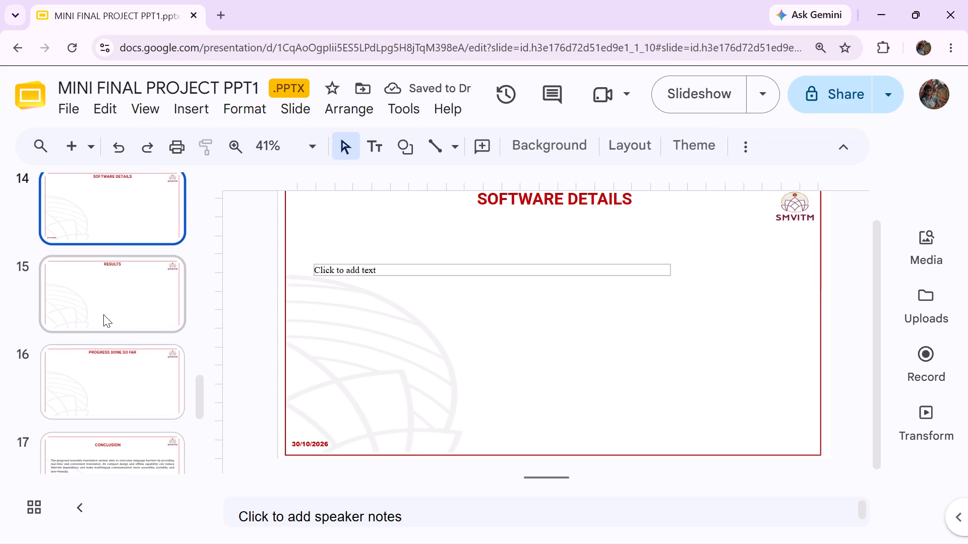
key("ctrl+v")
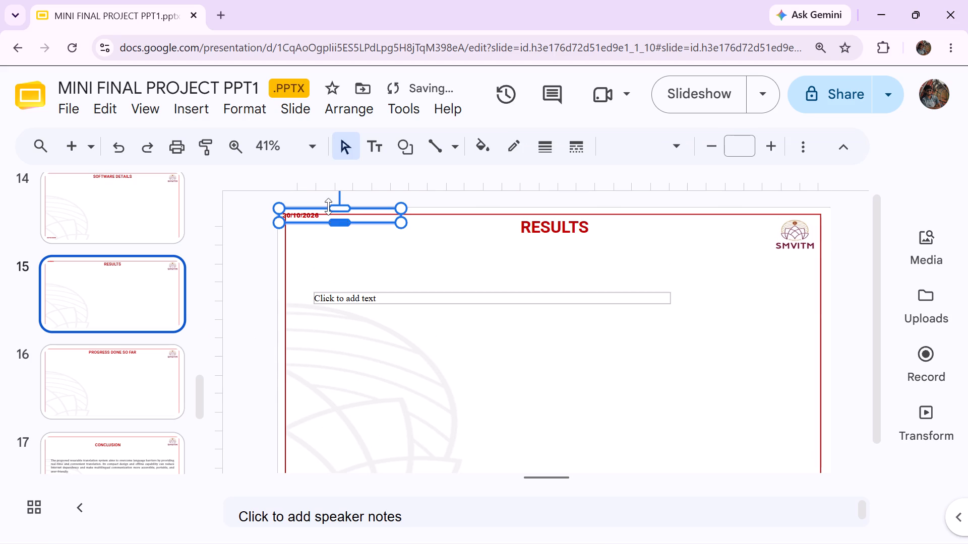
left_click_drag(313, 221, 313, 224)
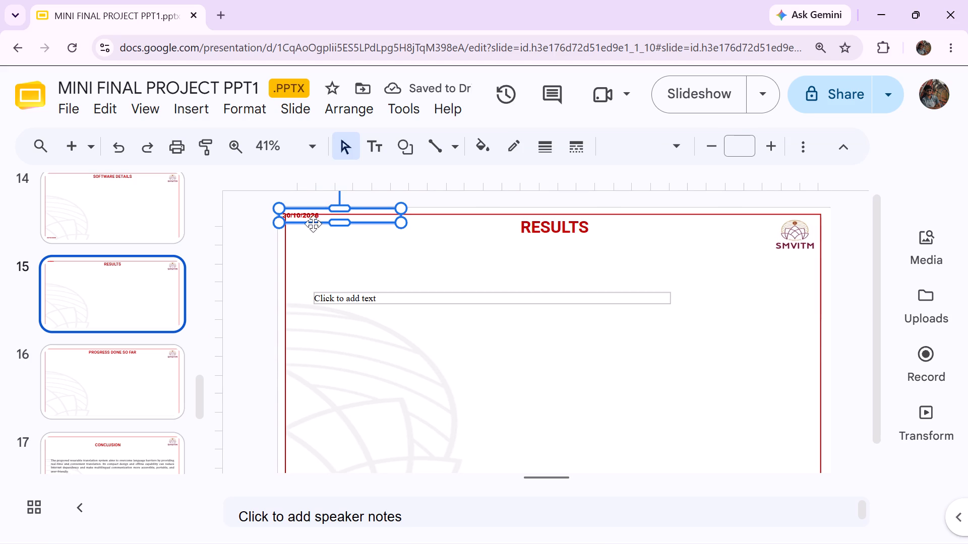
left_click_drag(313, 224, 330, 427)
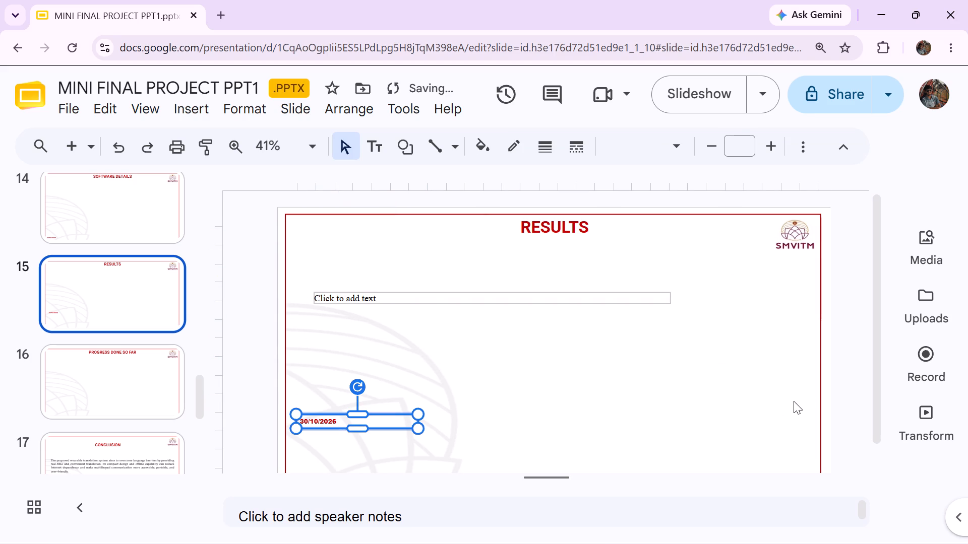
left_click_drag(872, 361, 874, 392)
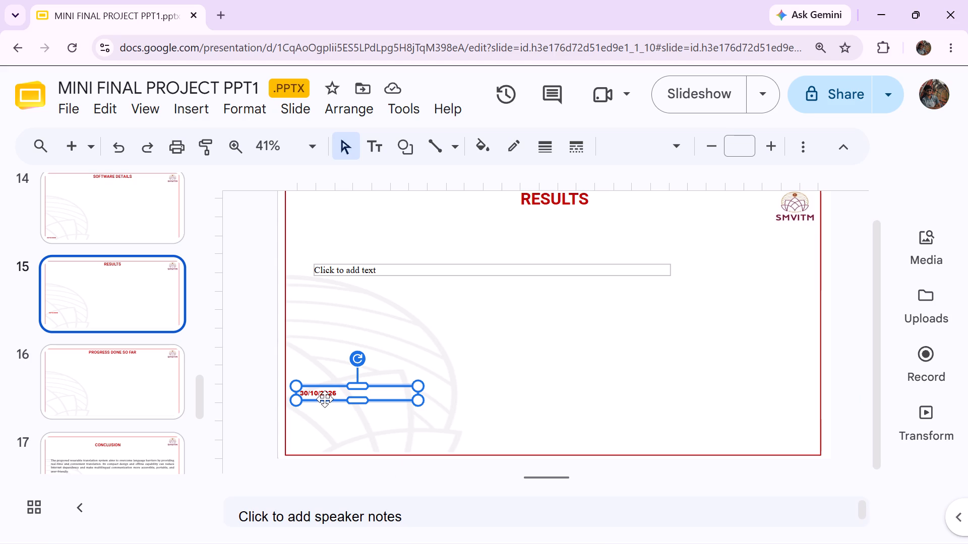
left_click_drag(325, 399, 314, 452)
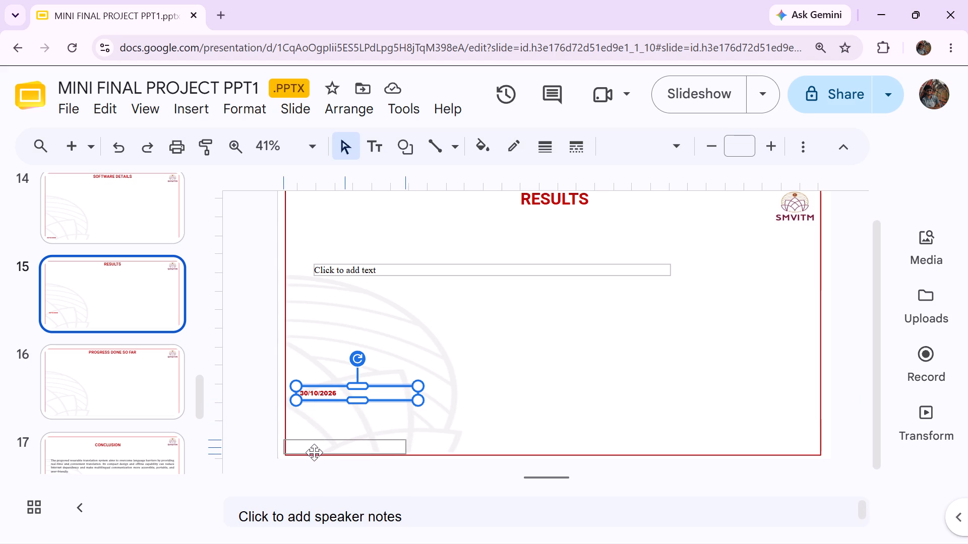
left_click_drag(314, 452, 316, 446)
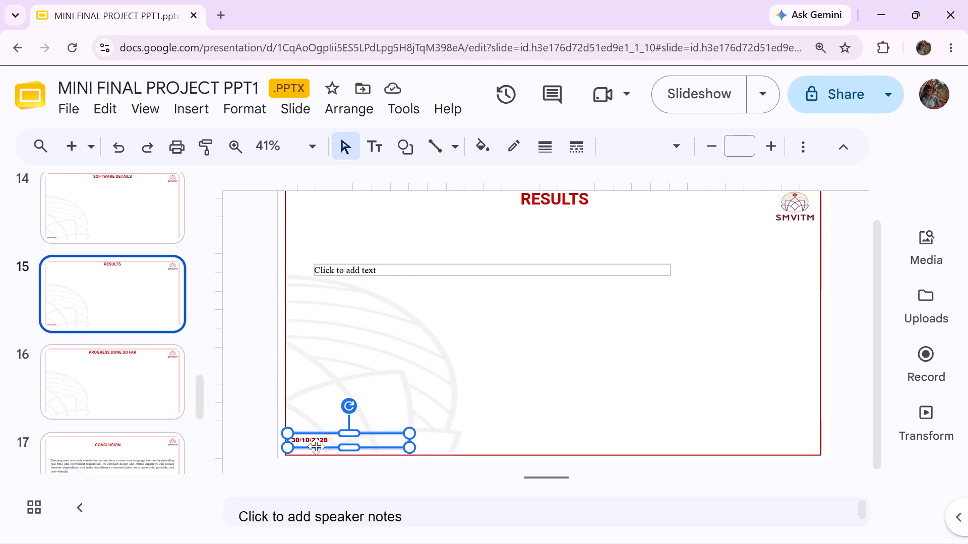
Paste the 30/10/2026 date onto the PROGRESS DONE SO FAR slide and place it in the slide's bottom-left corner inside the border.
left_click(133, 380)
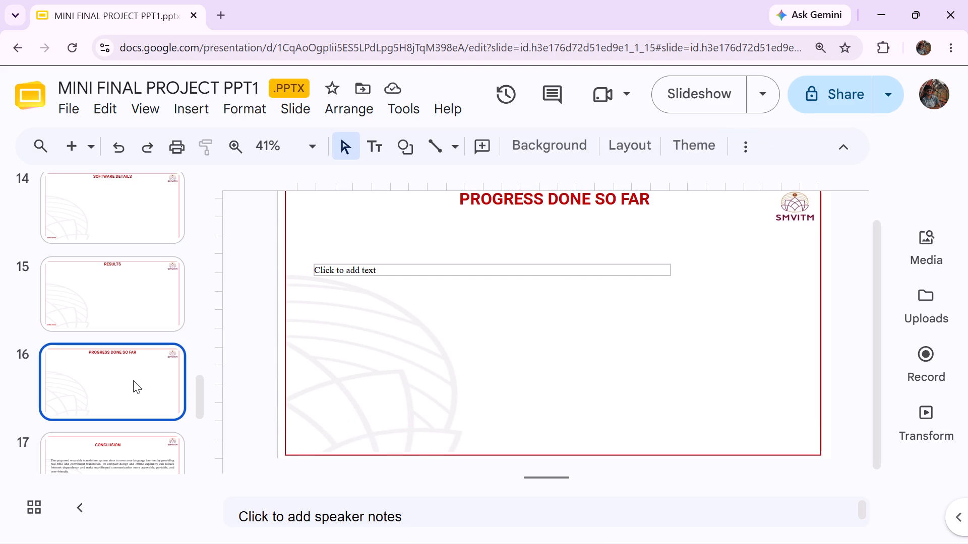
key("ctrl+v")
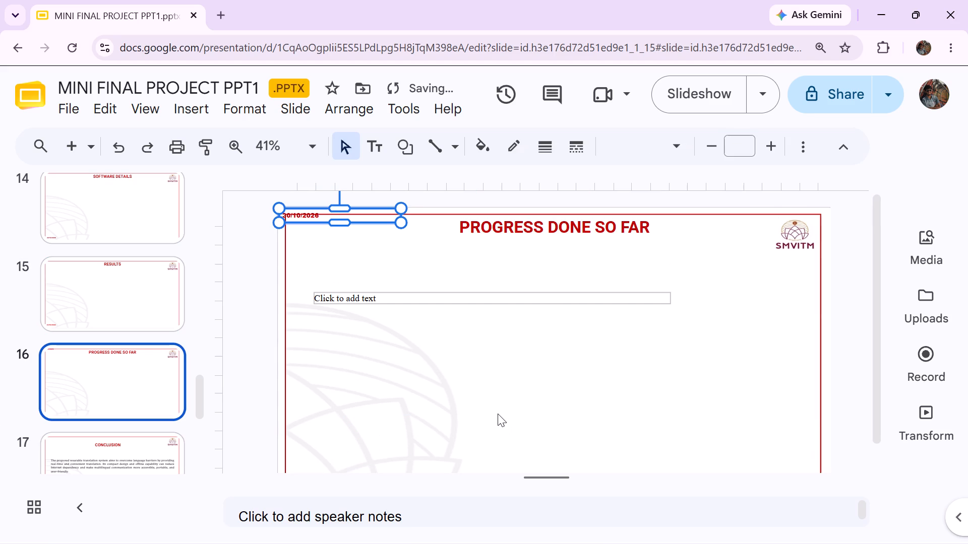
left_click_drag(315, 222, 343, 472)
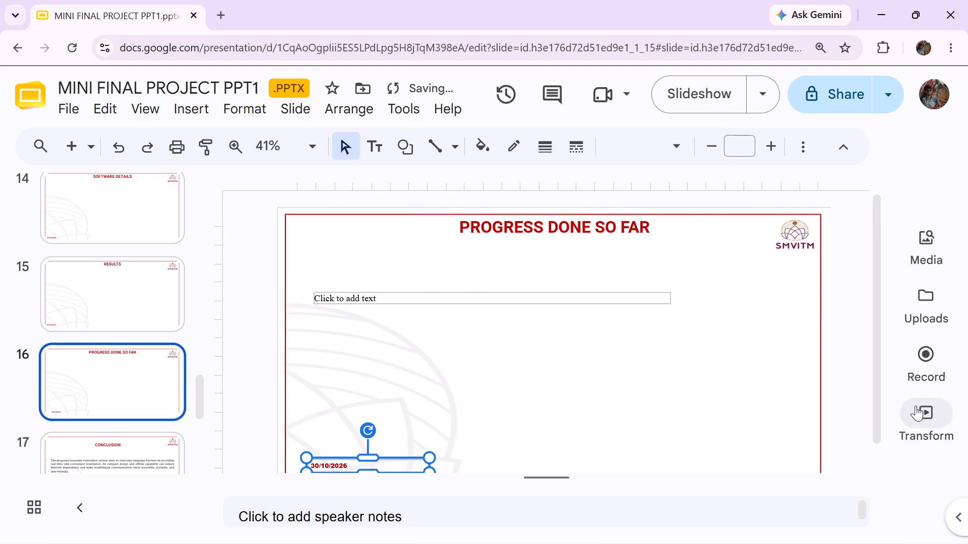
left_click_drag(874, 412, 885, 466)
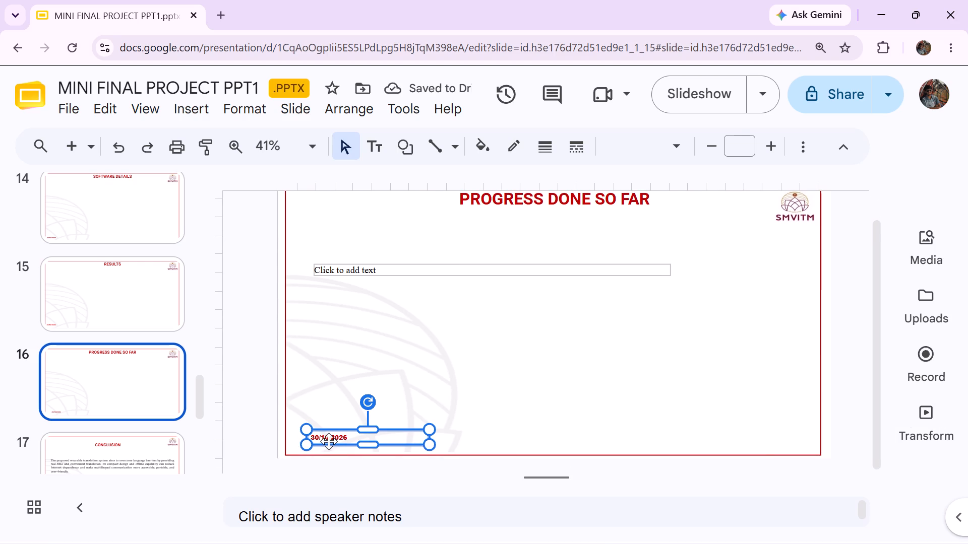
left_click_drag(329, 443, 299, 447)
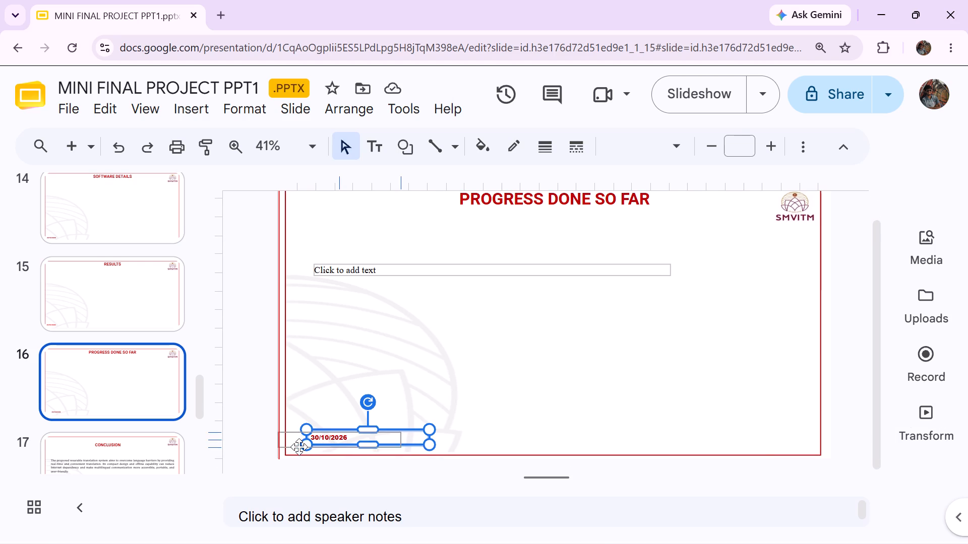
left_click_drag(299, 447, 312, 450)
left_click(411, 349)
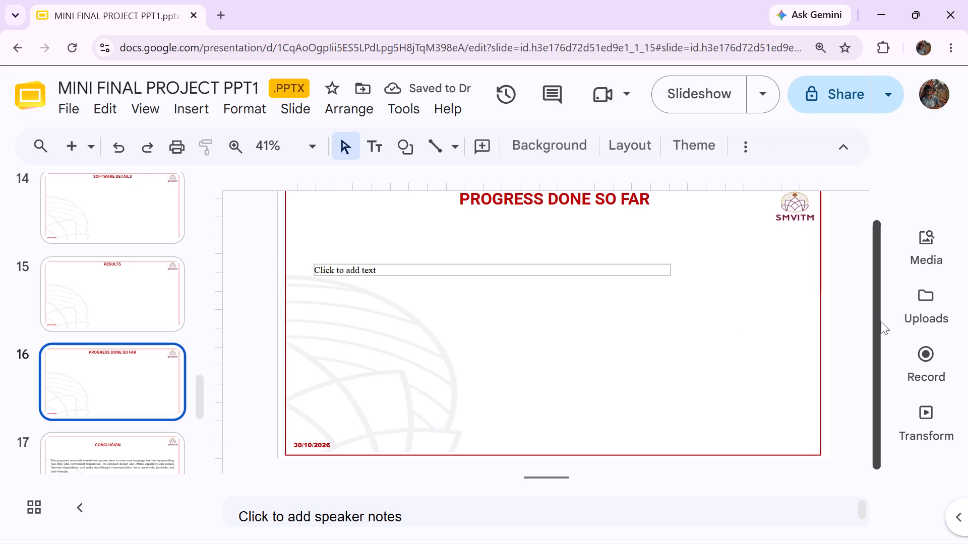
Go back to the HARDWARE DETAILS slide and open it.
left_click_drag(881, 321, 877, 259)
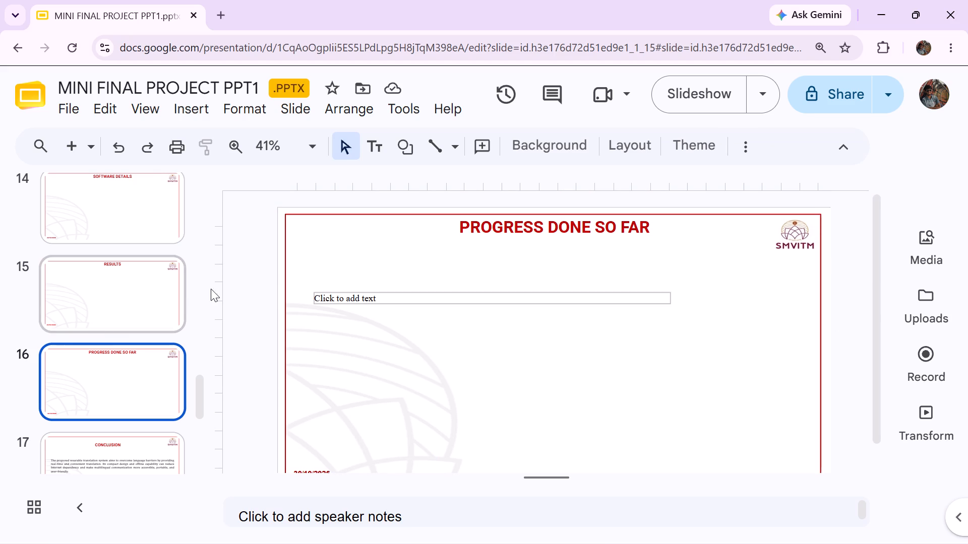
left_click_drag(205, 382, 201, 382)
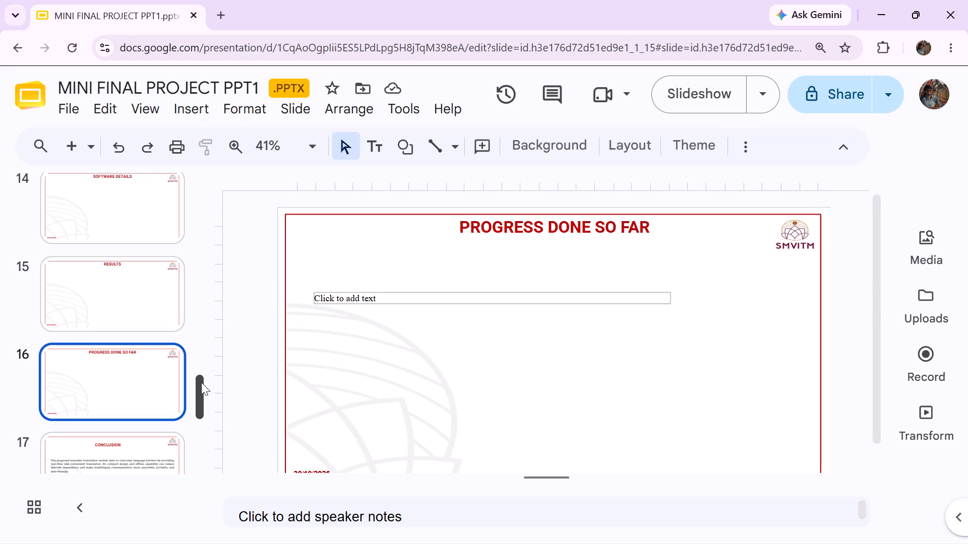
left_click_drag(201, 382, 198, 380)
left_click_drag(198, 380, 201, 337)
left_click(67, 389)
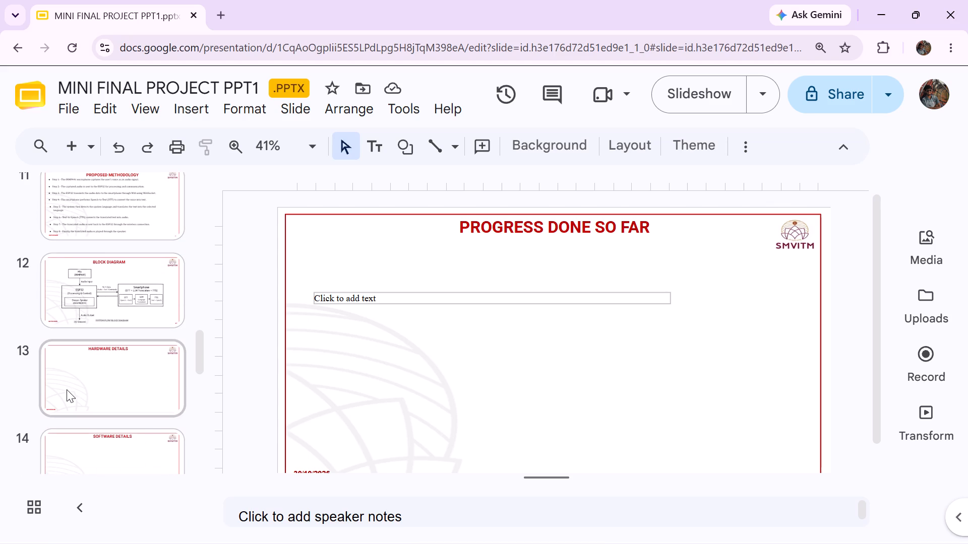
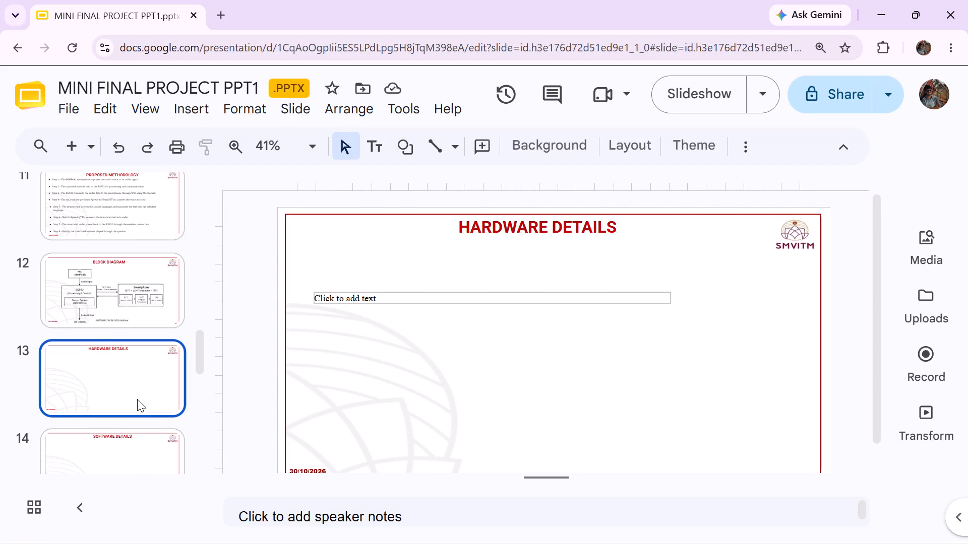
left_click(126, 295)
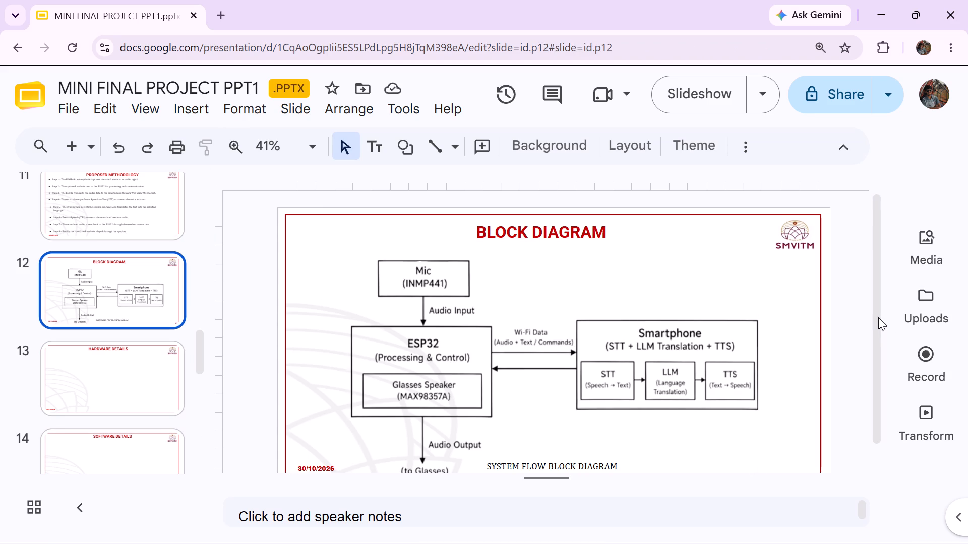
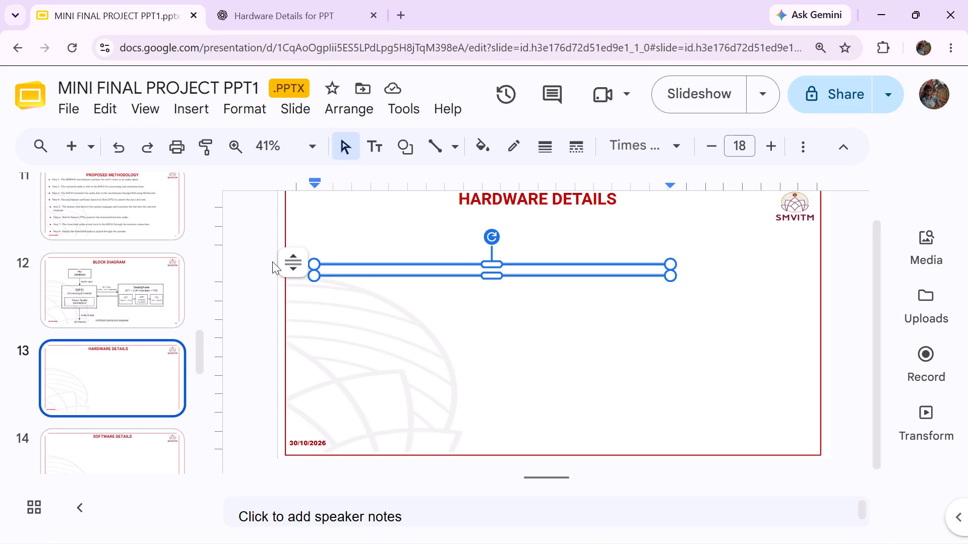
left_click(358, 270)
left_click_drag(489, 276, 491, 399)
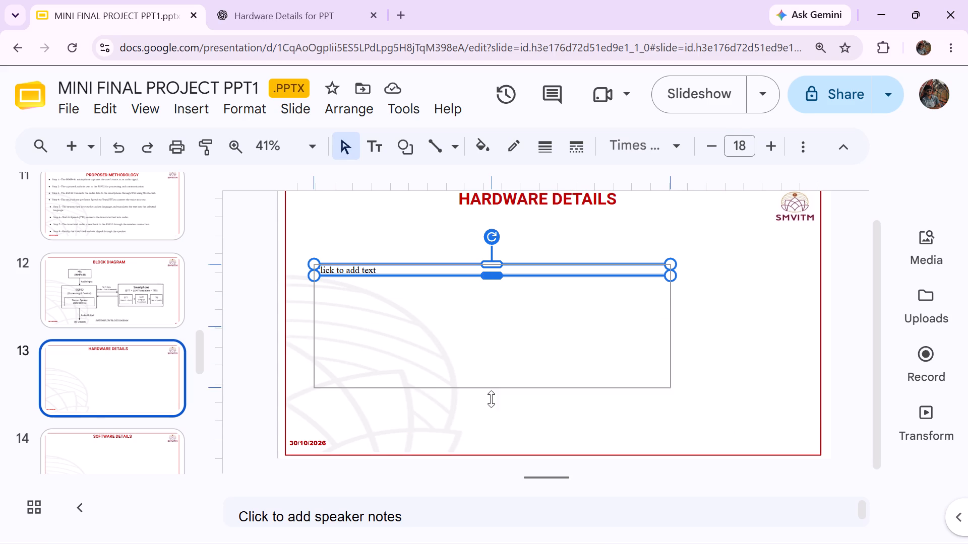
left_click_drag(491, 399, 496, 425)
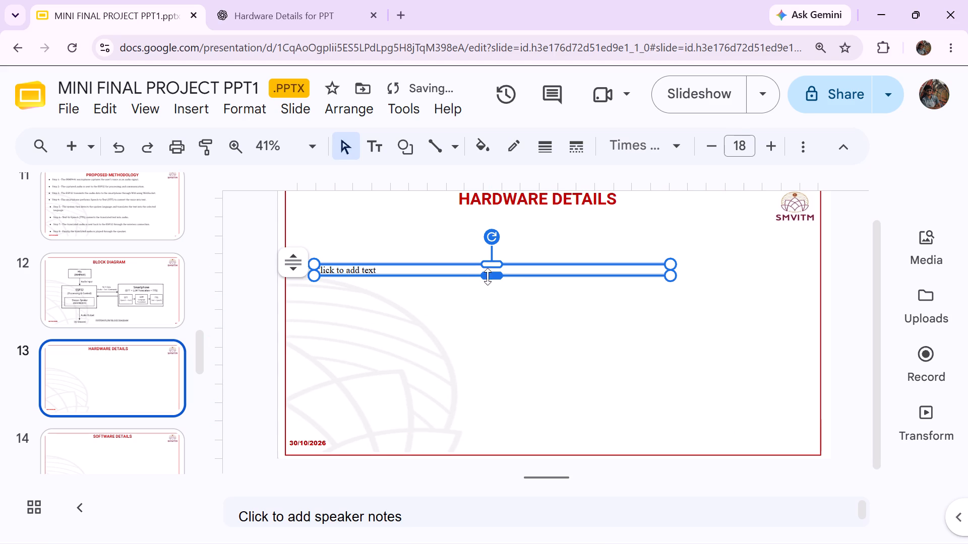
left_click_drag(475, 276, 480, 382)
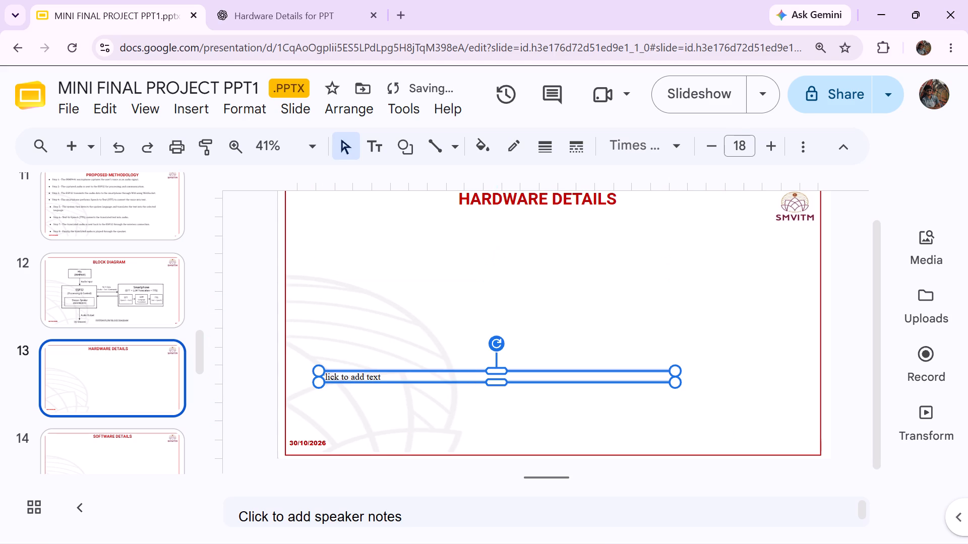
left_click_drag(457, 370, 464, 323)
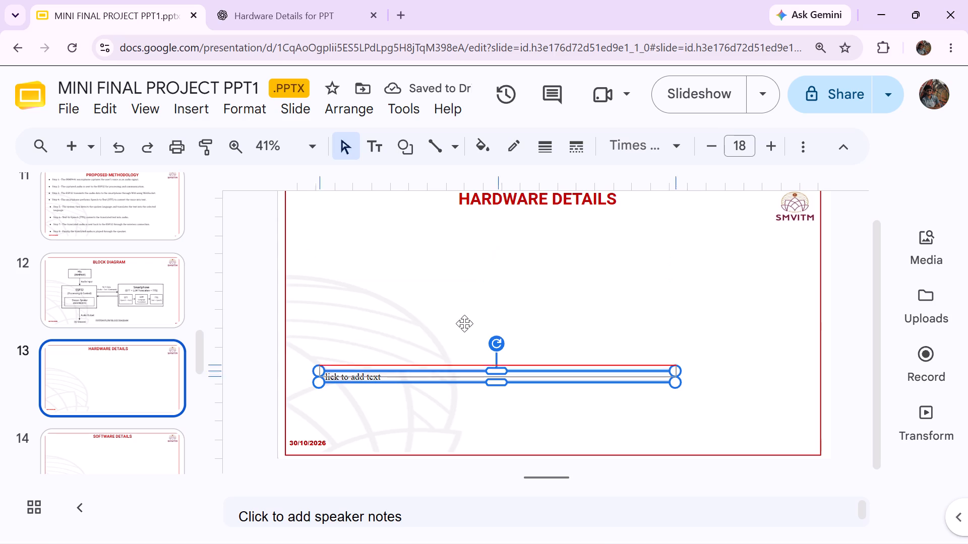
left_click_drag(464, 323, 468, 253)
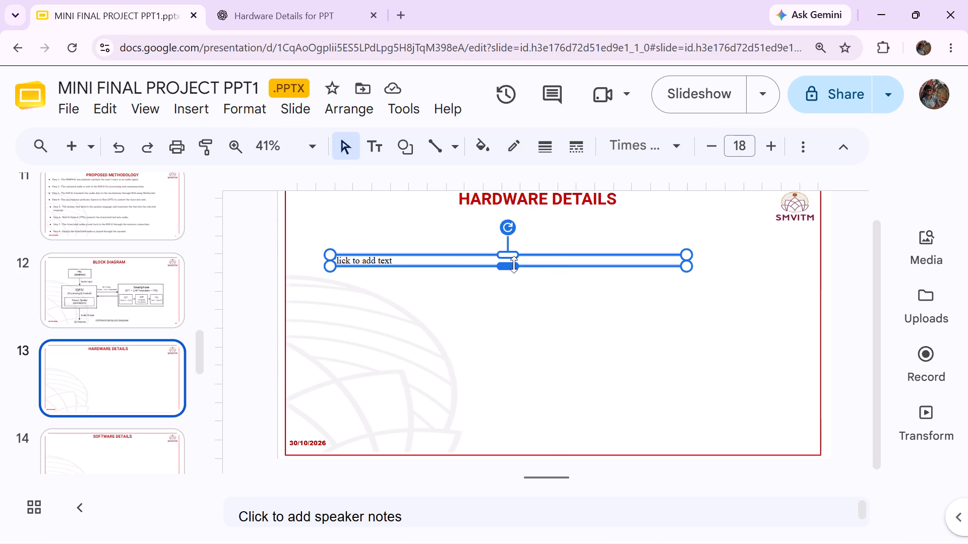
left_click_drag(514, 264, 515, 280)
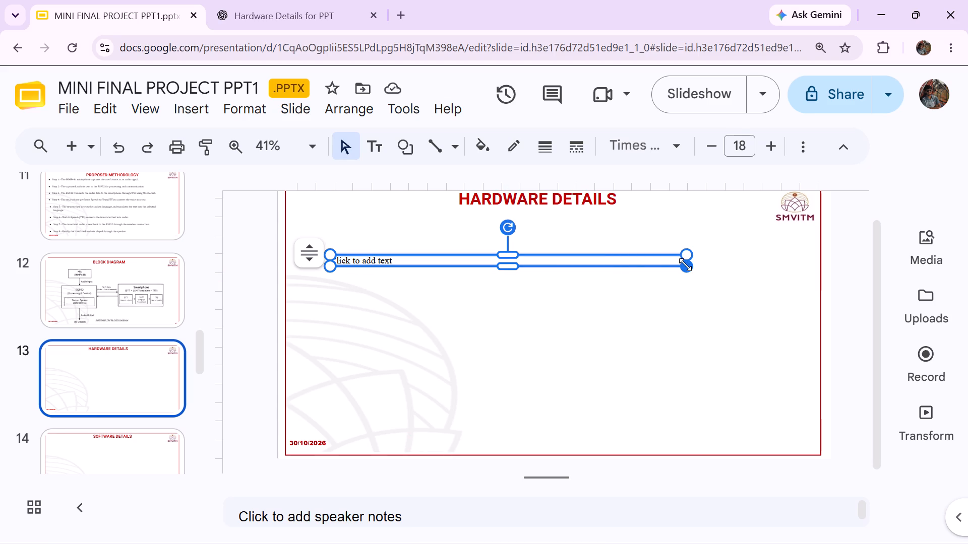
left_click_drag(685, 264, 747, 404)
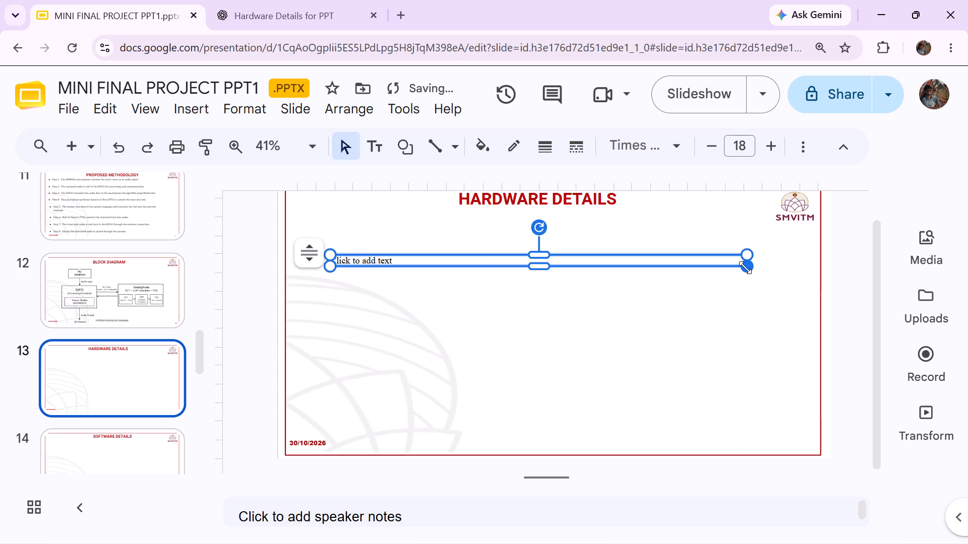
left_click_drag(745, 267, 750, 297)
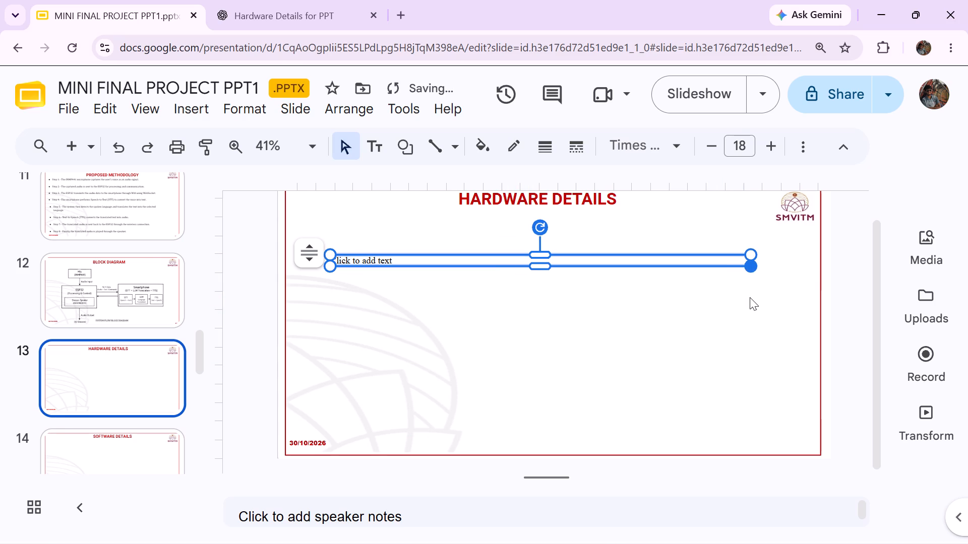
left_click_drag(545, 268, 571, 372)
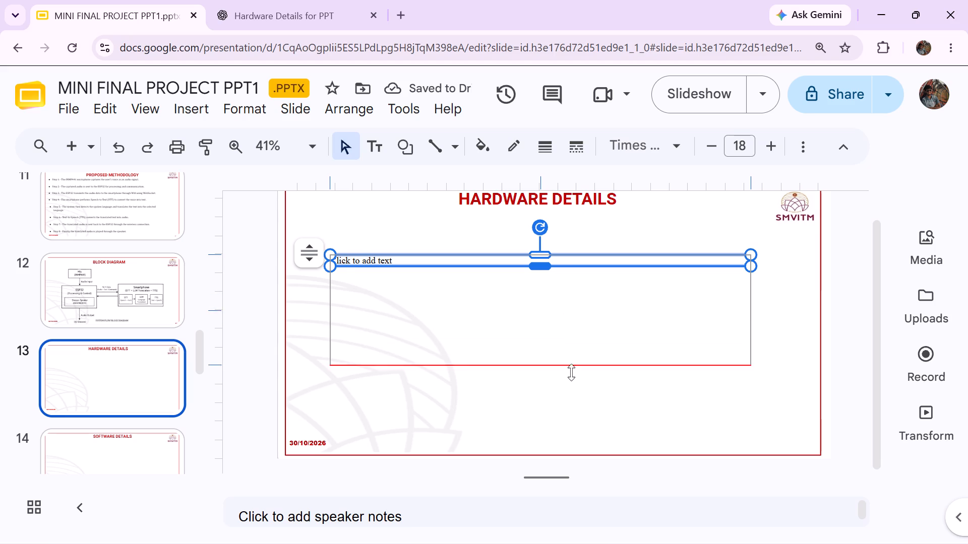
left_click_drag(571, 372, 571, 368)
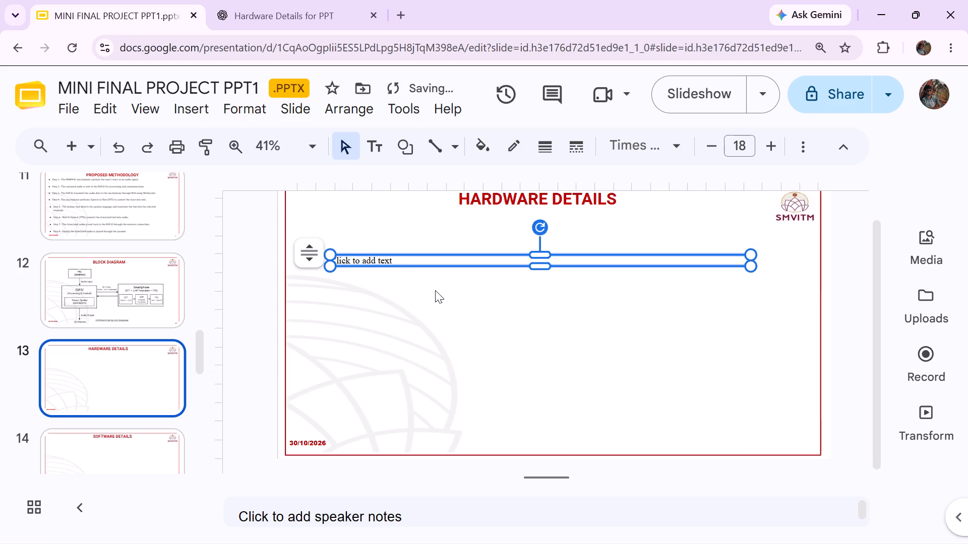
Paste the copied hardware component explanations into the text box on the HARDWARE DETAILS slide.
left_click(398, 257)
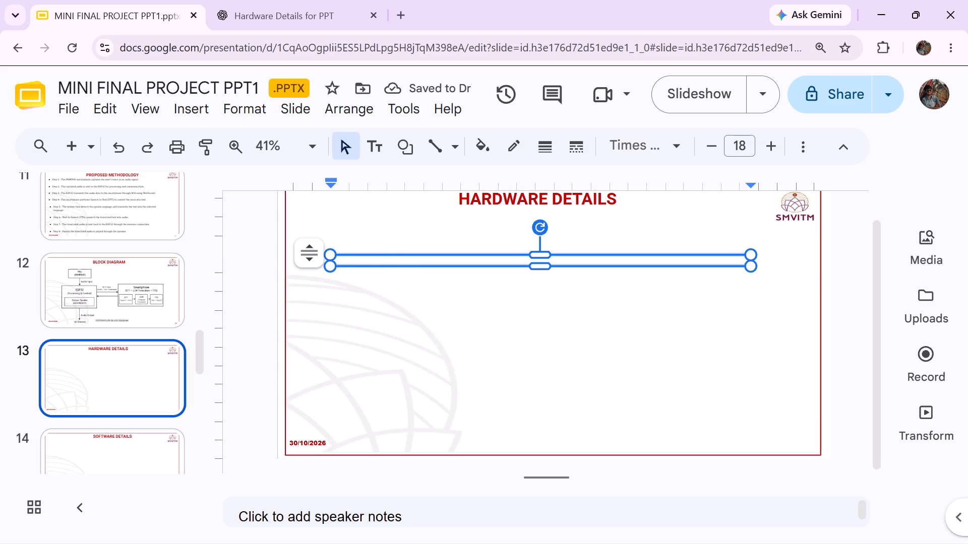
key("ctrl+v")
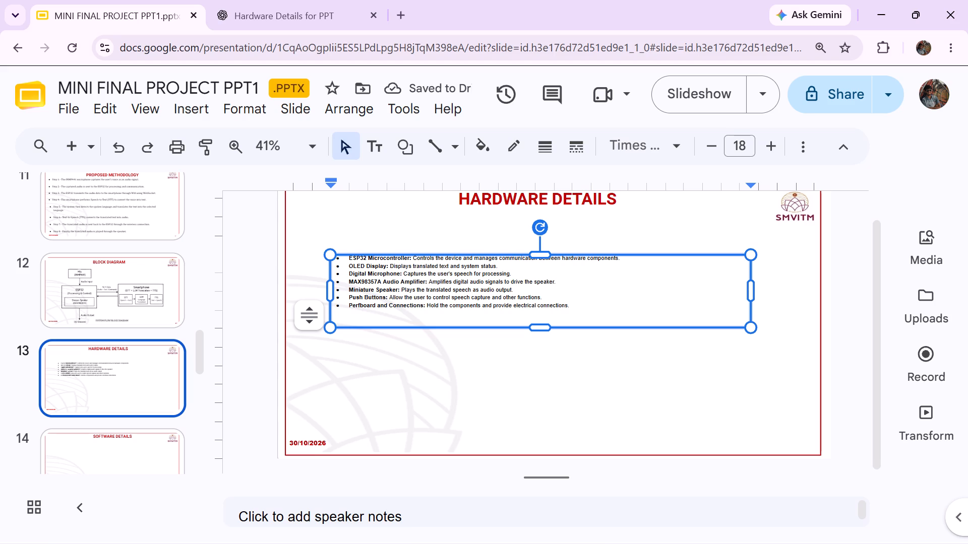
Check the font and size used for the step text on the PROPOSED METHODOLOGY slide as a reference for the hardware explanations.
left_click_drag(348, 257, 568, 293)
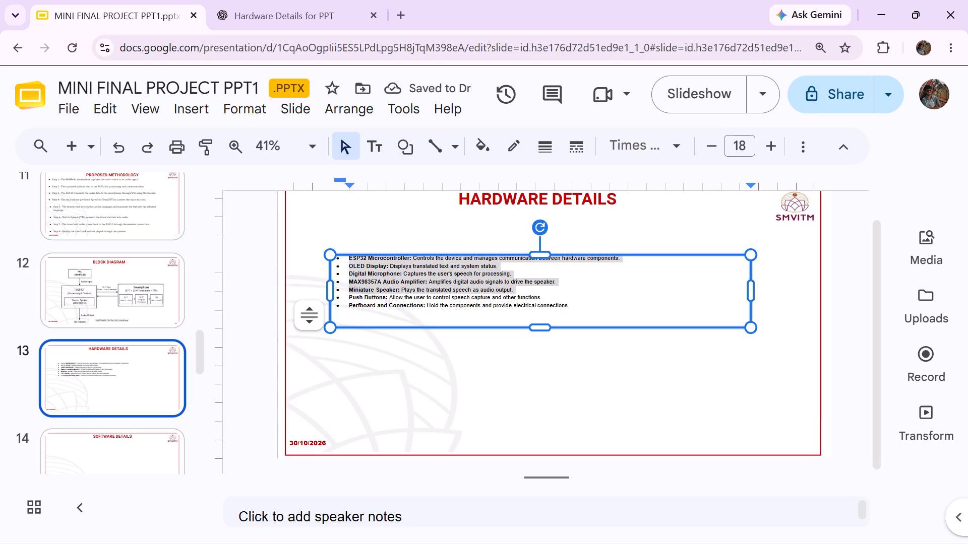
left_click_drag(568, 293, 571, 305)
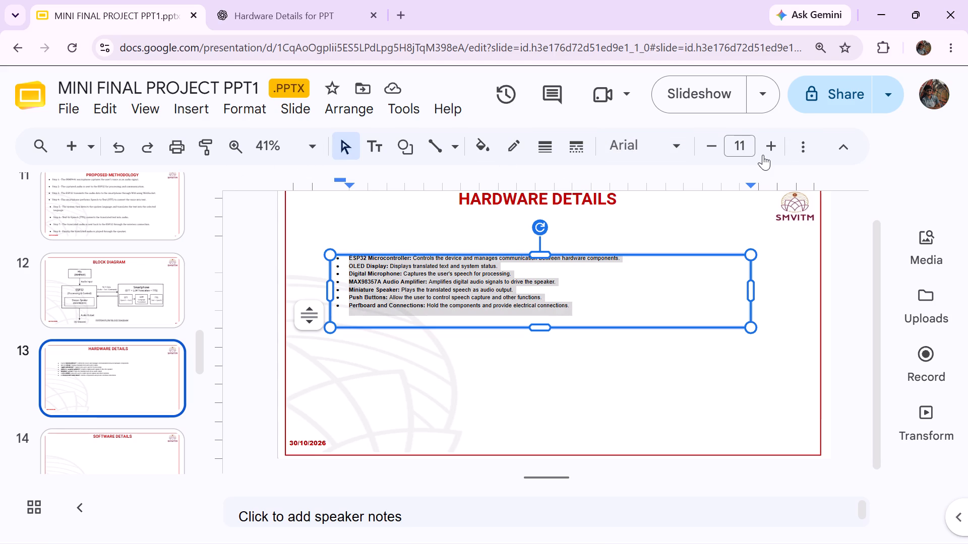
left_click(116, 234)
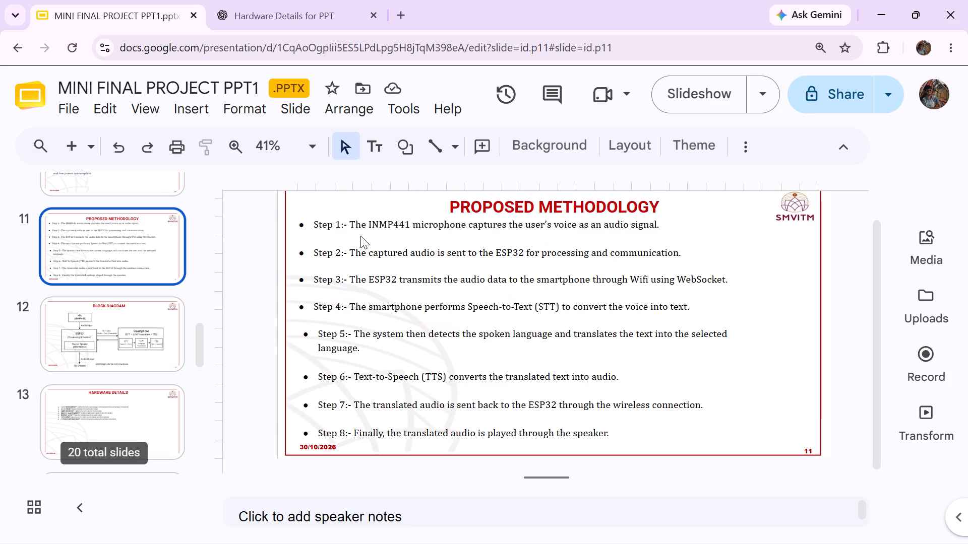
left_click_drag(312, 226, 403, 298)
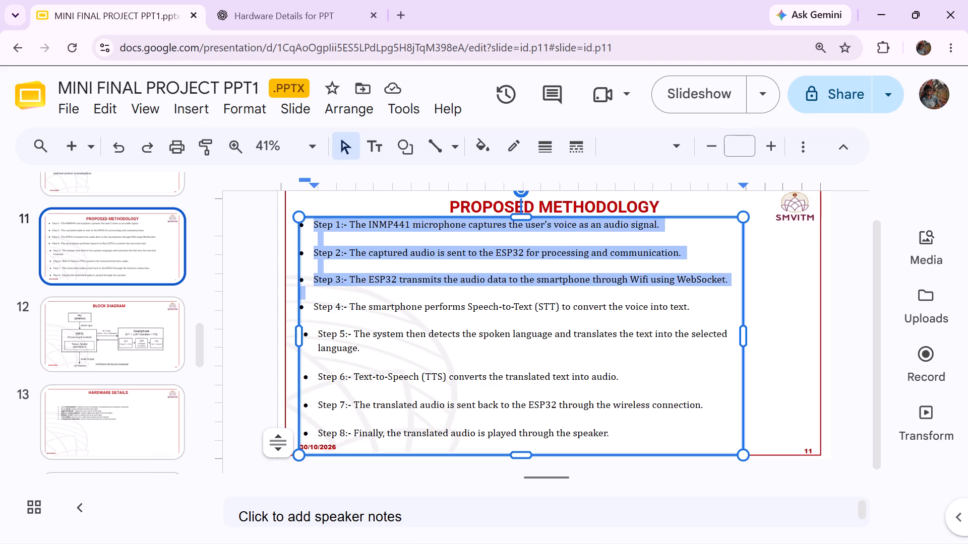
left_click_drag(403, 298, 625, 439)
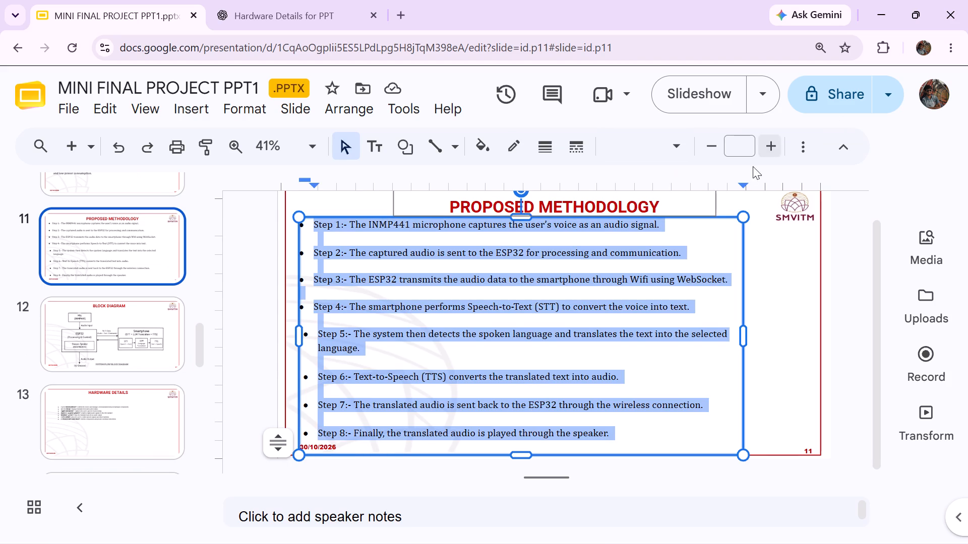
left_click(673, 260)
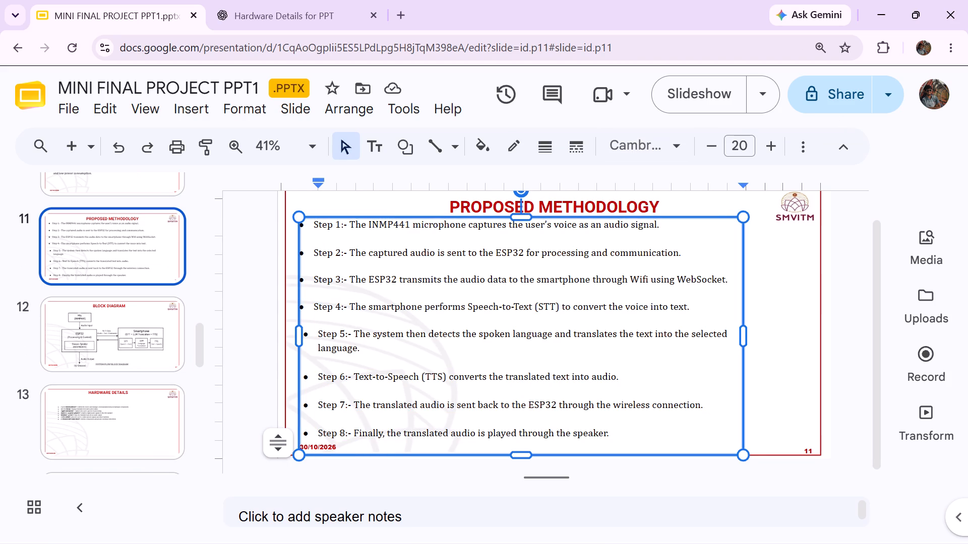
left_click_drag(541, 253, 595, 252)
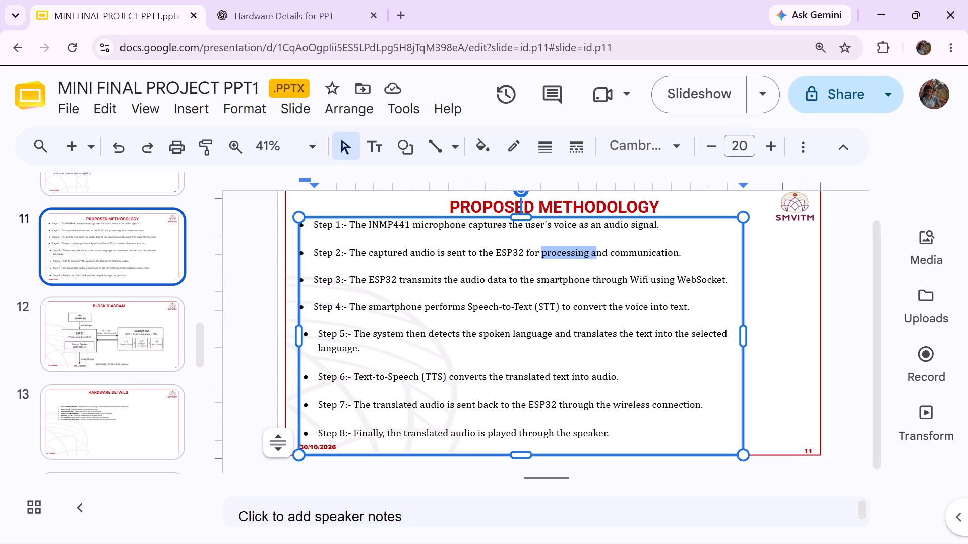
left_click_drag(595, 252, 579, 253)
left_click_drag(579, 253, 588, 249)
Increase the font size of all component explanations on the HARDWARE DETAILS slide to 21.
left_click(116, 416)
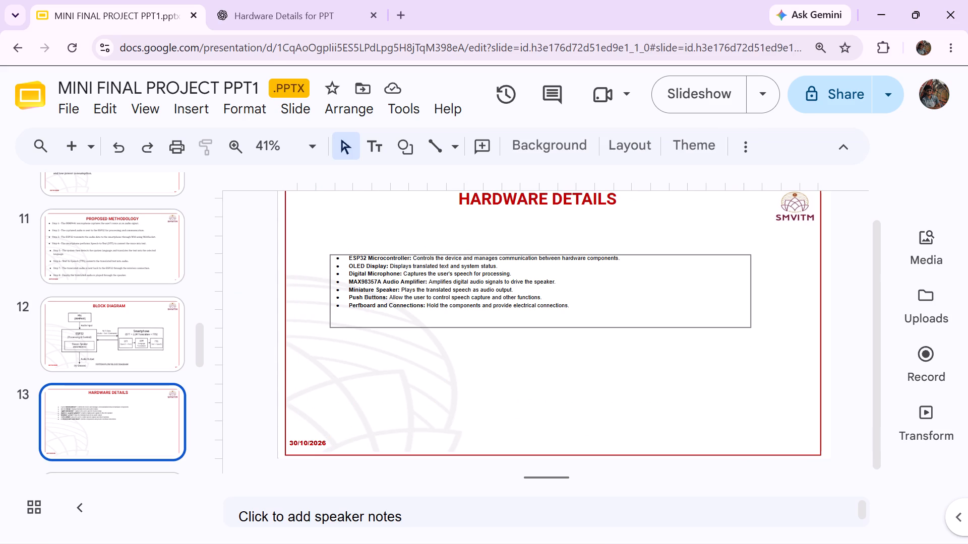
left_click_drag(347, 260, 567, 310)
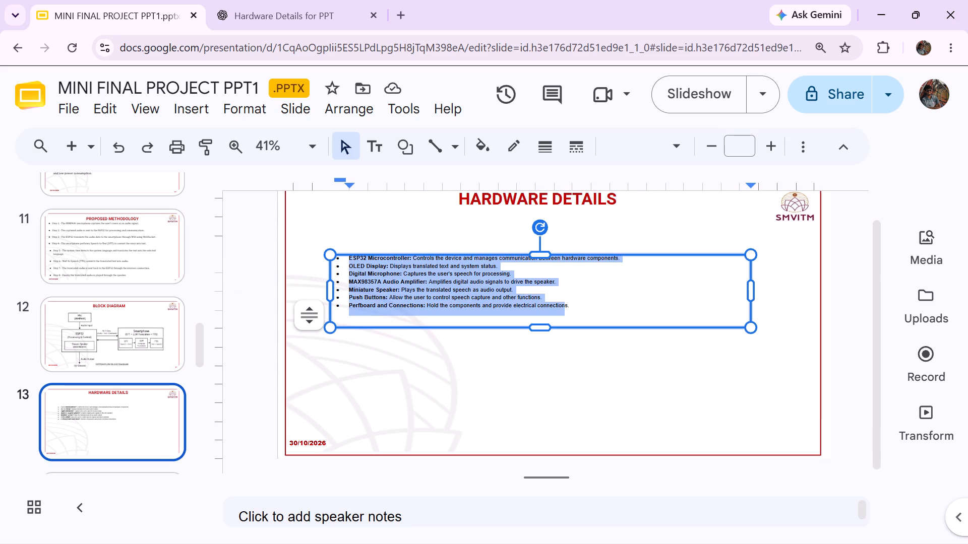
left_click_drag(567, 310, 570, 307)
left_click(771, 148)
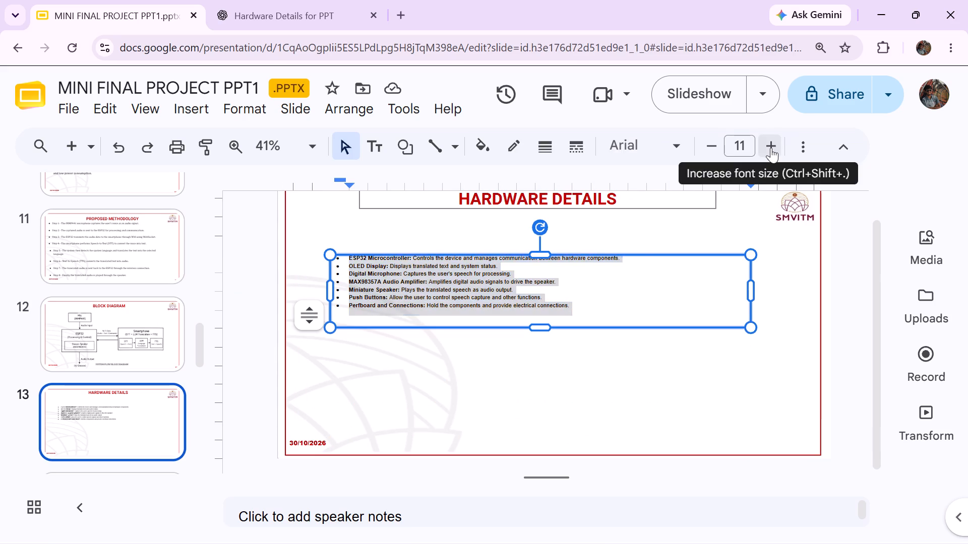
triple_click(771, 148)
triple_click(771, 148)
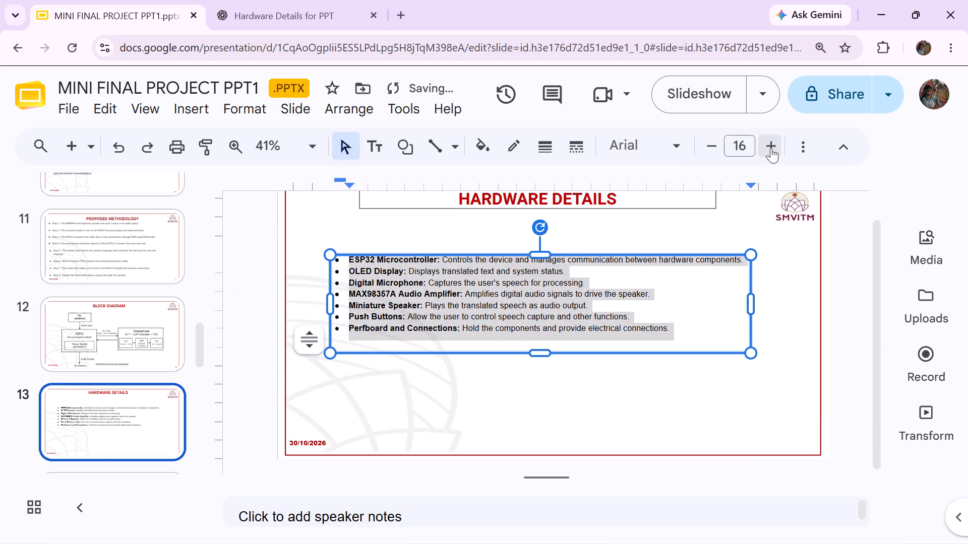
left_click(771, 148)
left_click(771, 148)
left_click(771, 148)
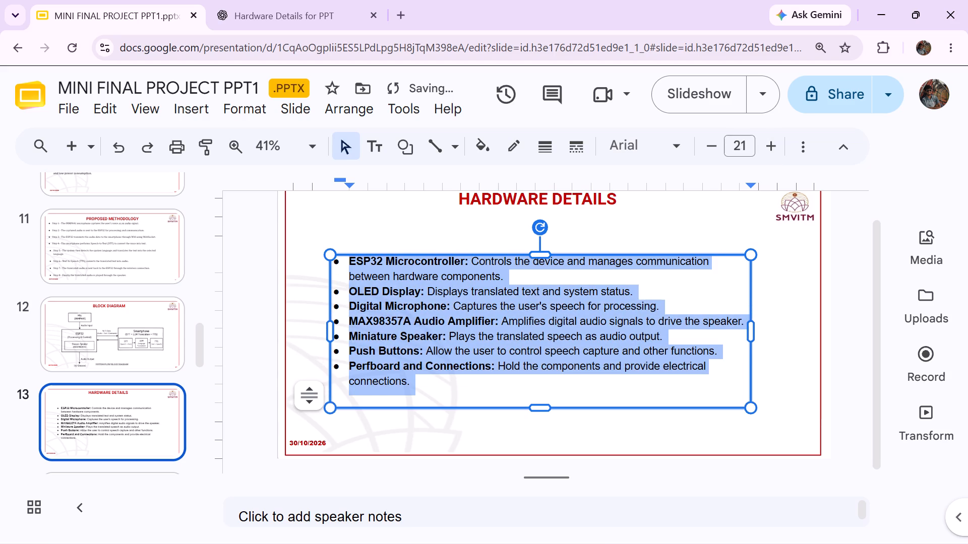
left_click(432, 226)
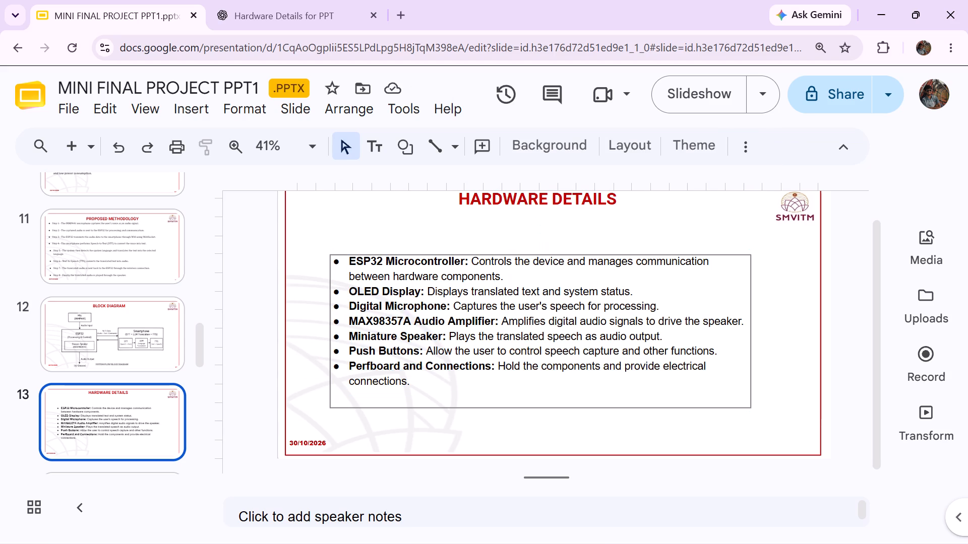
Compare the hardware text's font with the PROPOSED METHODOLOGY slide and set all the component explanations to Calibri.
left_click_drag(348, 264, 356, 266)
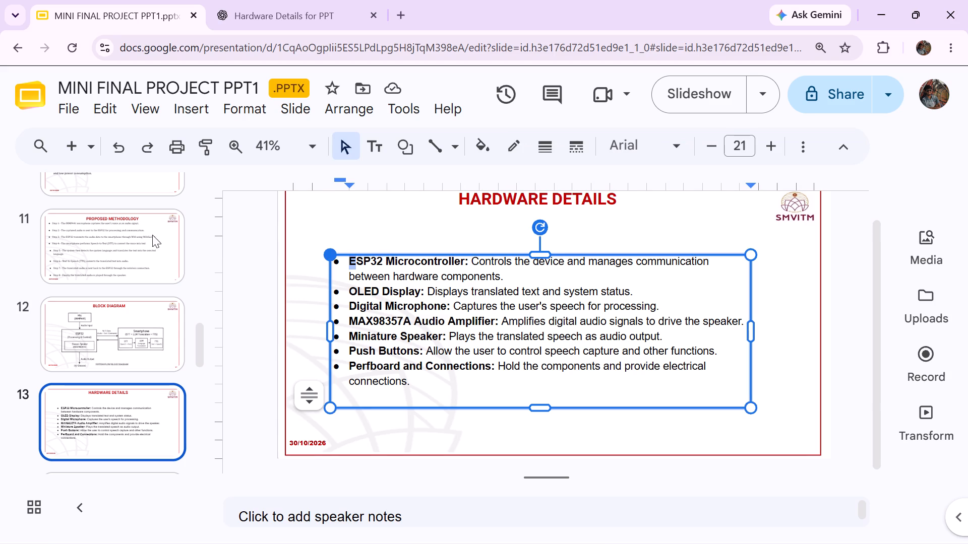
left_click(96, 249)
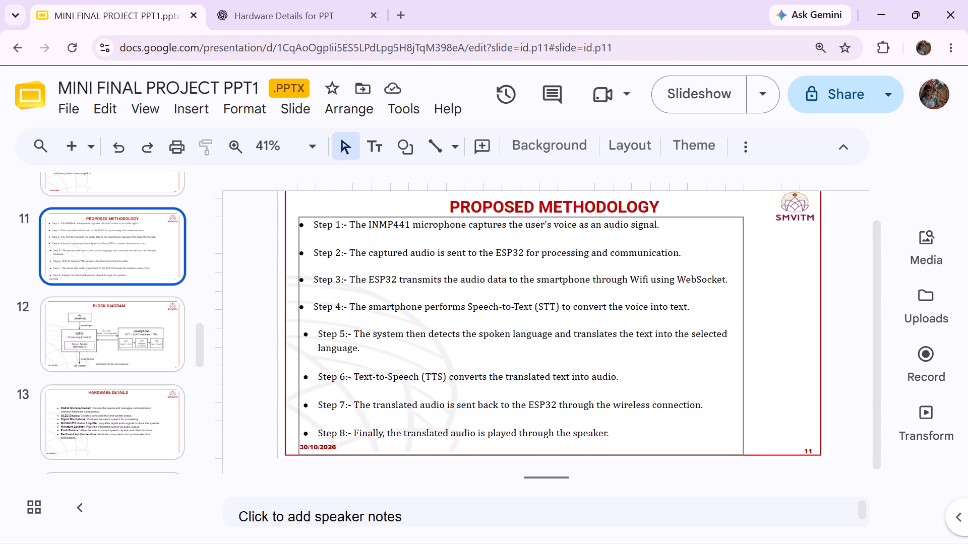
left_click_drag(371, 253, 397, 255)
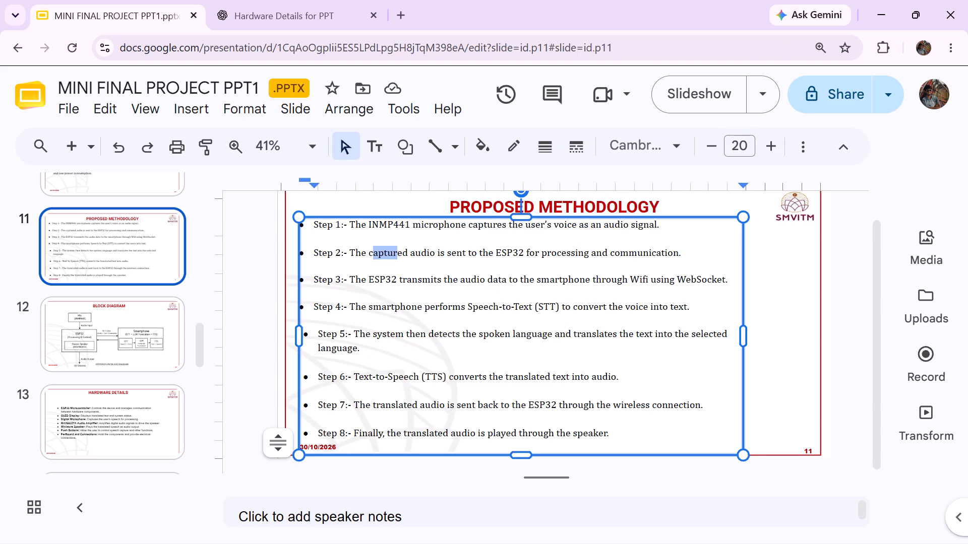
left_click(112, 404)
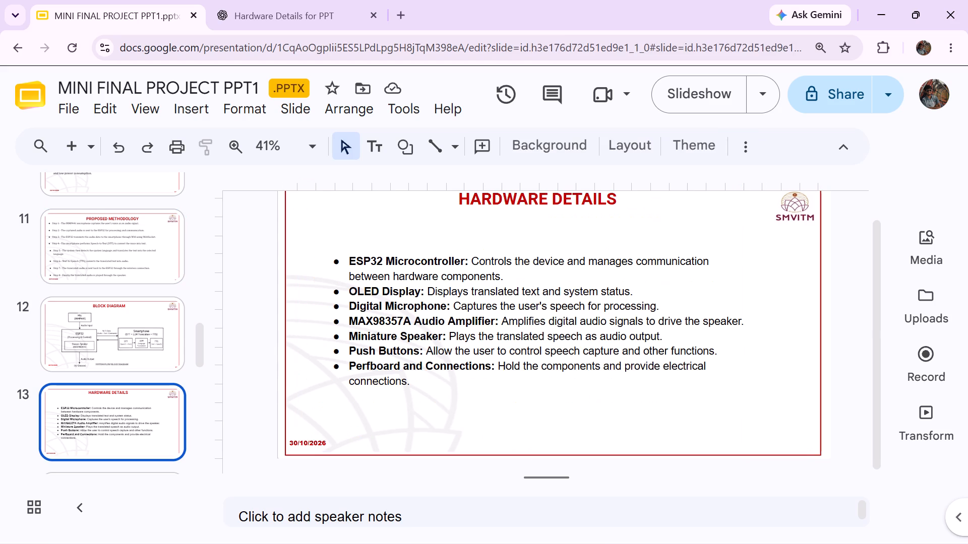
left_click_drag(350, 258, 359, 253)
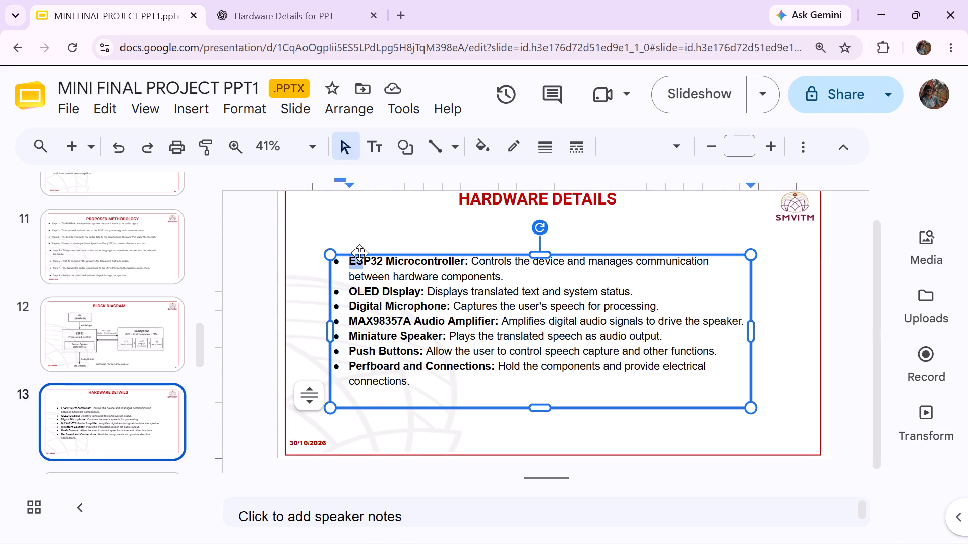
left_click_drag(359, 253, 442, 388)
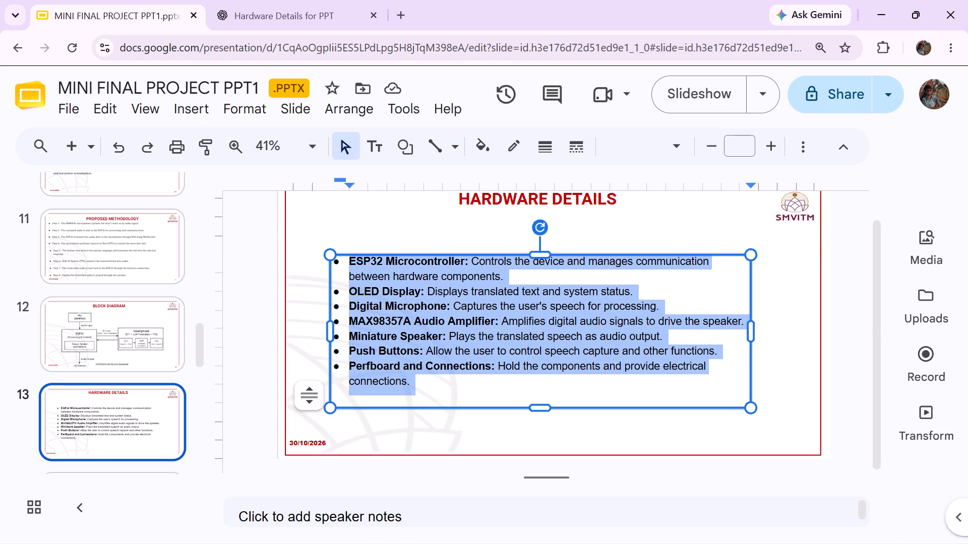
left_click_drag(442, 388, 444, 376)
left_click(665, 150)
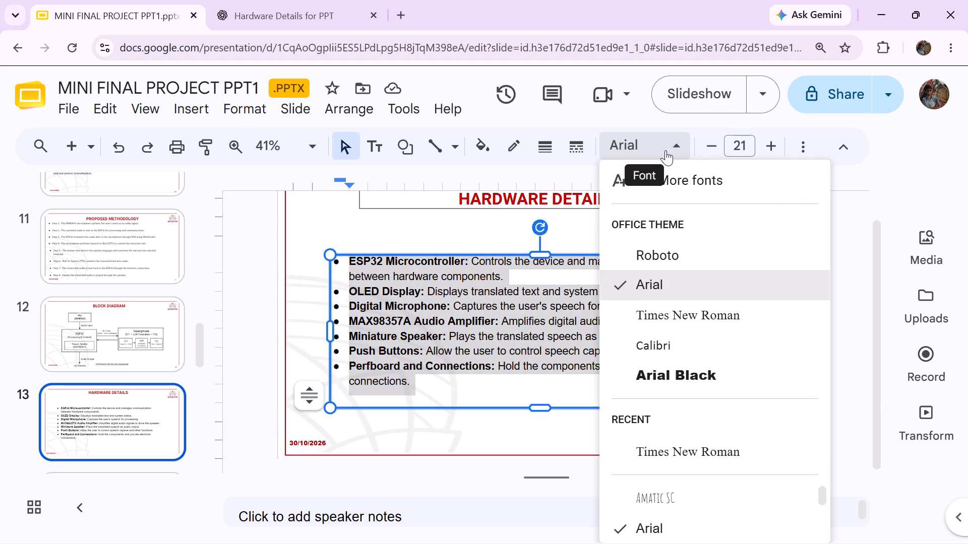
left_click(724, 344)
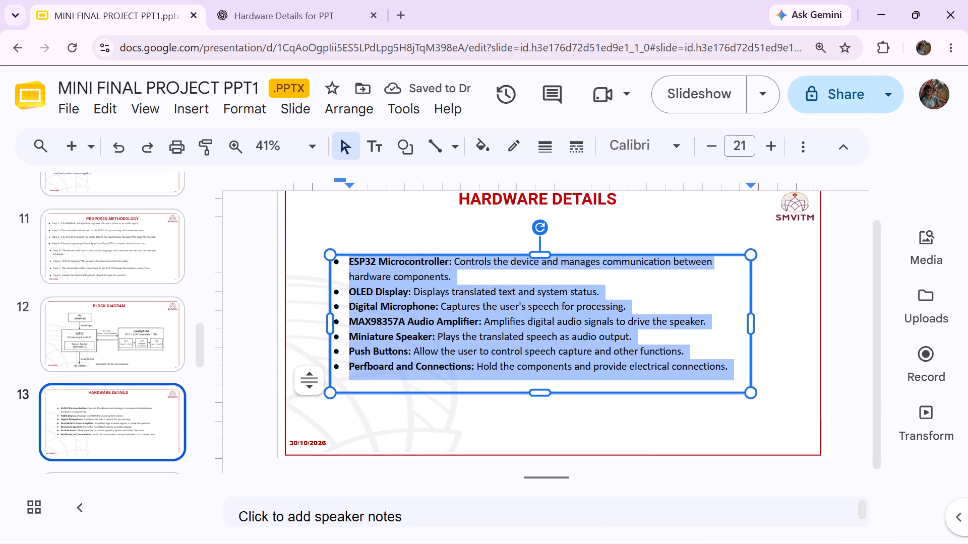
Look up the full font name used for the Step 1 text on the PROPOSED METHODOLOGY slide in the font list.
left_click(89, 266)
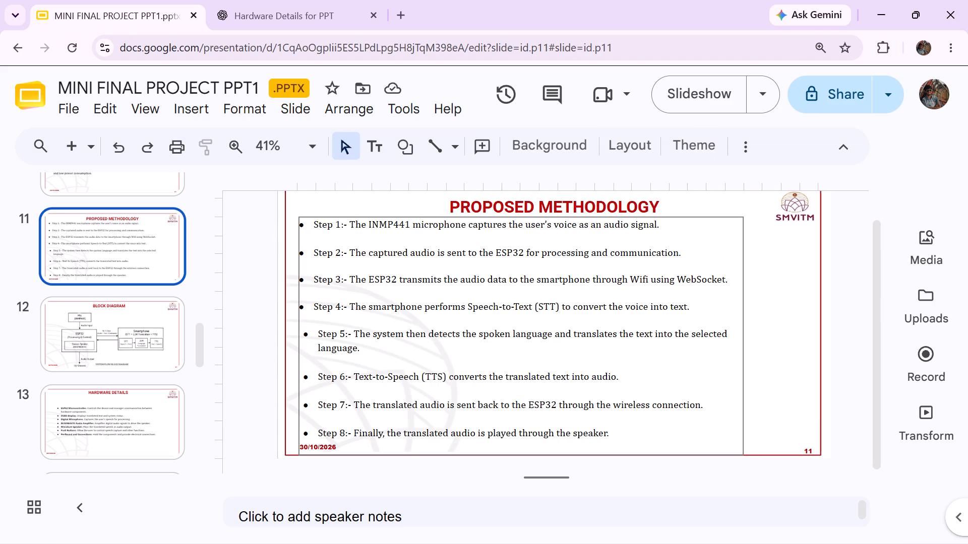
left_click_drag(351, 225, 365, 226)
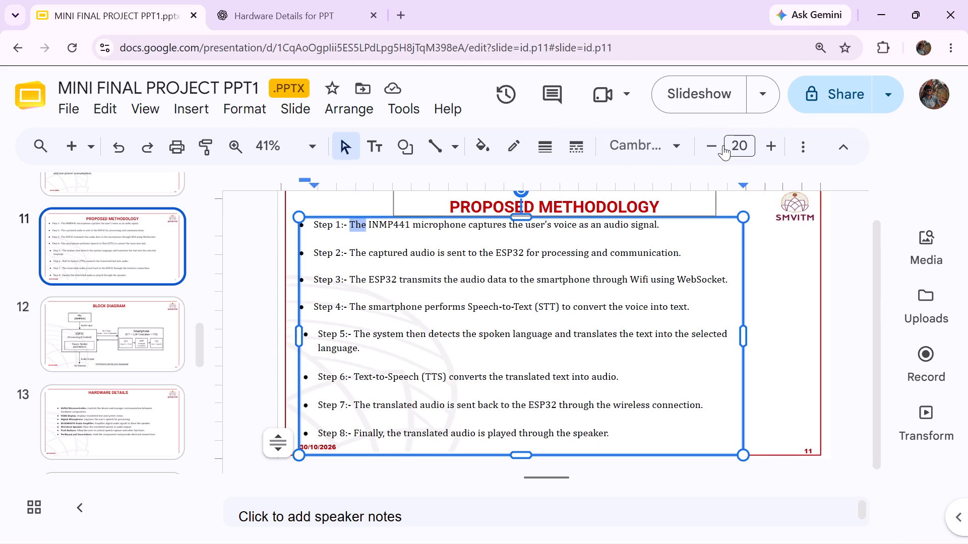
left_click(683, 149)
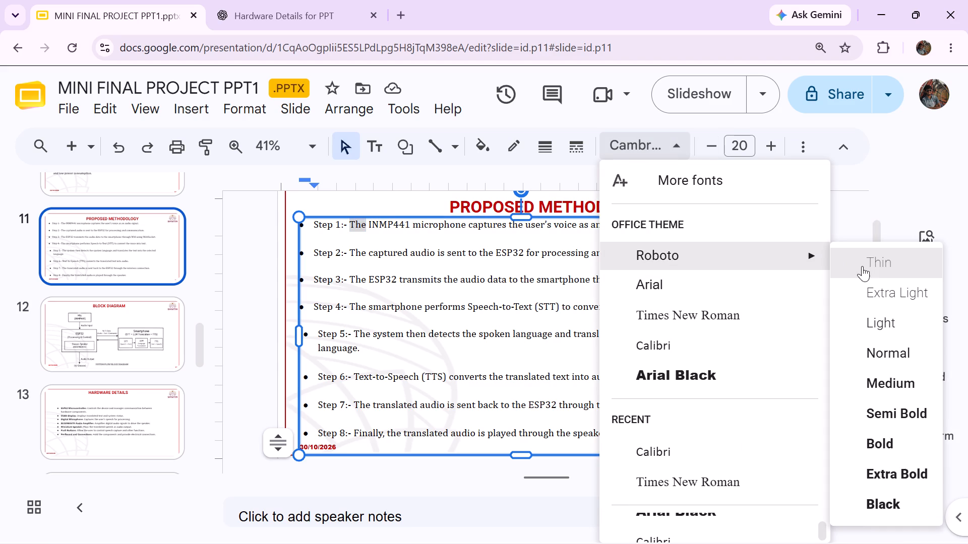
left_click_drag(877, 229, 876, 235)
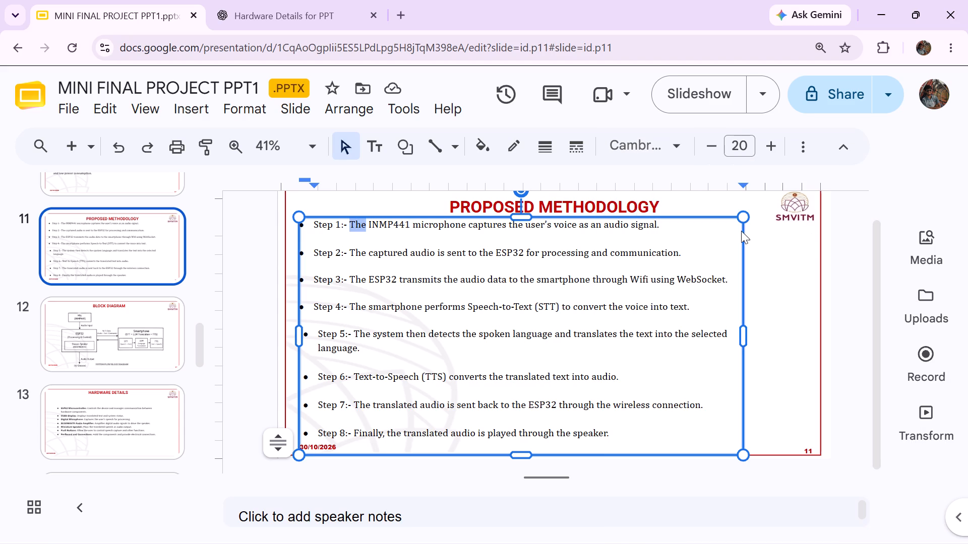
left_click(255, 288)
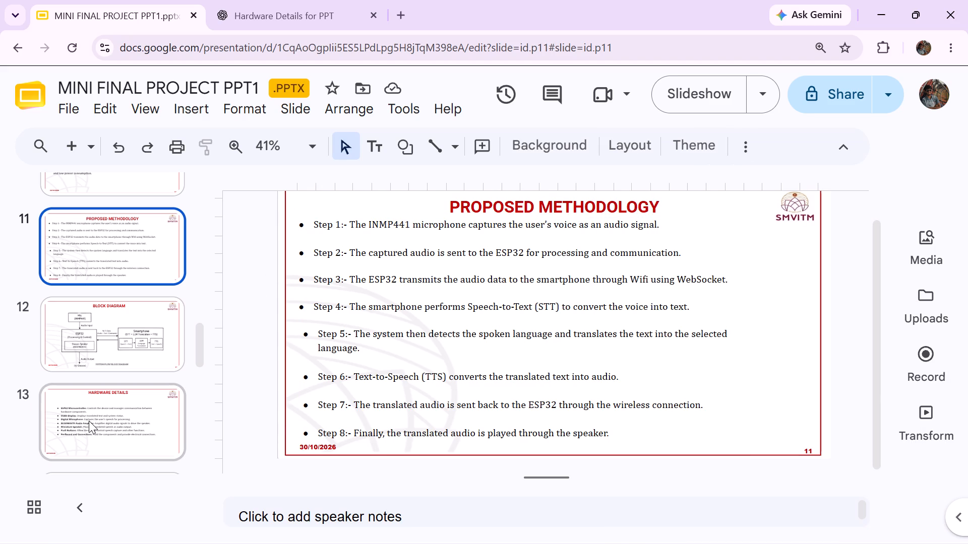
left_click(89, 421)
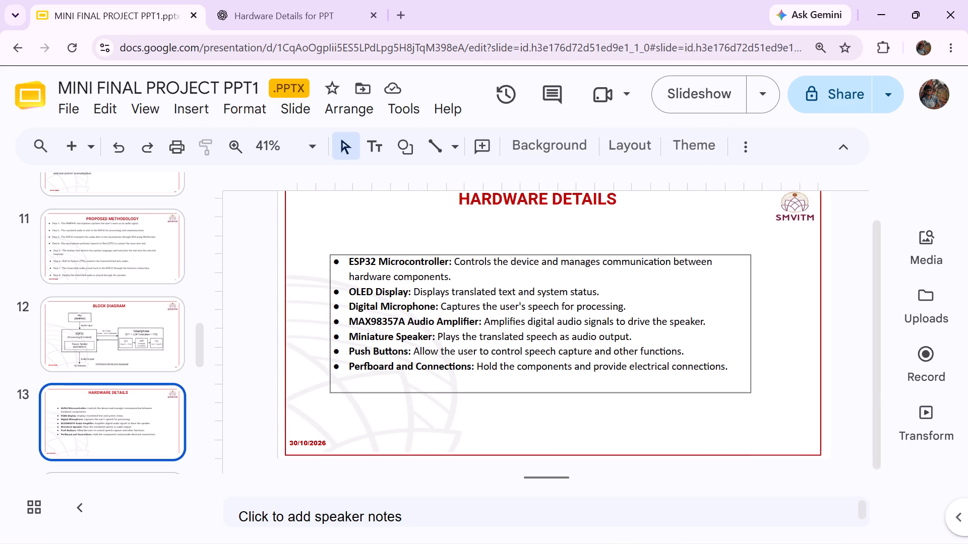
left_click(72, 267)
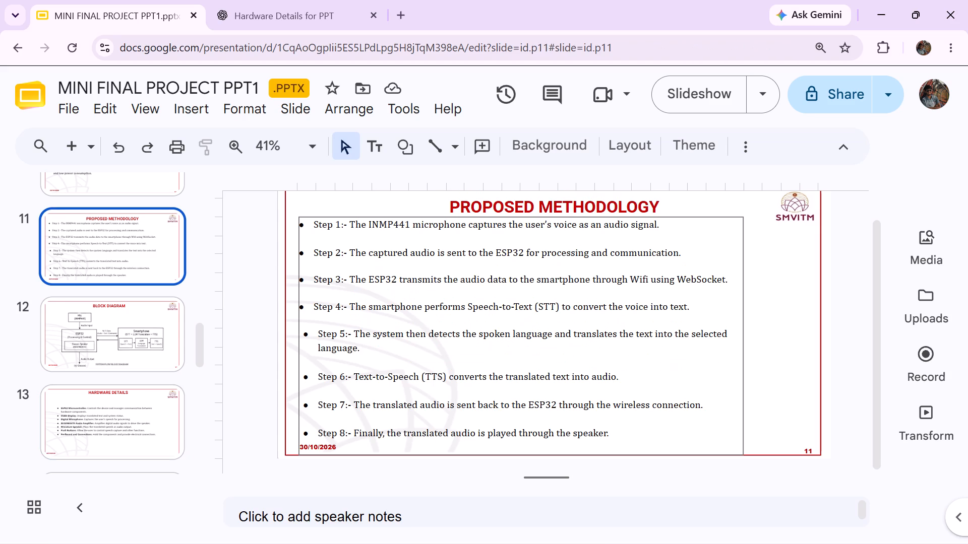
left_click_drag(349, 223, 371, 231)
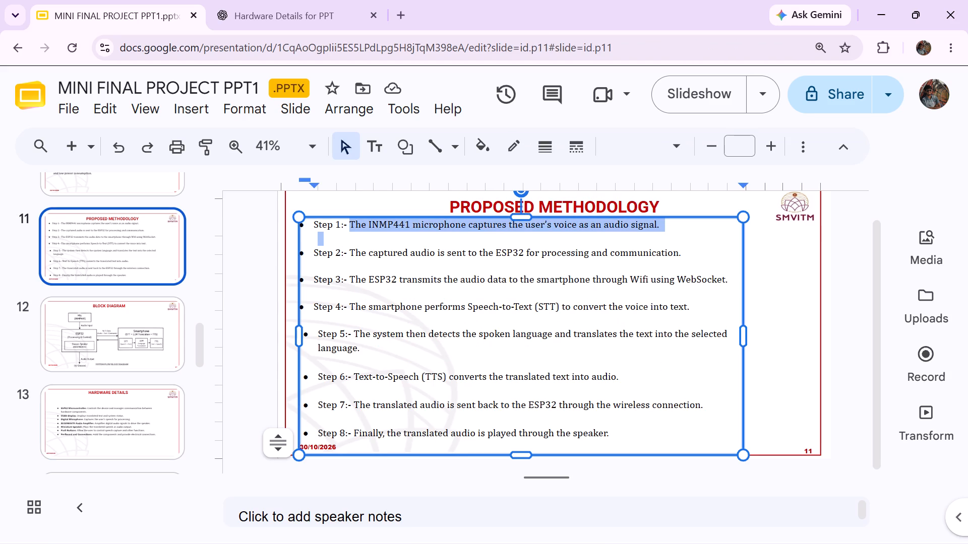
left_click_drag(371, 231, 364, 228)
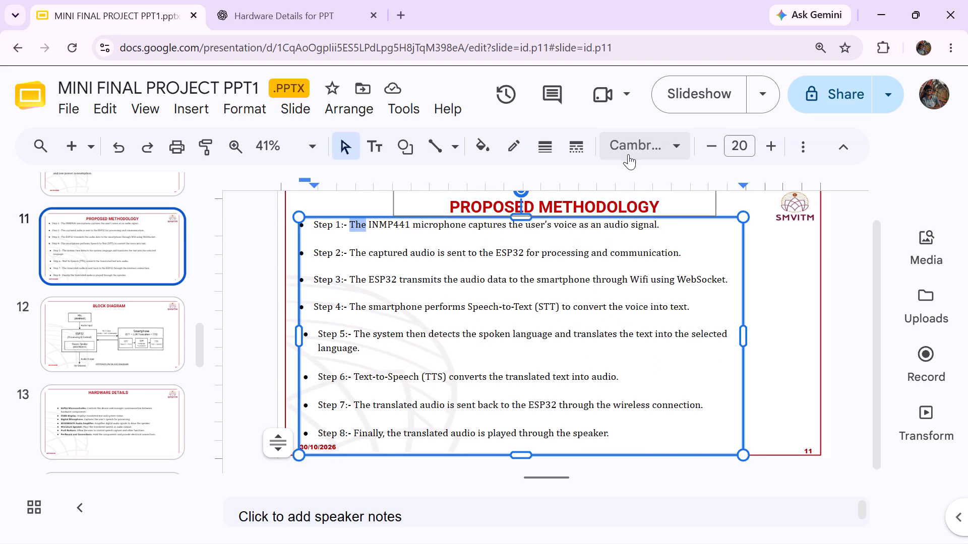
left_click(628, 153)
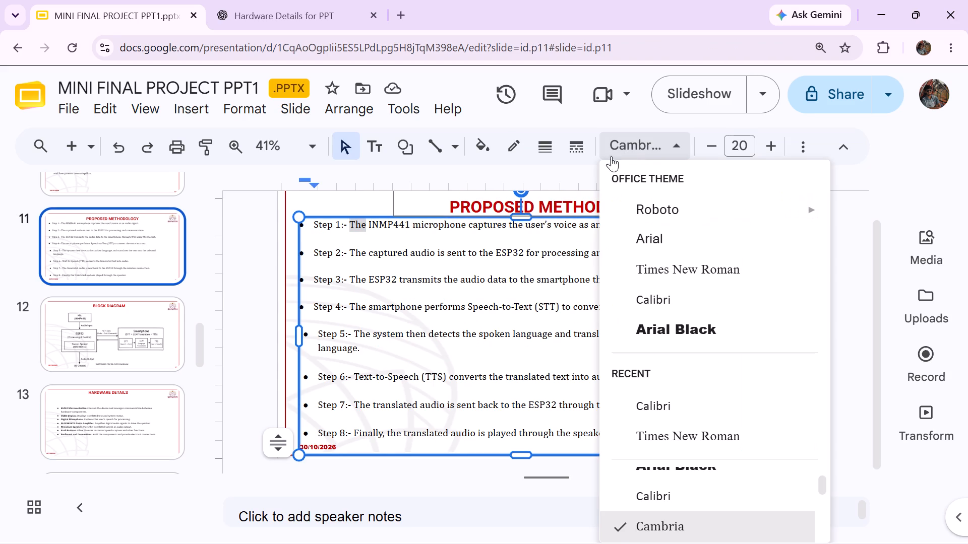
Reduce the font size of all component explanations on the HARDWARE DETAILS slide to 20.
left_click(128, 440)
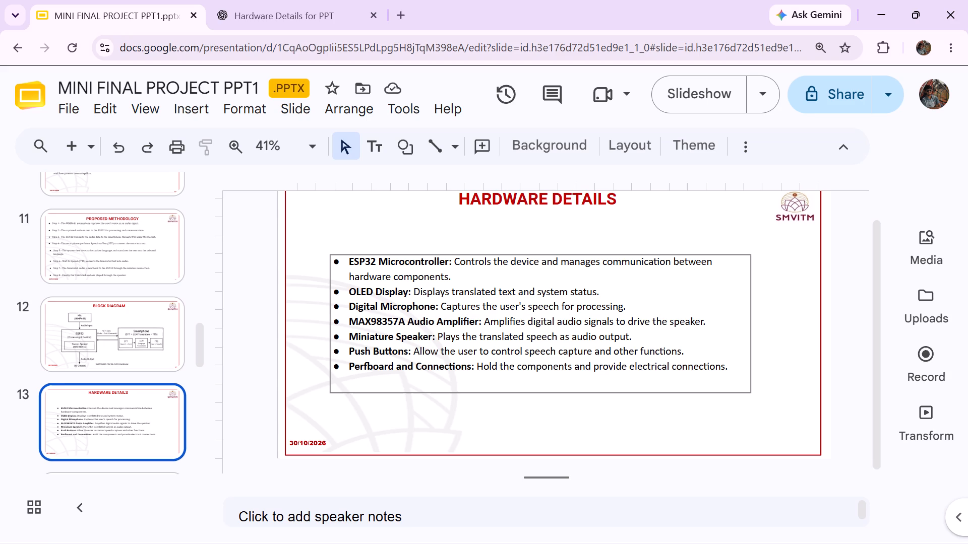
left_click_drag(349, 259, 616, 360)
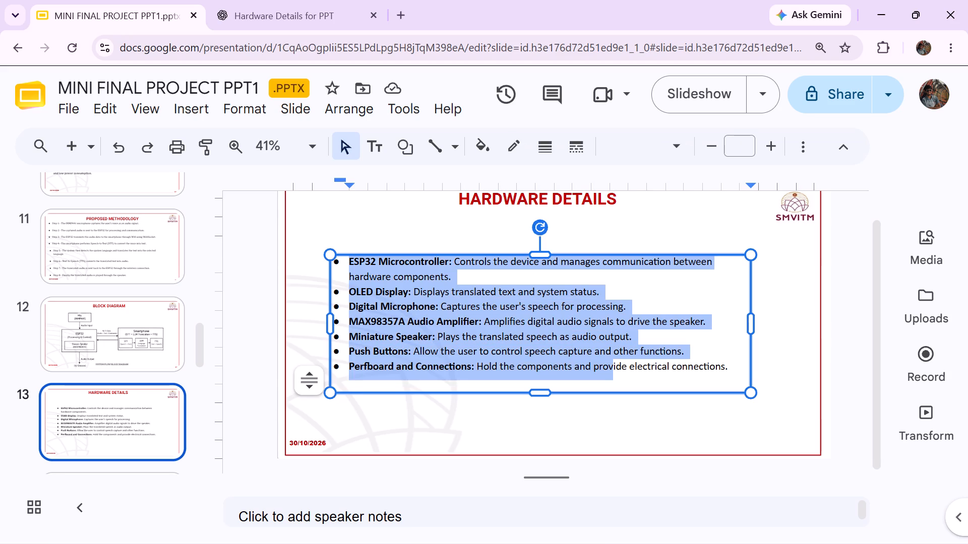
left_click_drag(616, 360, 722, 368)
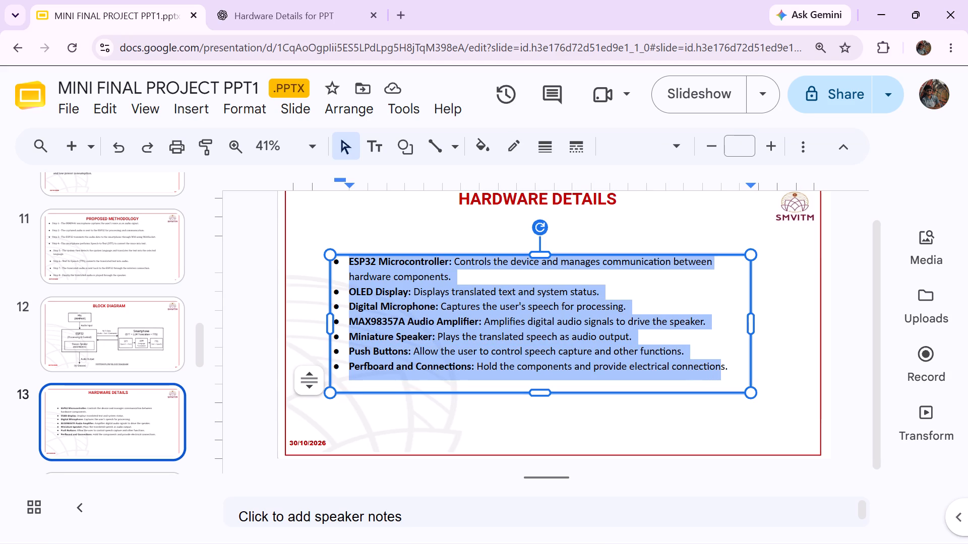
left_click_drag(722, 368, 731, 360)
left_click_drag(731, 360, 728, 360)
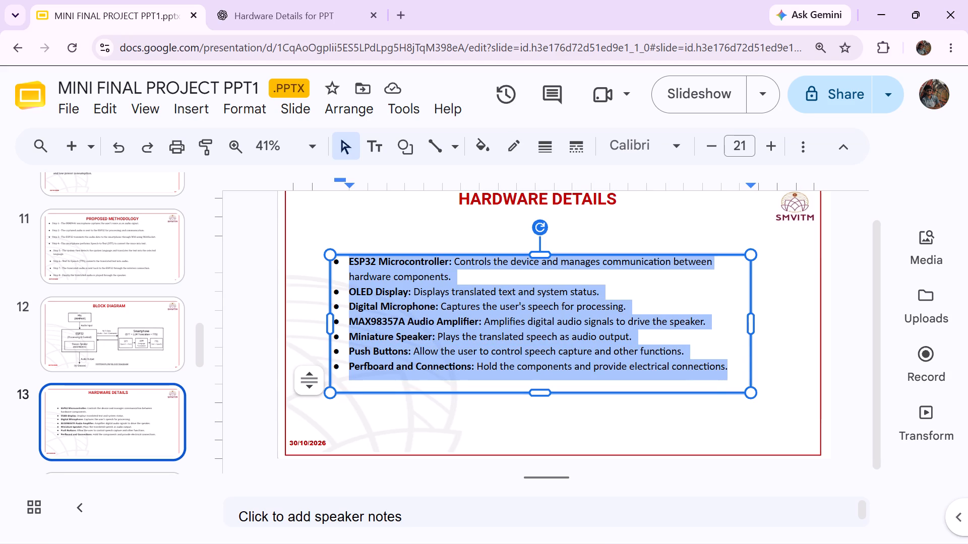
left_click(718, 149)
Find Cambria among the additional fonts and apply it to all the component explanations on the HARDWARE DETAILS slide.
left_click(675, 145)
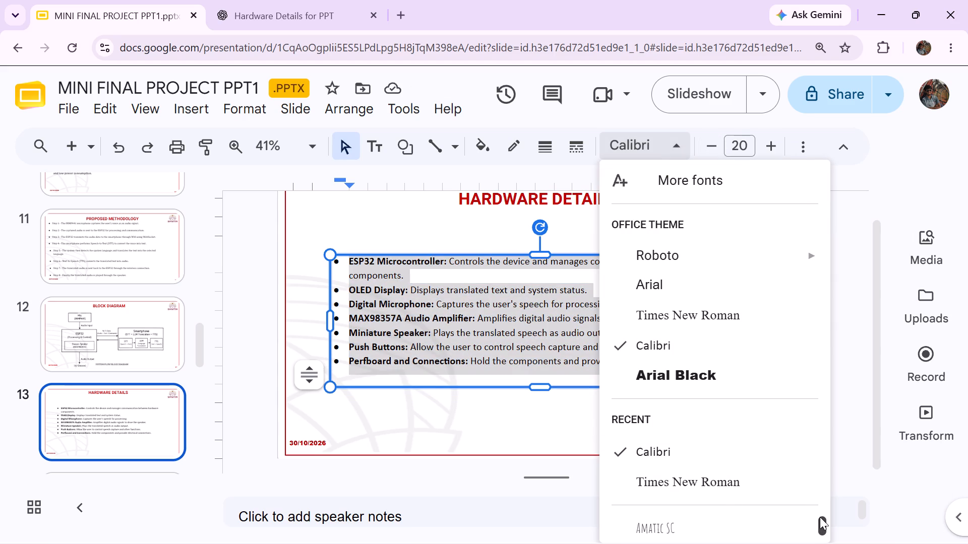
left_click_drag(824, 520, 822, 526)
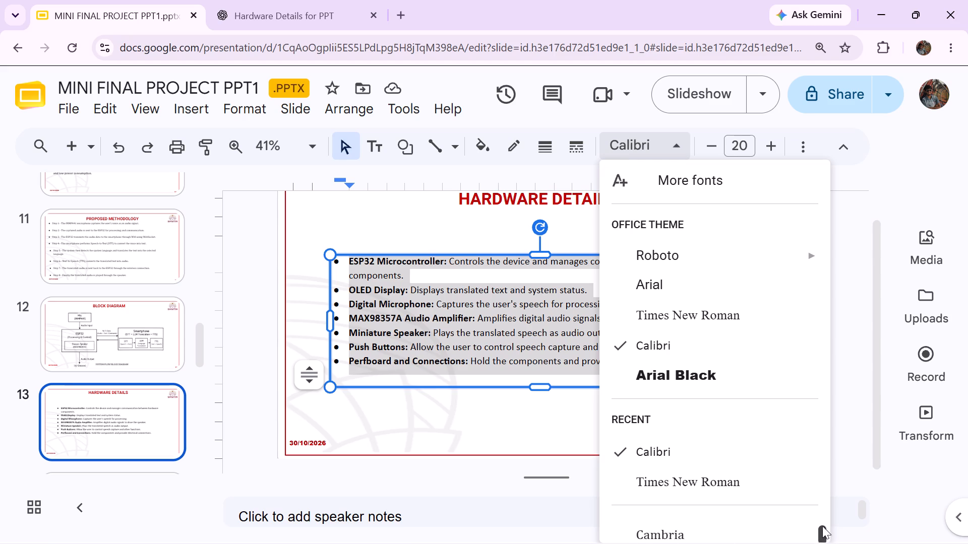
left_click_drag(822, 526, 829, 543)
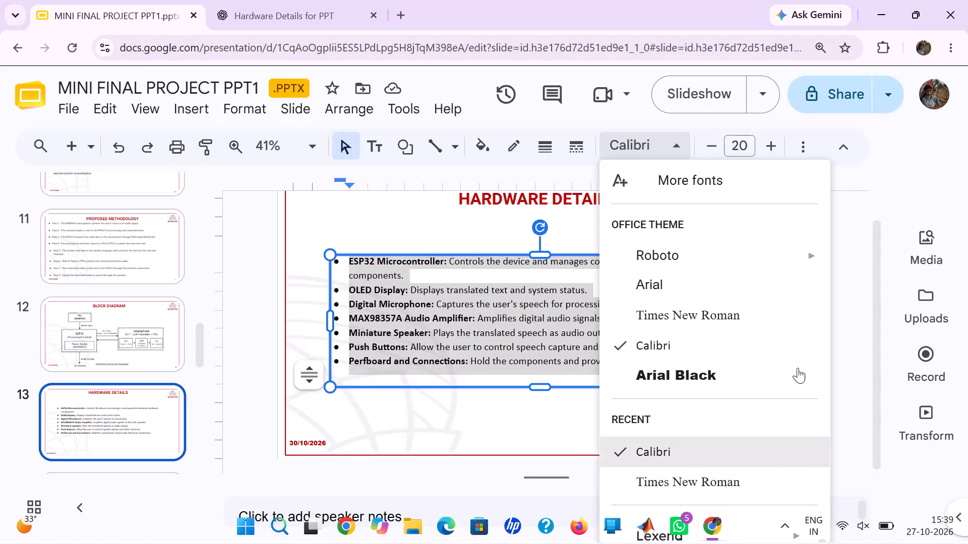
left_click(662, 177)
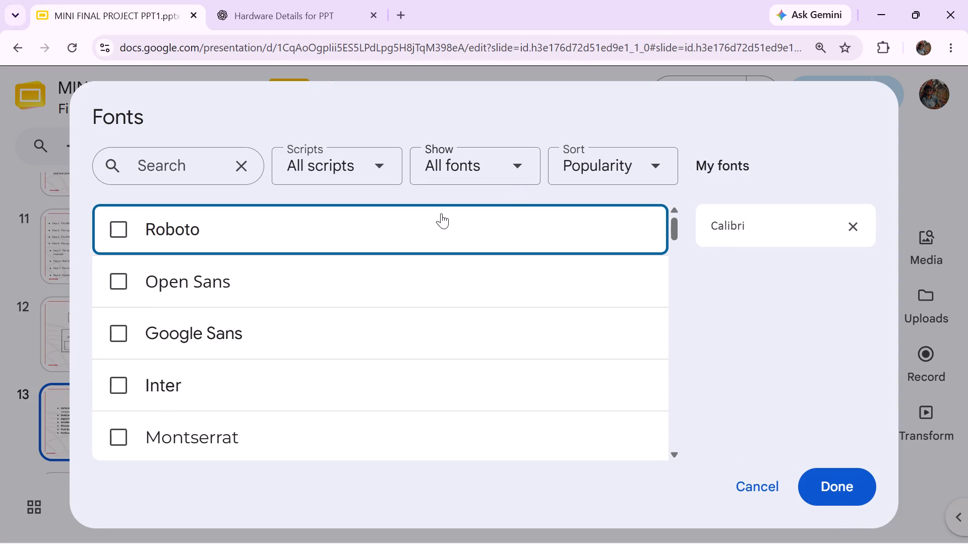
left_click(143, 169)
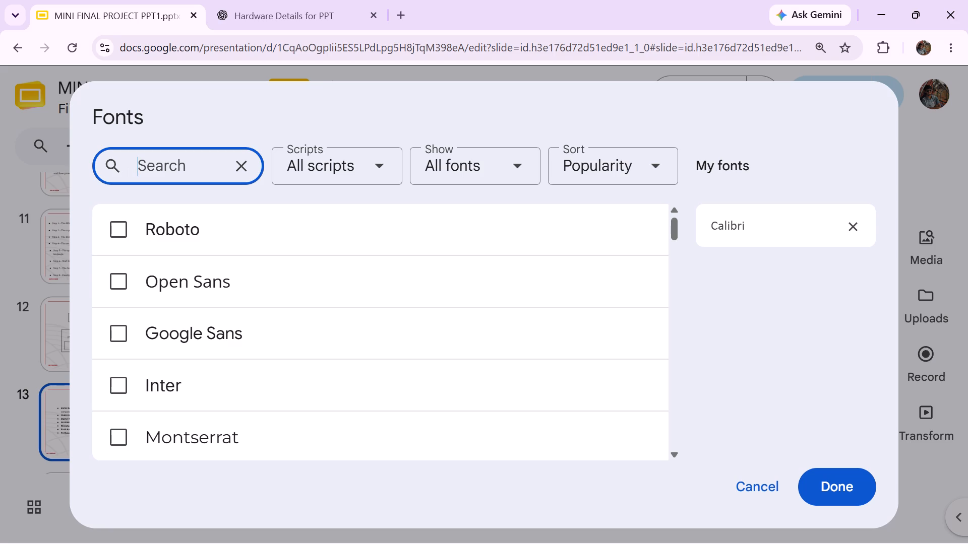
type("ca")
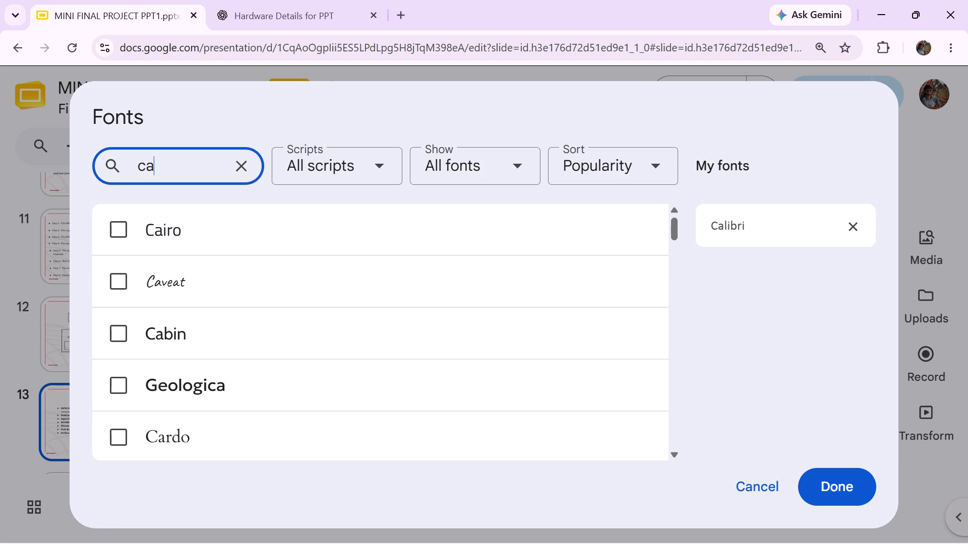
key("comma")
key("BackSpace")
key("m")
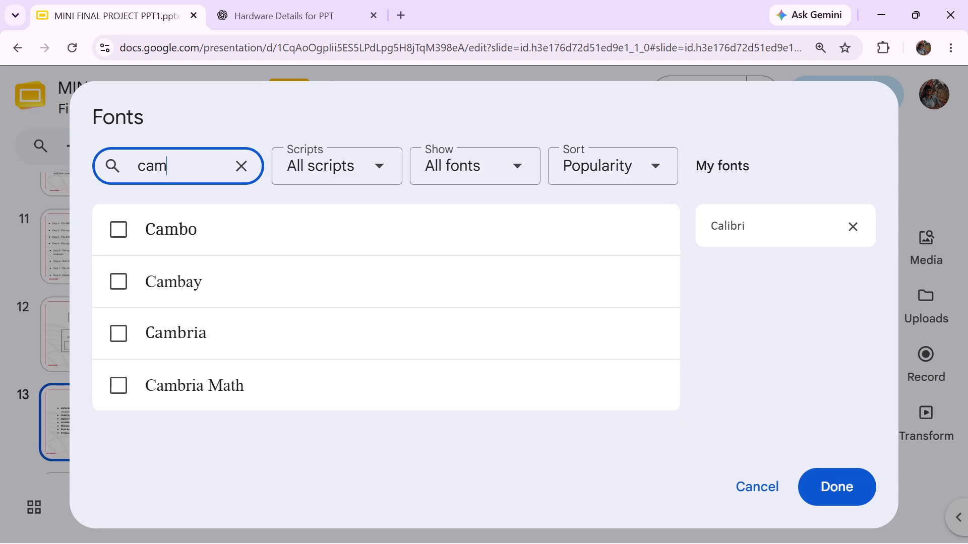
left_click(283, 344)
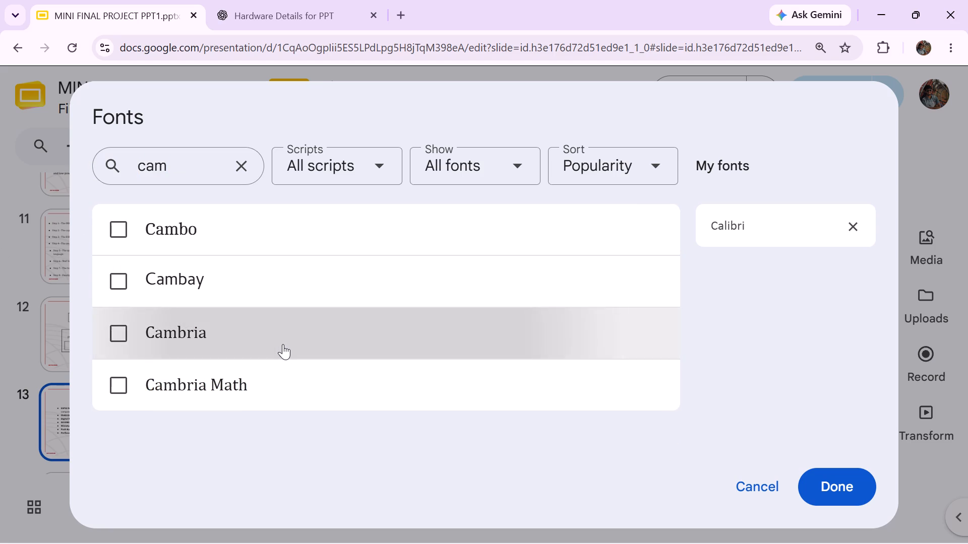
left_click(760, 256)
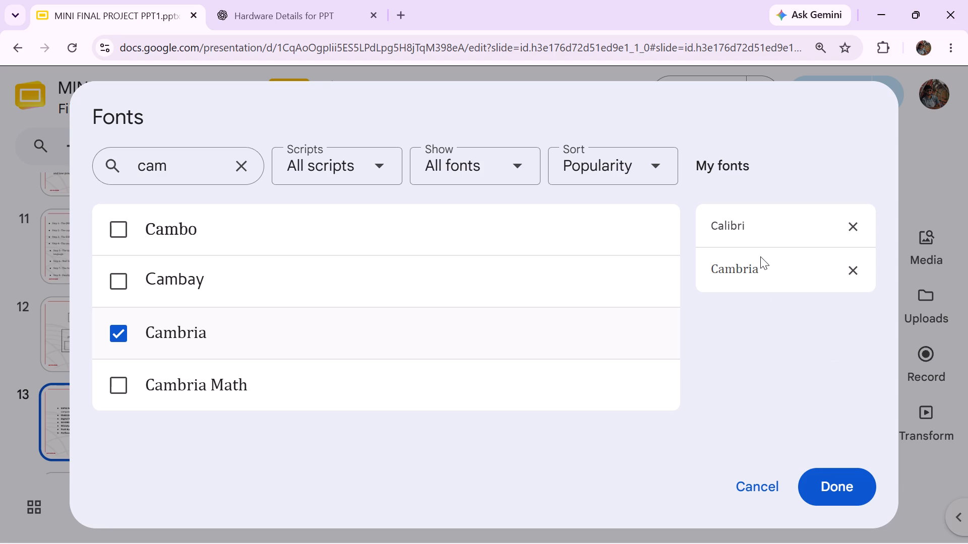
left_click(750, 266)
left_click(822, 493)
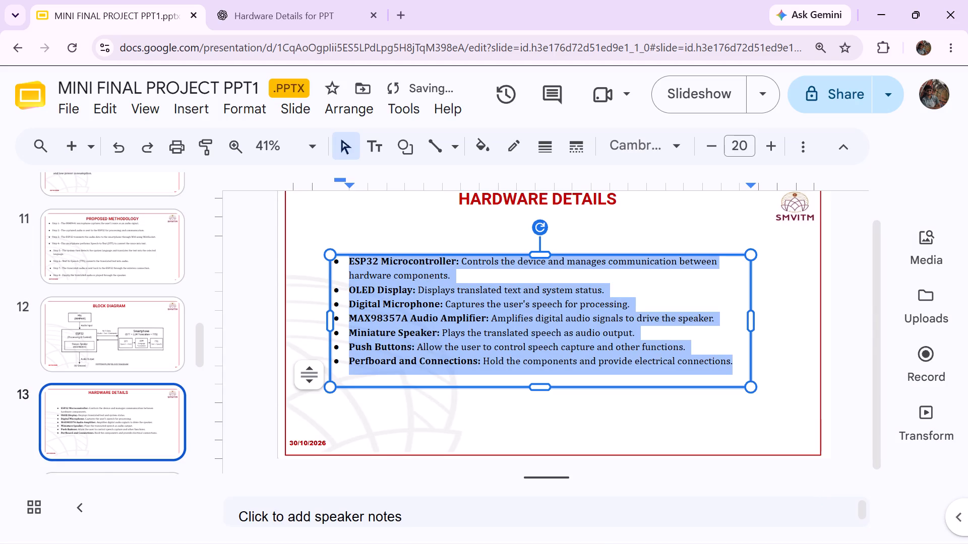
Remove the bold formatting from the component names ESP32 Microcontroller, OLED Display and Digital Microphone.
left_click(350, 261)
left_click_drag(350, 261, 400, 258)
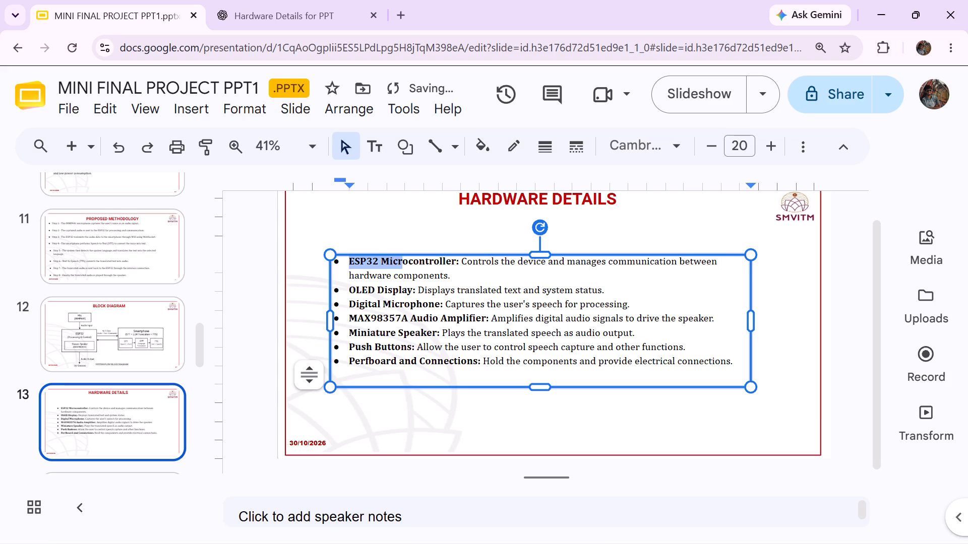
left_click_drag(400, 258, 454, 261)
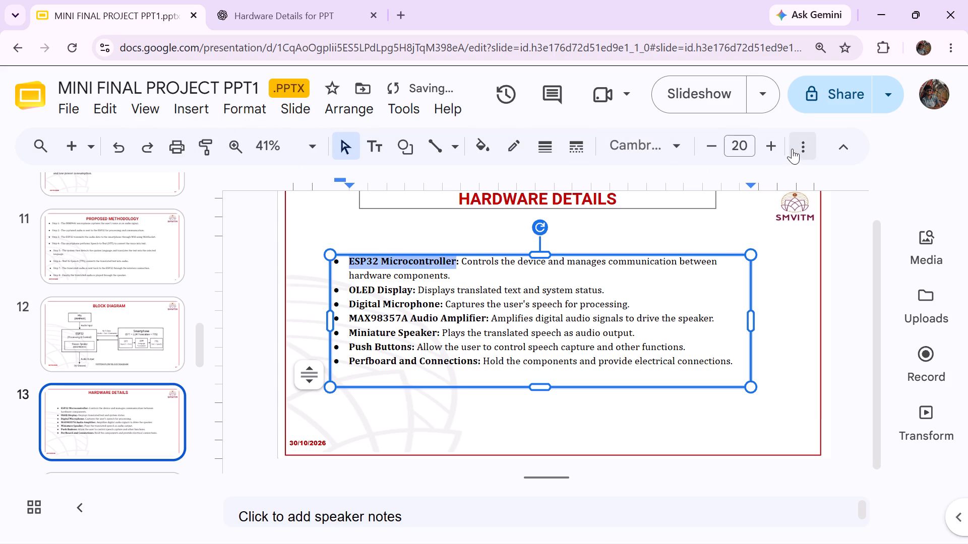
left_click(810, 155)
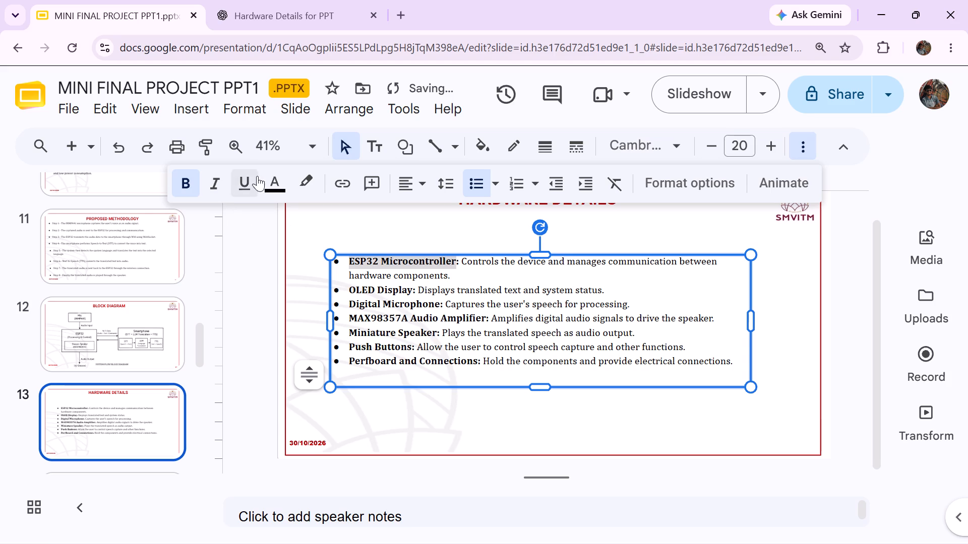
left_click(190, 183)
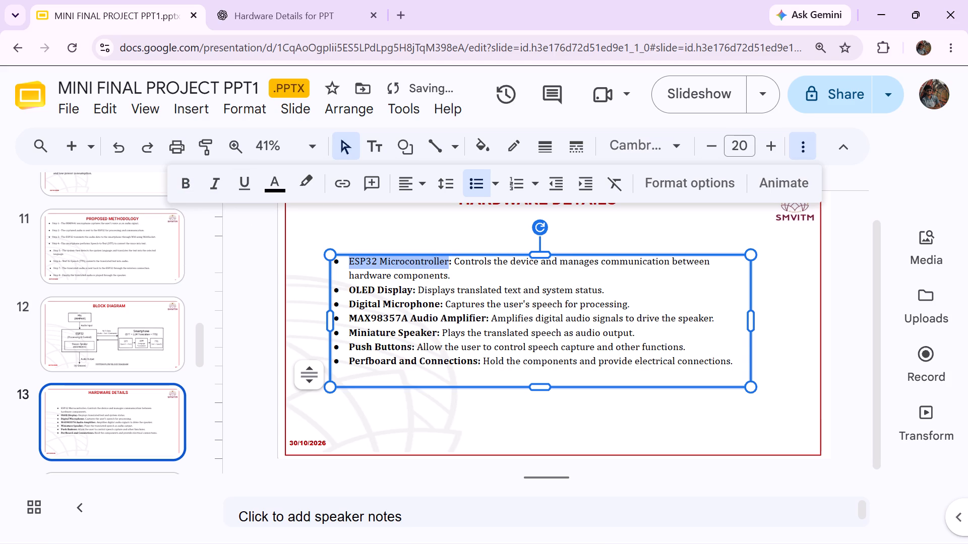
left_click_drag(349, 293, 379, 297)
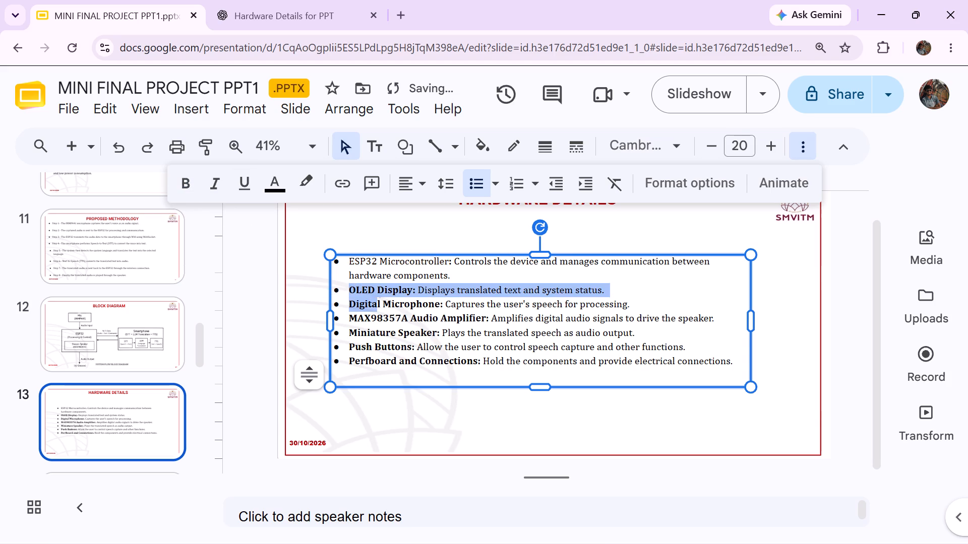
left_click_drag(379, 297, 411, 290)
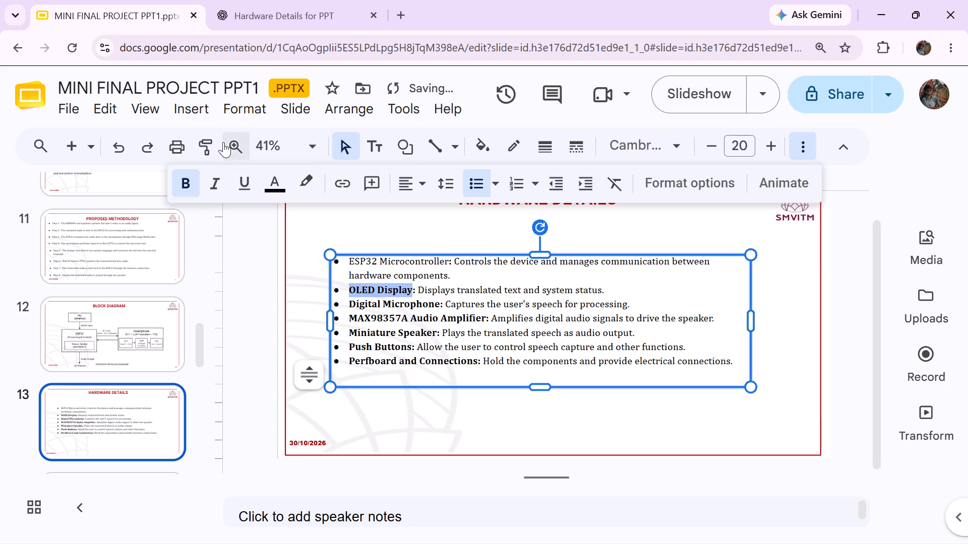
left_click(189, 182)
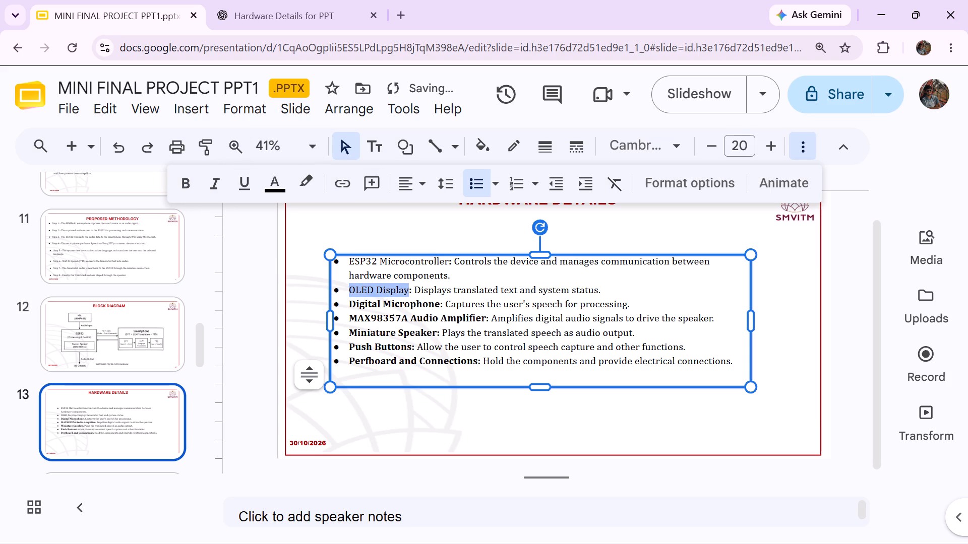
left_click_drag(348, 303, 439, 305)
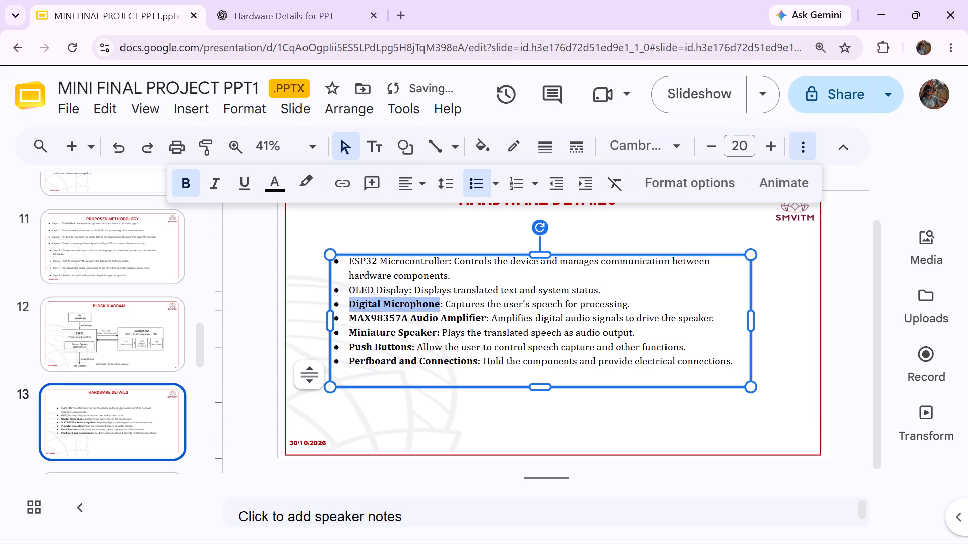
left_click(190, 181)
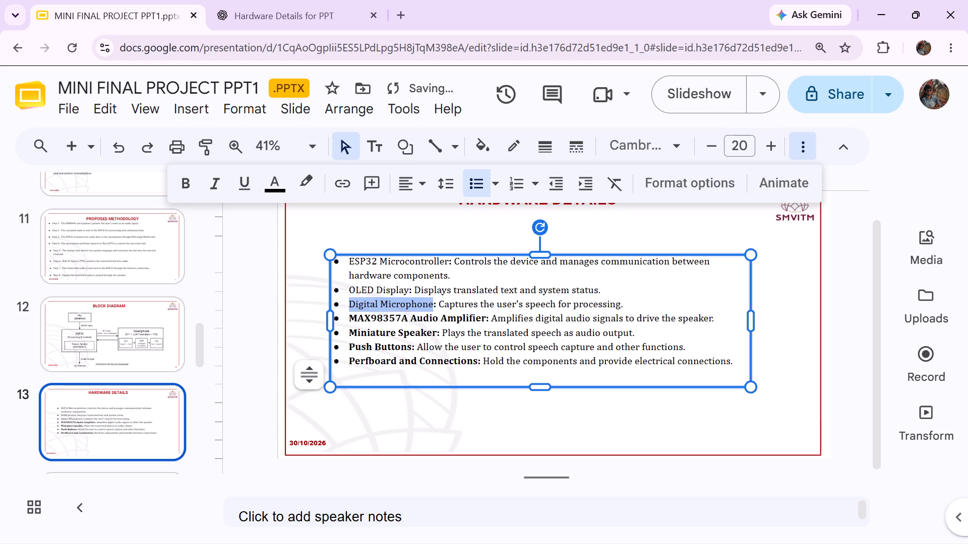
Remove the bold formatting from the names MAX98357A Audio Amplifier, Miniature Speaker, Push Buttons, and Perfboard and Connections.
left_click_drag(345, 321, 485, 319)
left_click(188, 173)
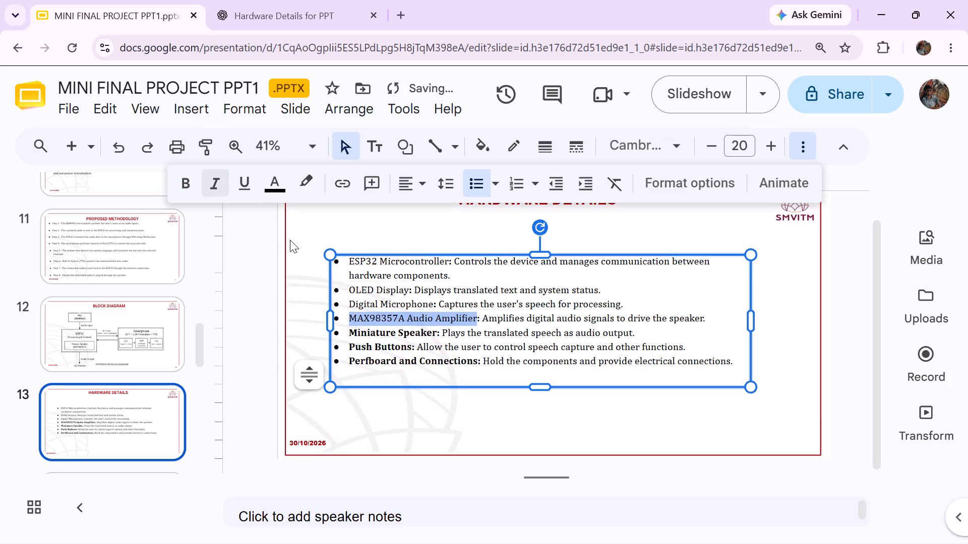
left_click_drag(345, 330, 401, 332)
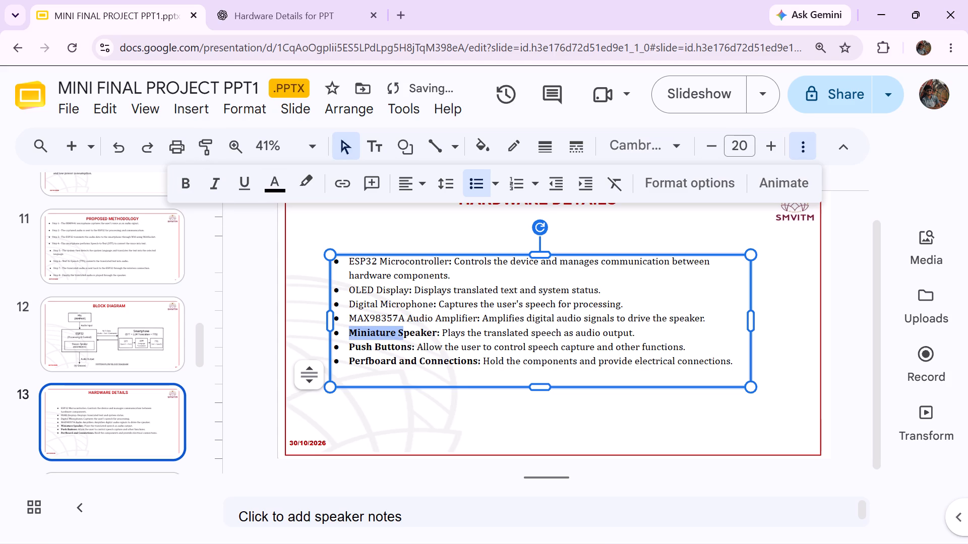
left_click_drag(401, 332, 441, 328)
left_click_drag(441, 328, 437, 333)
left_click(172, 186)
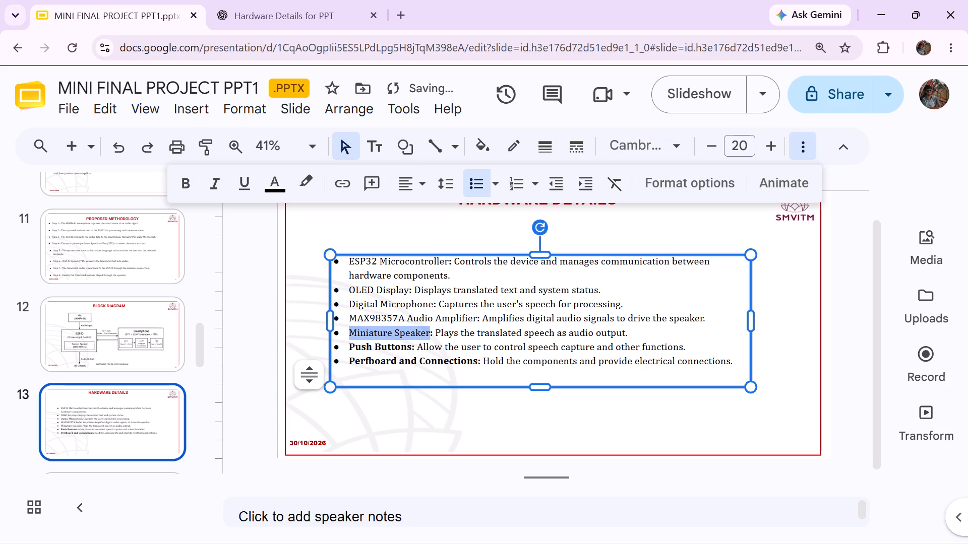
left_click_drag(350, 349, 412, 349)
left_click(188, 185)
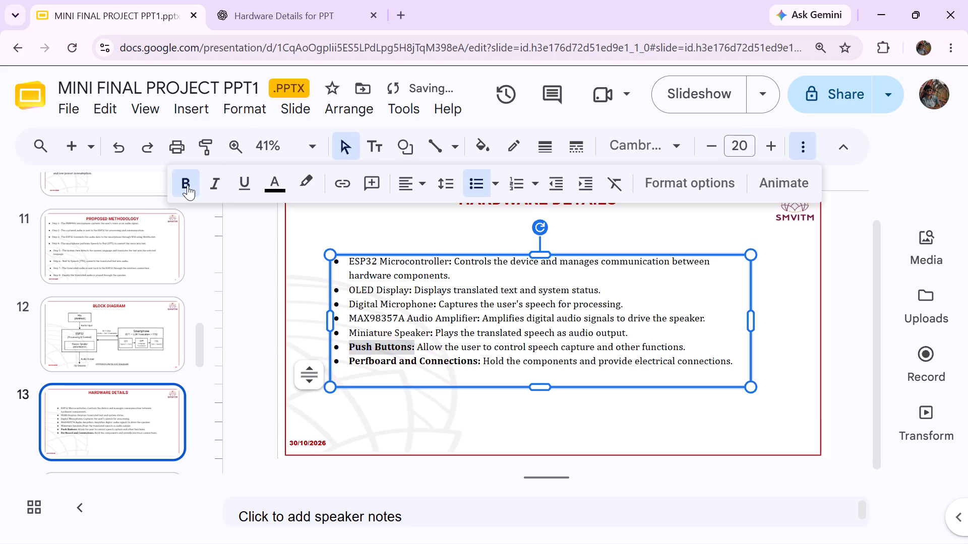
left_click_drag(349, 362, 397, 362)
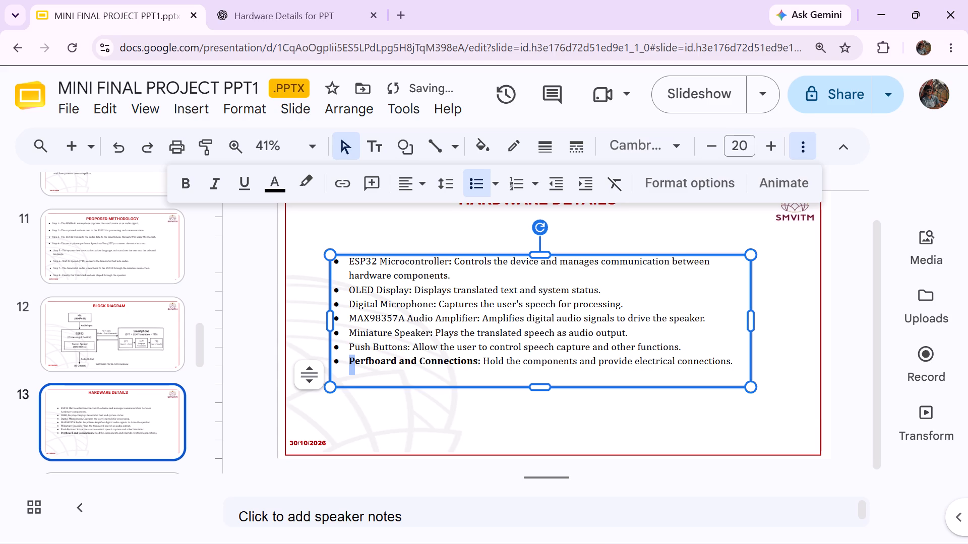
left_click_drag(397, 362, 480, 364)
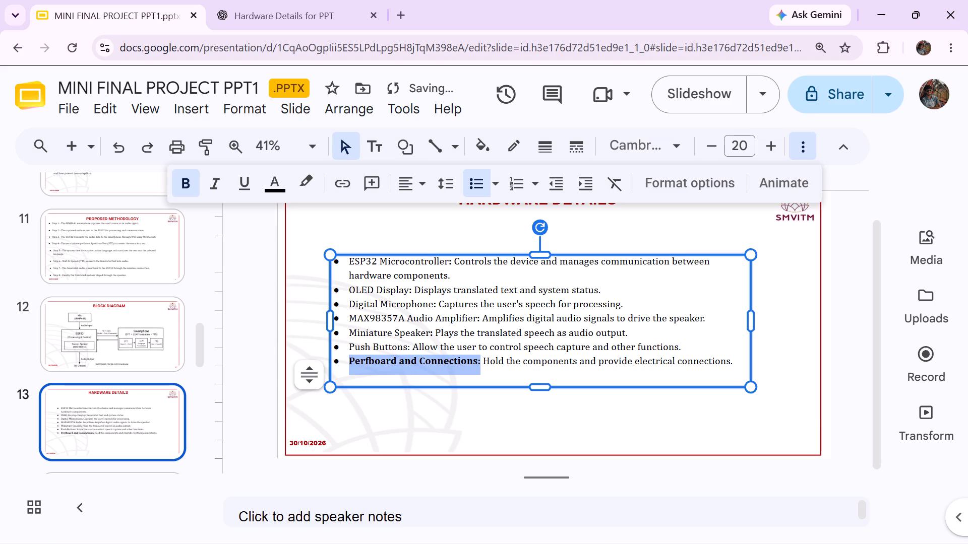
left_click(184, 188)
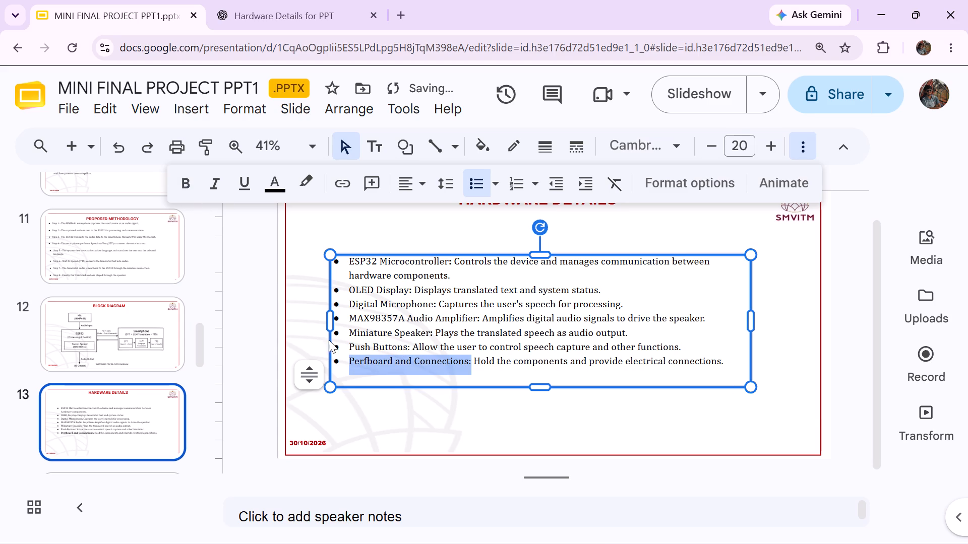
View the PROPOSED METHODOLOGY slide and the first REFERENCES slide to compare their text layout.
left_click(101, 259)
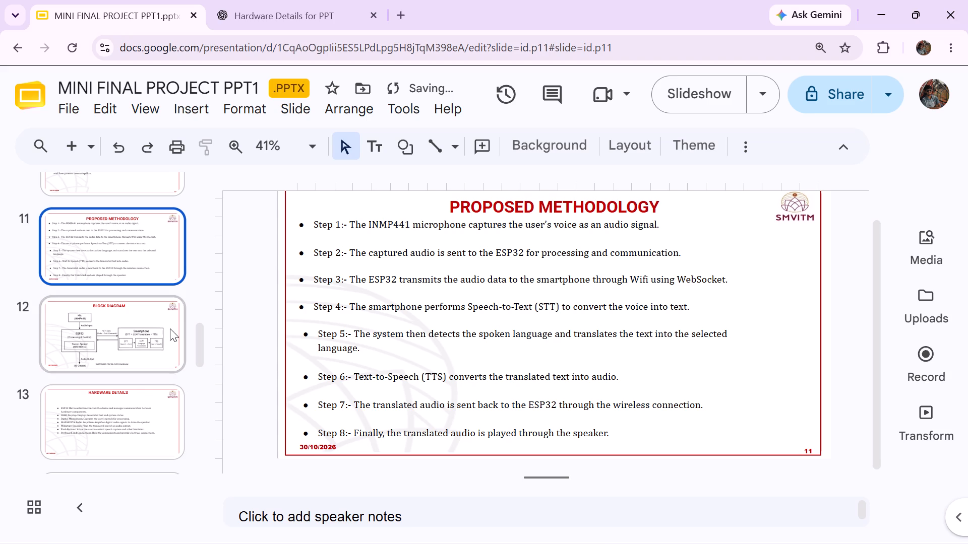
left_click_drag(202, 346, 216, 478)
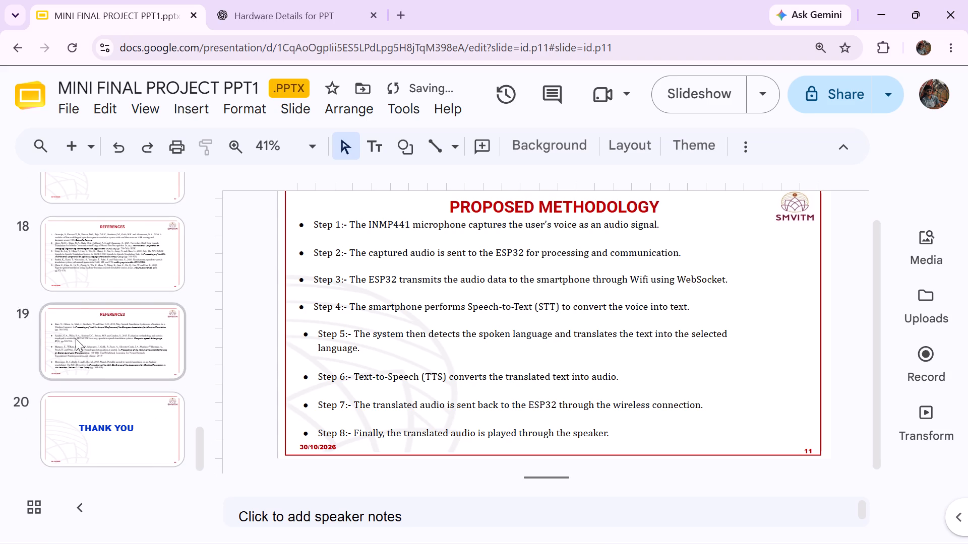
left_click(133, 217)
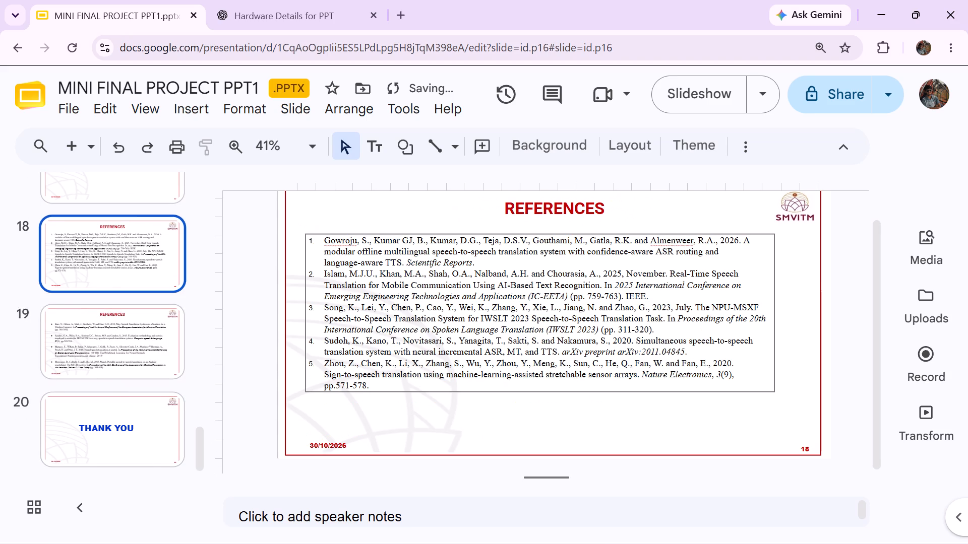
Change the bulleted references on the second REFERENCES slide into a numbered list.
left_click(108, 331)
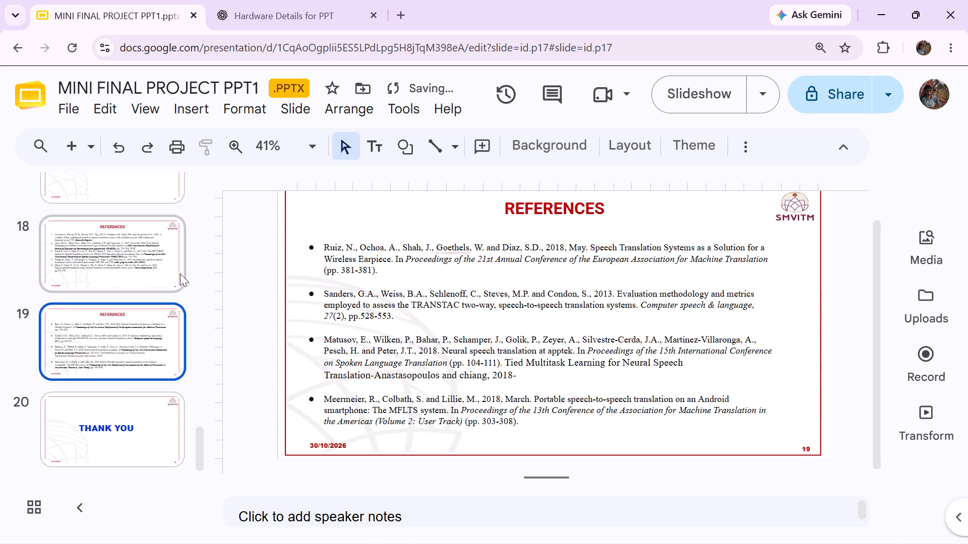
left_click(147, 261)
left_click(137, 319)
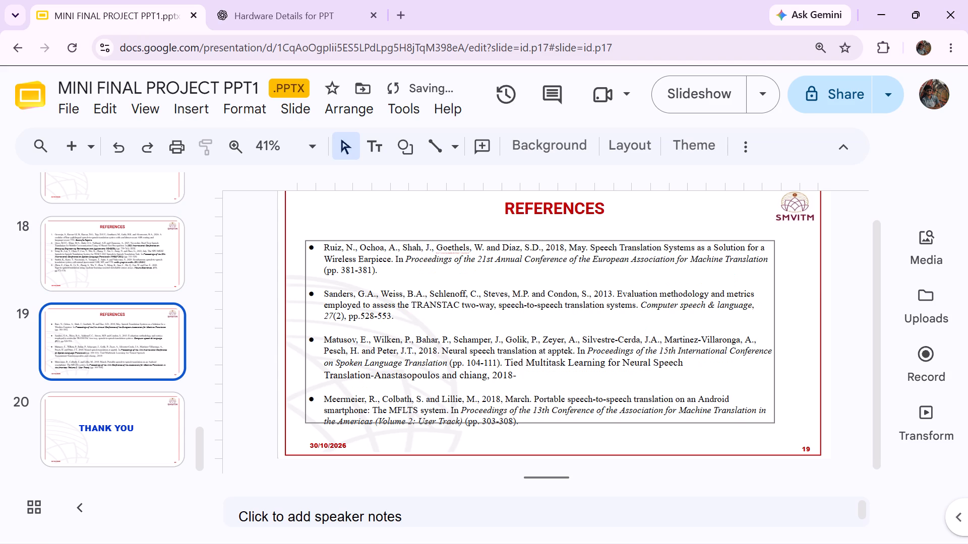
left_click_drag(316, 249, 367, 303)
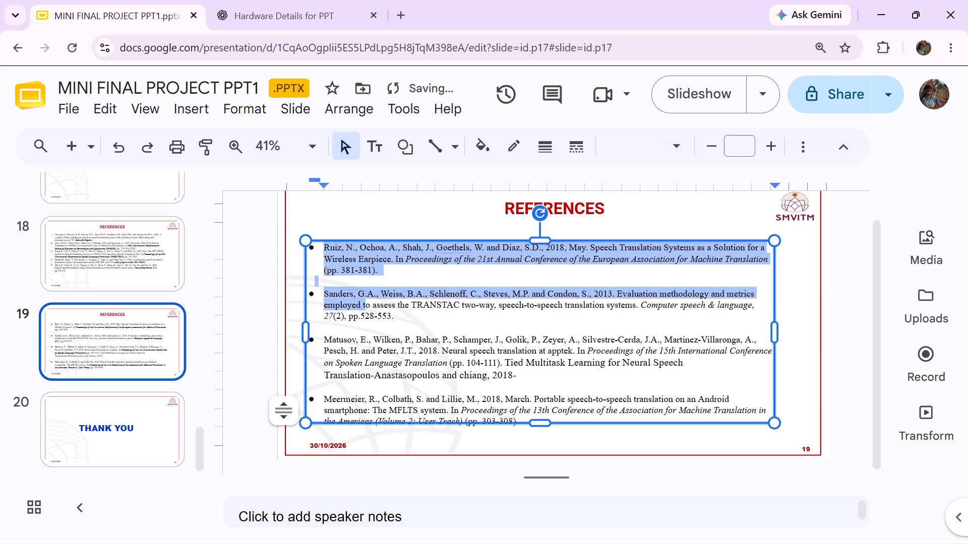
left_click_drag(367, 303, 642, 415)
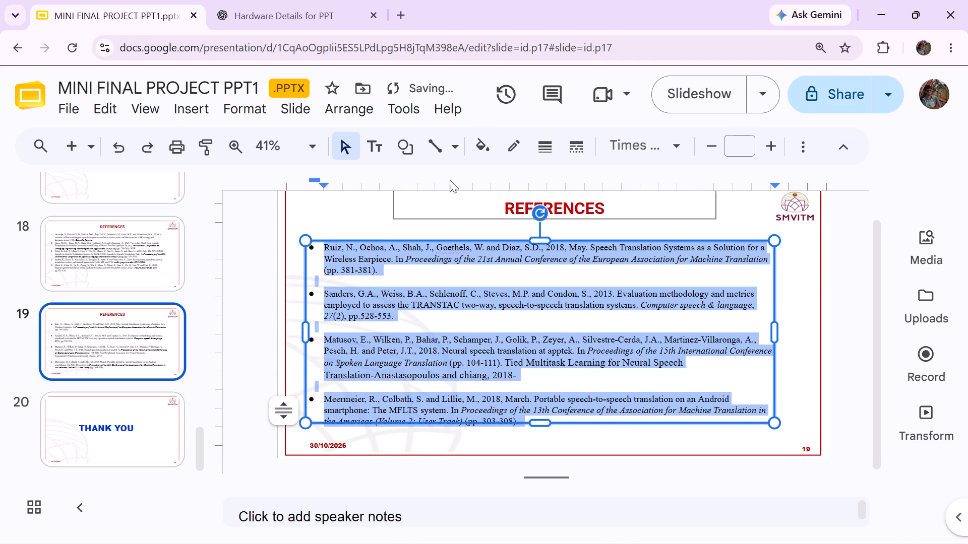
left_click(805, 148)
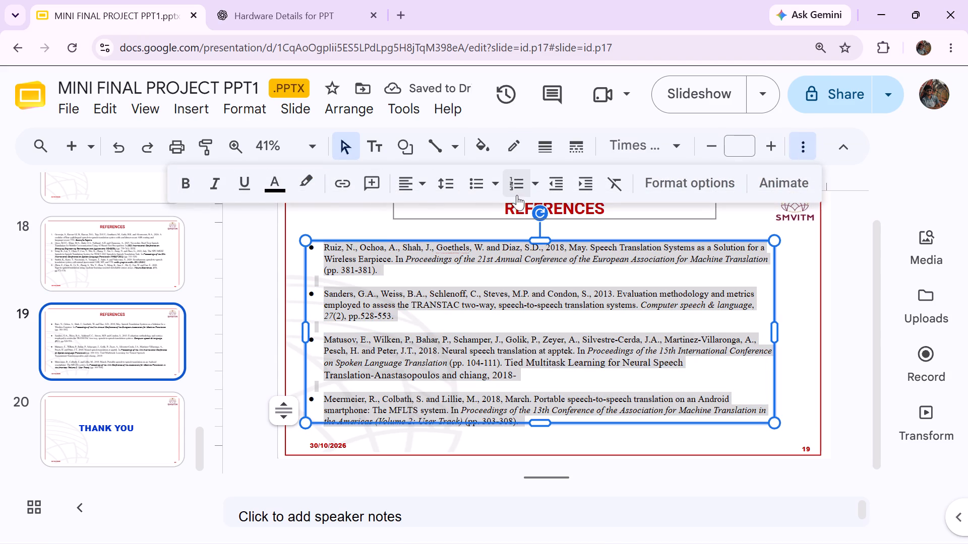
left_click(517, 190)
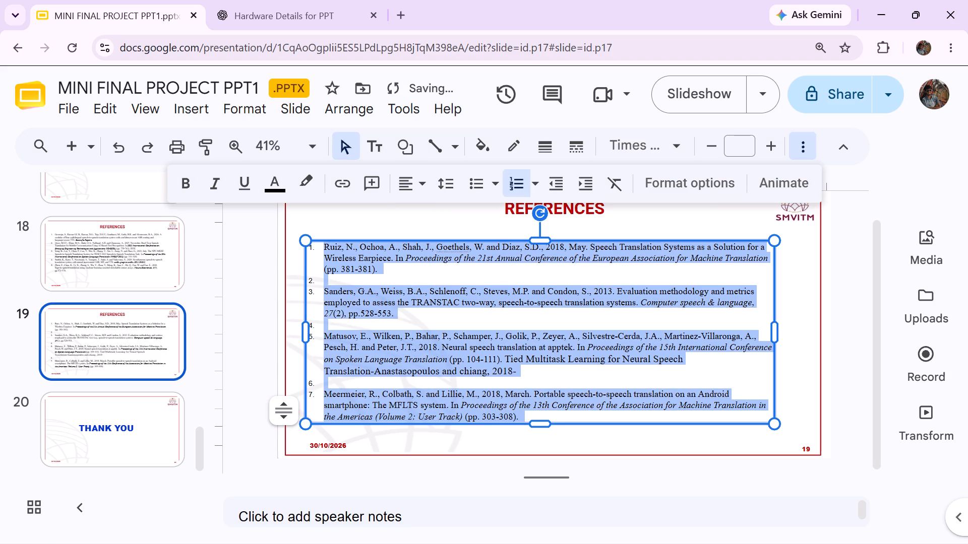
Delete the empty numbered lines between the references on slide 19 so the four entries are numbered consecutively.
left_click(431, 323)
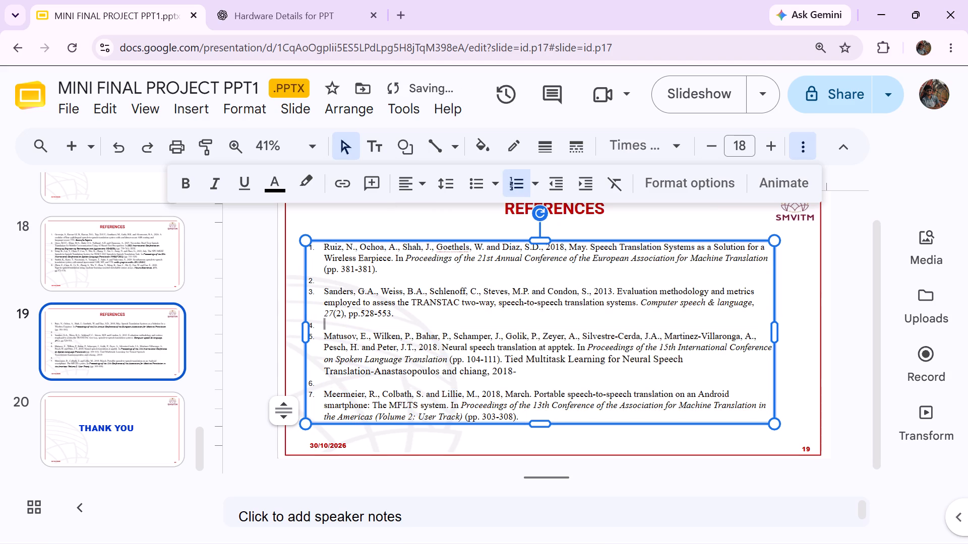
key("BackSpace")
key("BackSpace")
key("BackSpace")
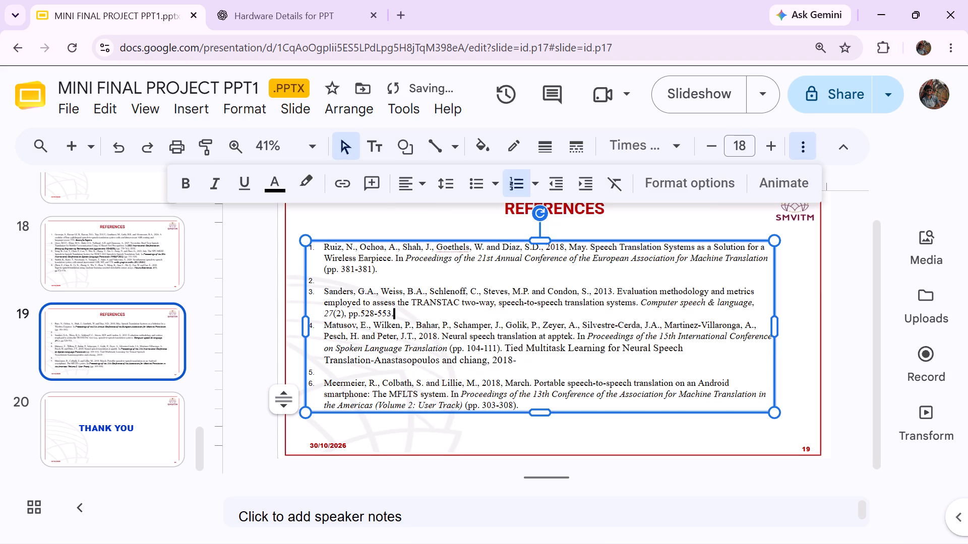
left_click(324, 282)
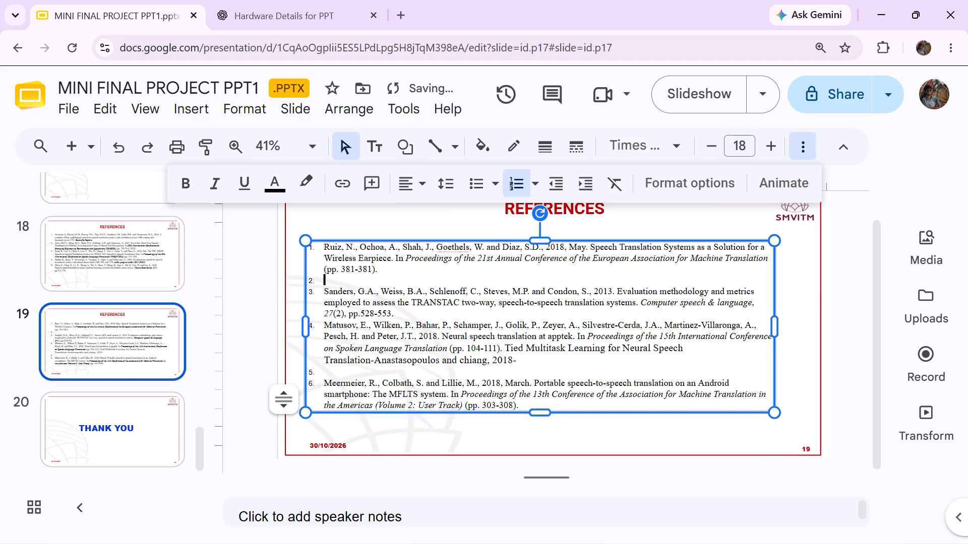
key("BackSpace")
key("BackSpace")
key("BackSpace")
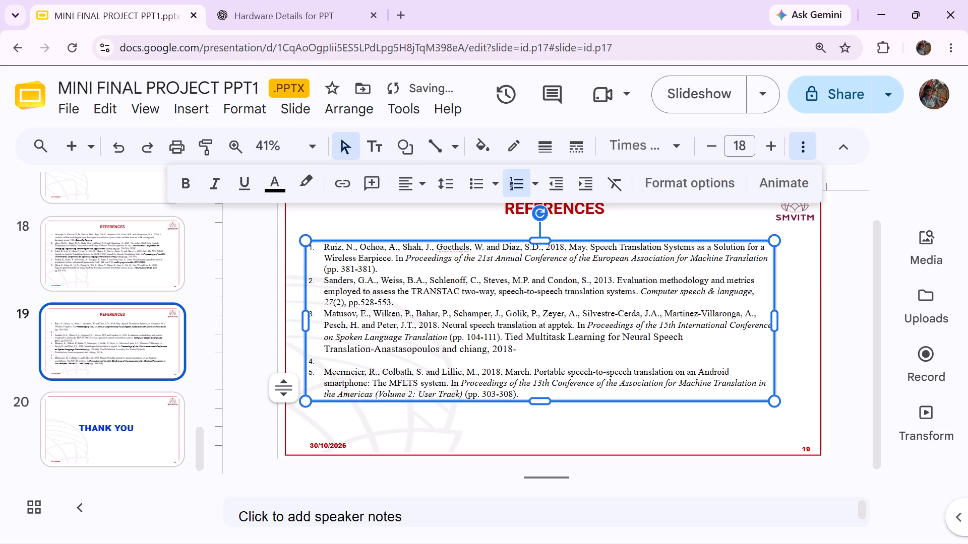
left_click(341, 359)
key("BackSpace")
key("BackSpace")
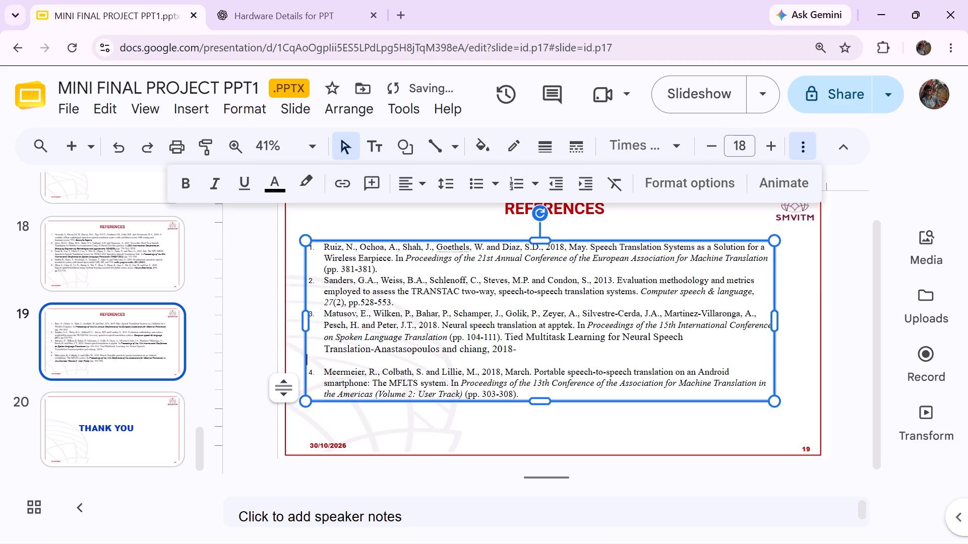
key("BackSpace")
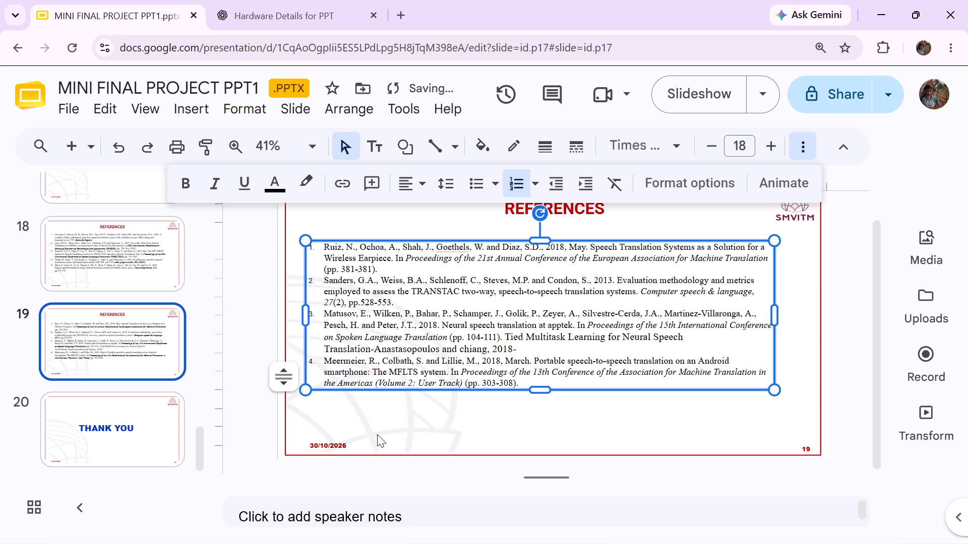
left_click(379, 432)
Change the bulleted component explanations on the HARDWARE DETAILS slide into a numbered list.
left_click(110, 261)
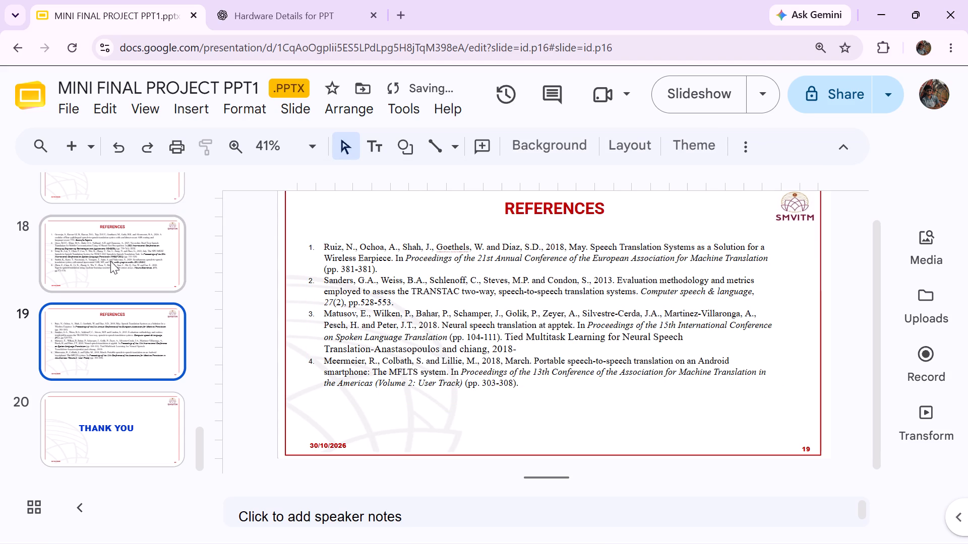
left_click(125, 361)
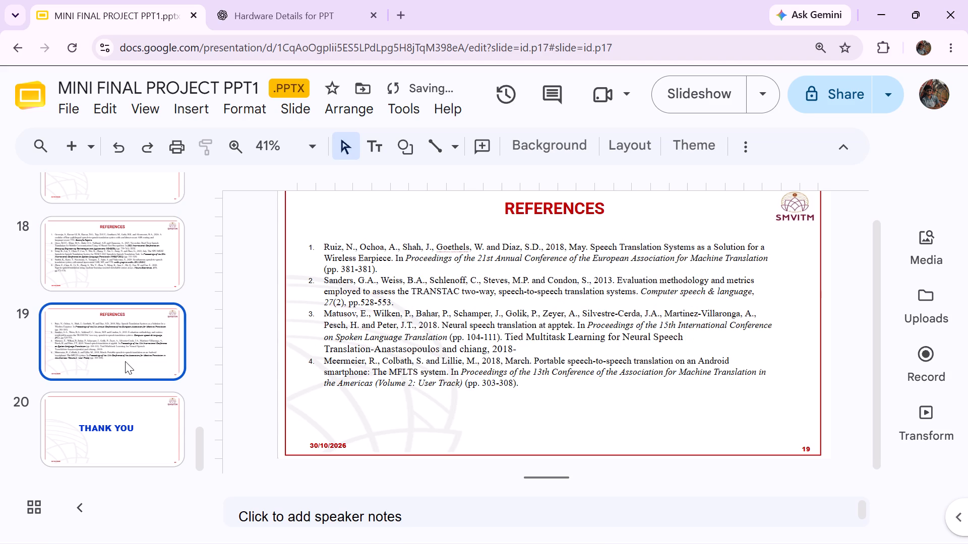
left_click(106, 419)
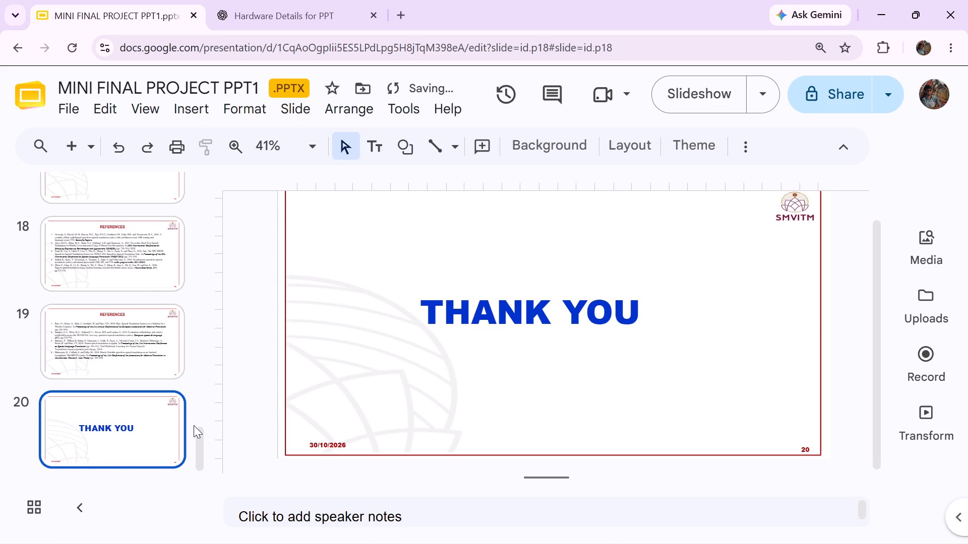
left_click_drag(194, 425, 201, 395)
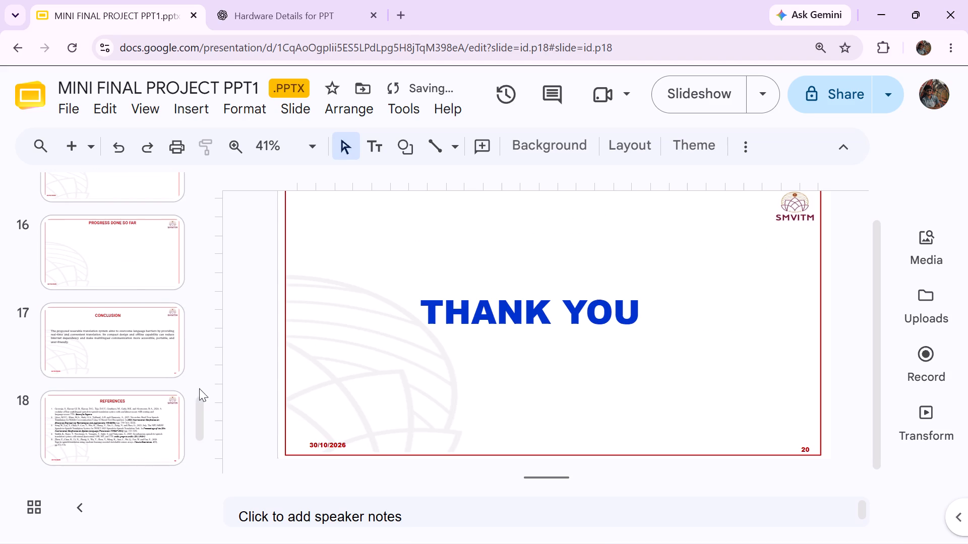
left_click_drag(193, 412, 210, 349)
left_click(138, 374)
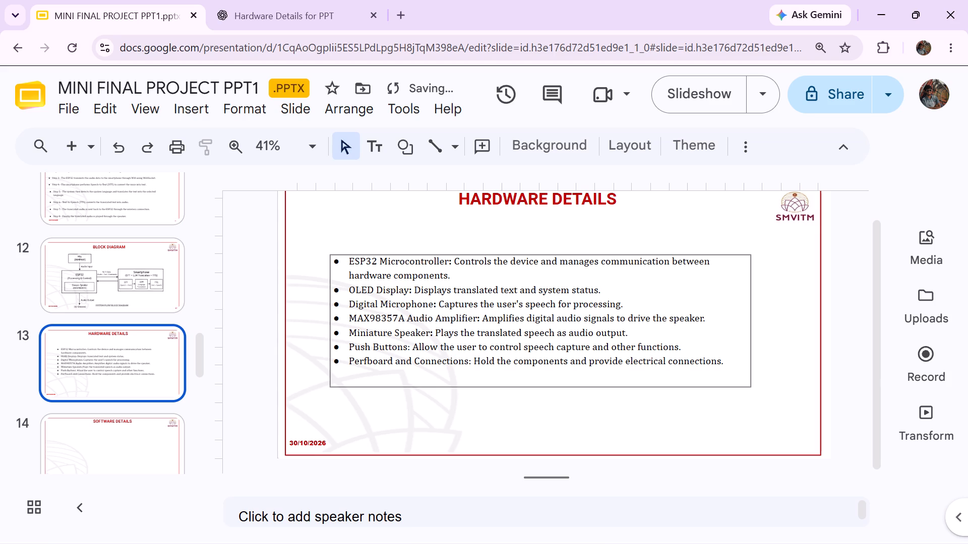
left_click_drag(342, 260, 518, 358)
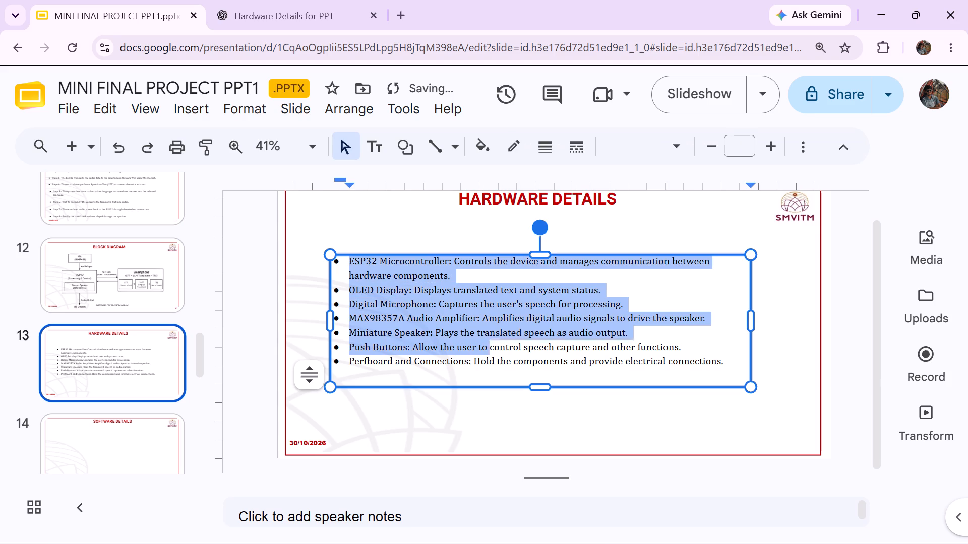
left_click_drag(518, 358, 742, 367)
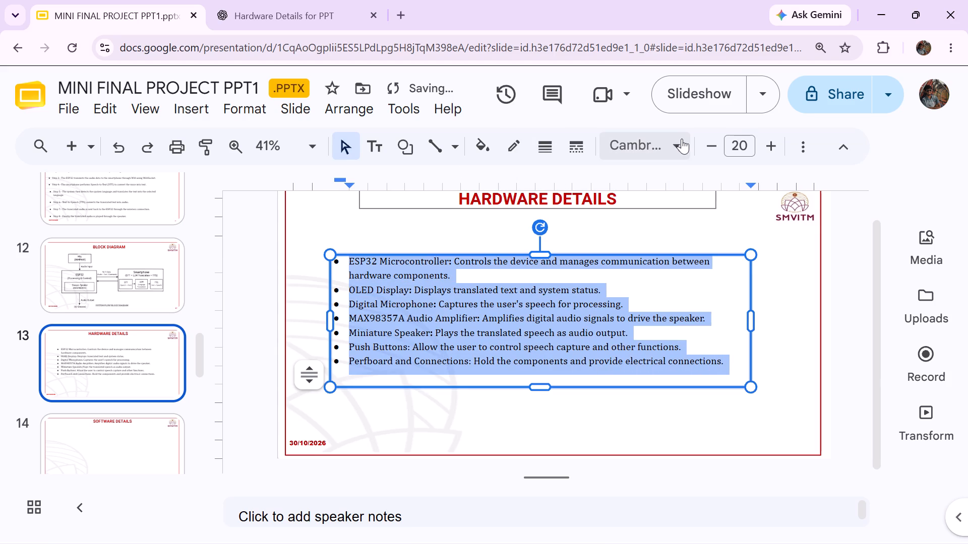
left_click(793, 153)
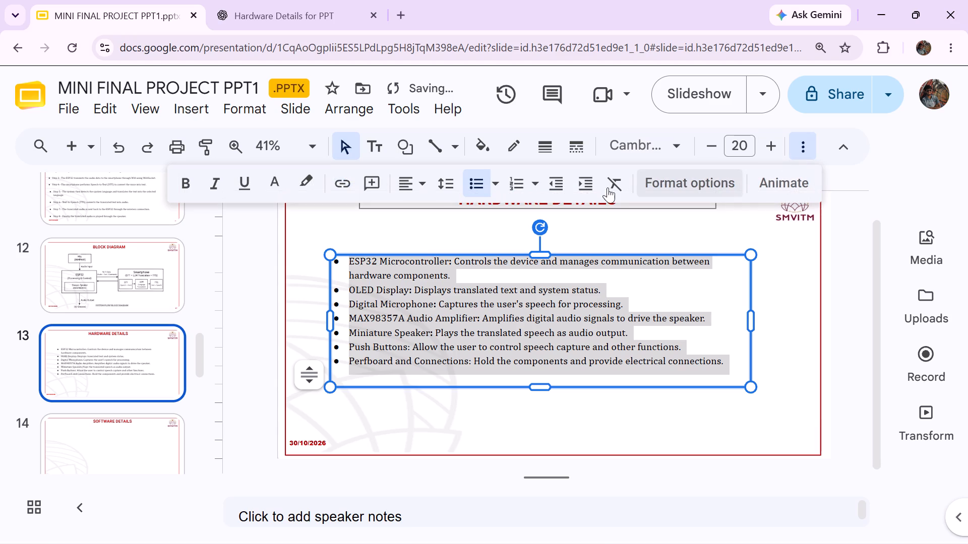
left_click(506, 183)
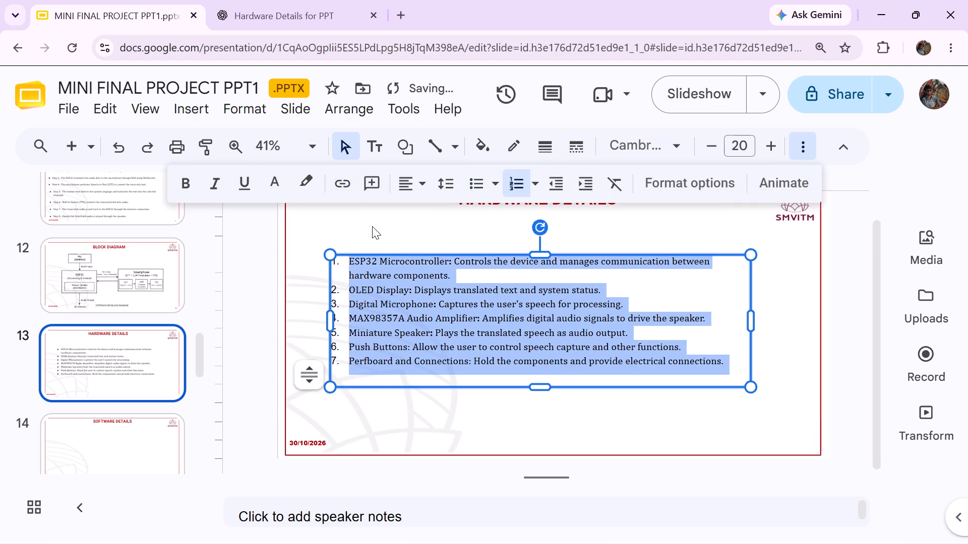
left_click(372, 226)
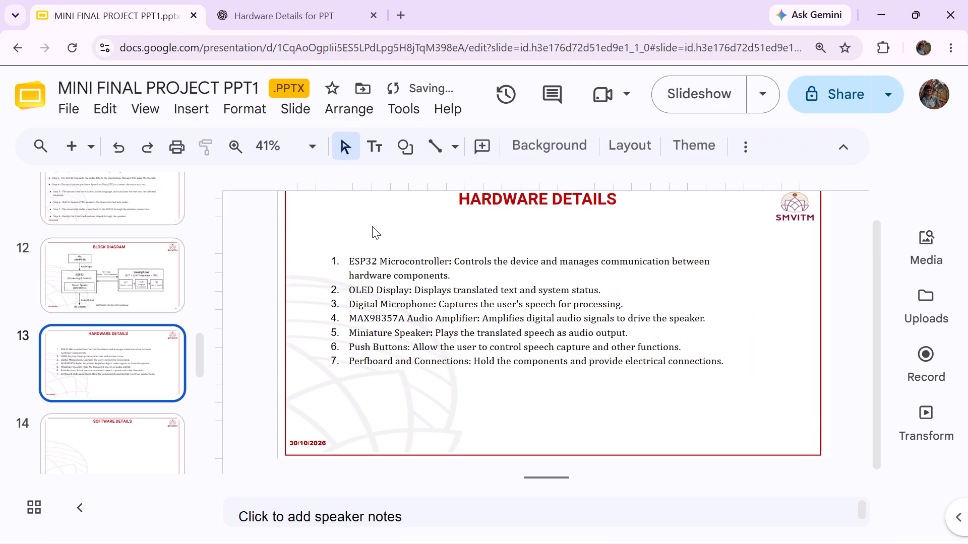
Justify the whole numbered component list on the HARDWARE DETAILS slide.
left_click_drag(349, 256, 642, 326)
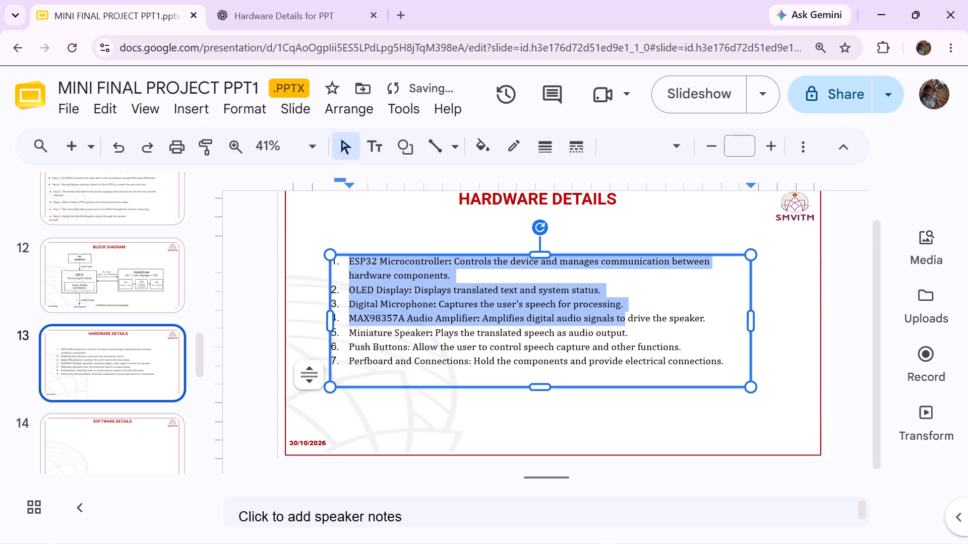
left_click_drag(642, 326, 761, 358)
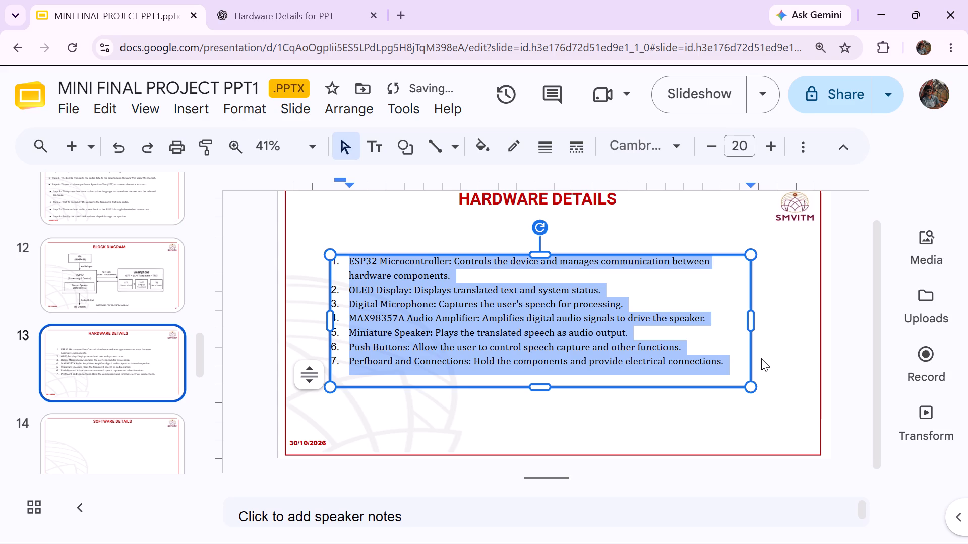
left_click(815, 146)
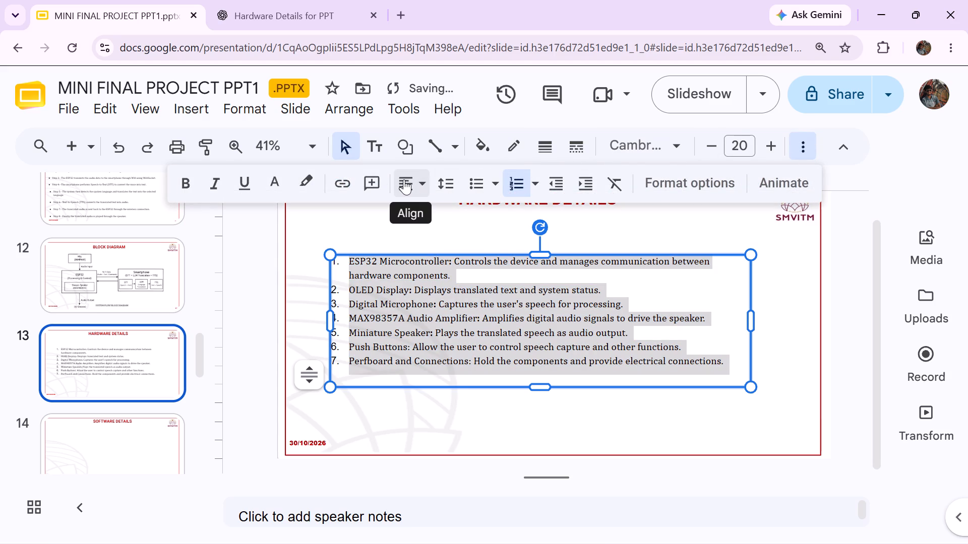
left_click(404, 179)
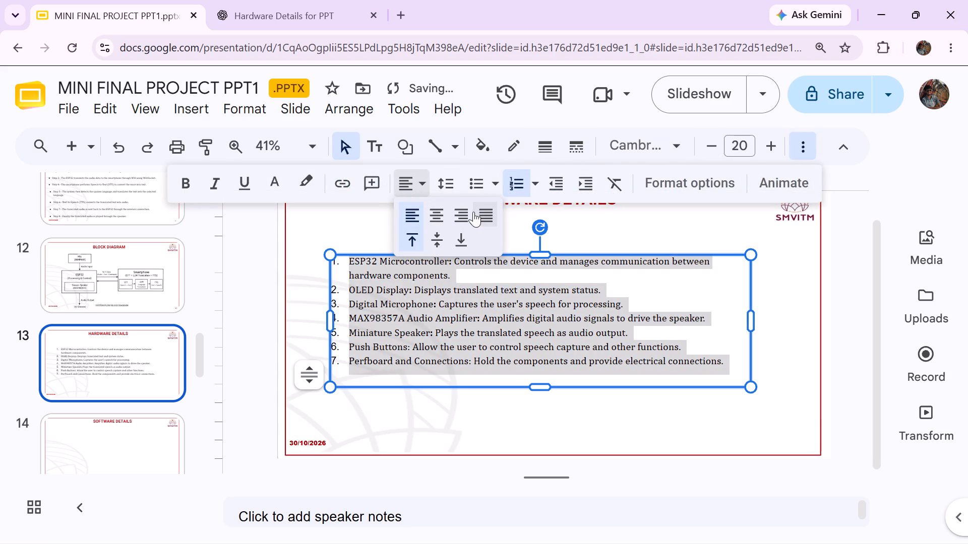
left_click(488, 218)
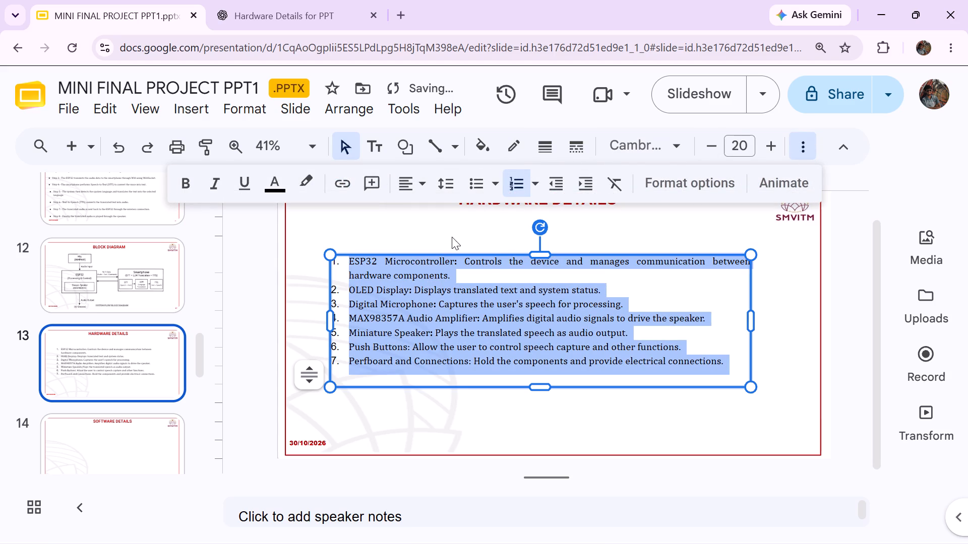
left_click(451, 236)
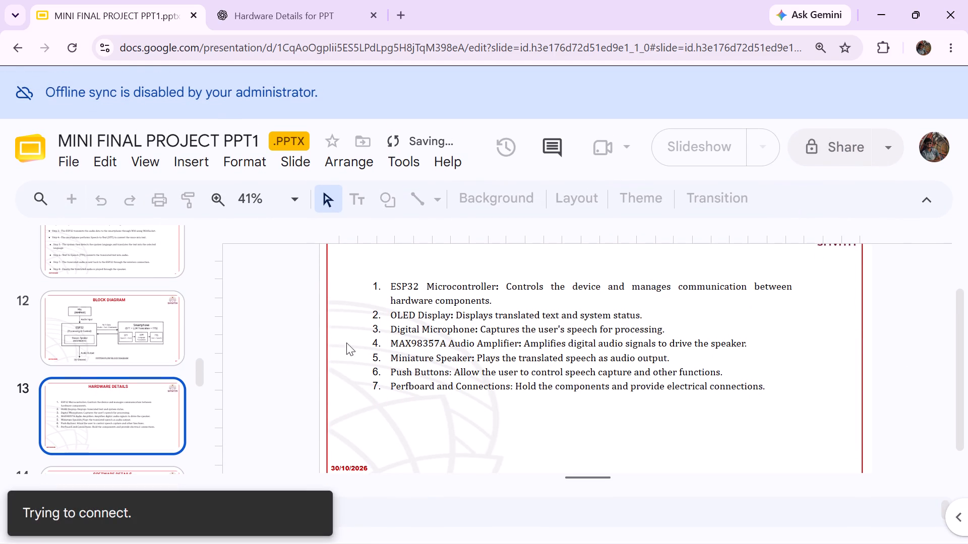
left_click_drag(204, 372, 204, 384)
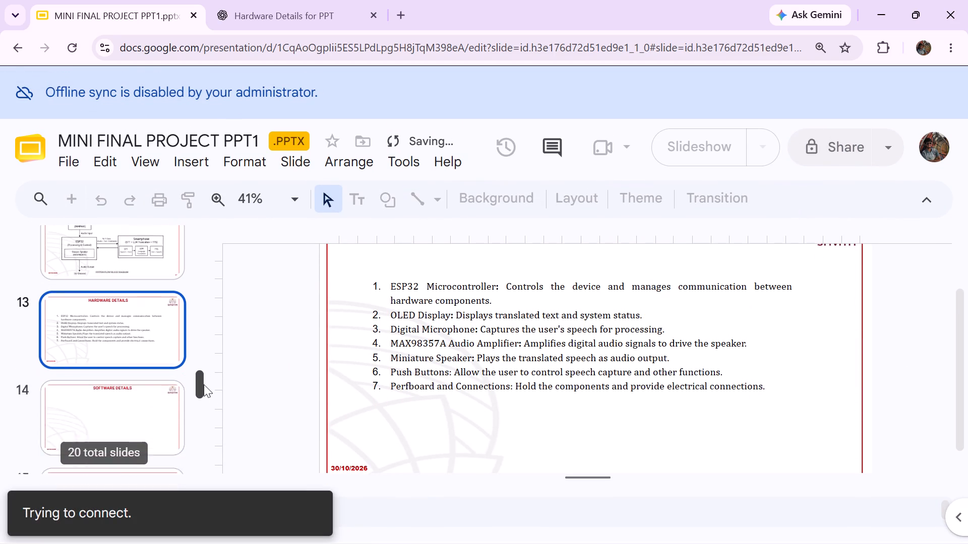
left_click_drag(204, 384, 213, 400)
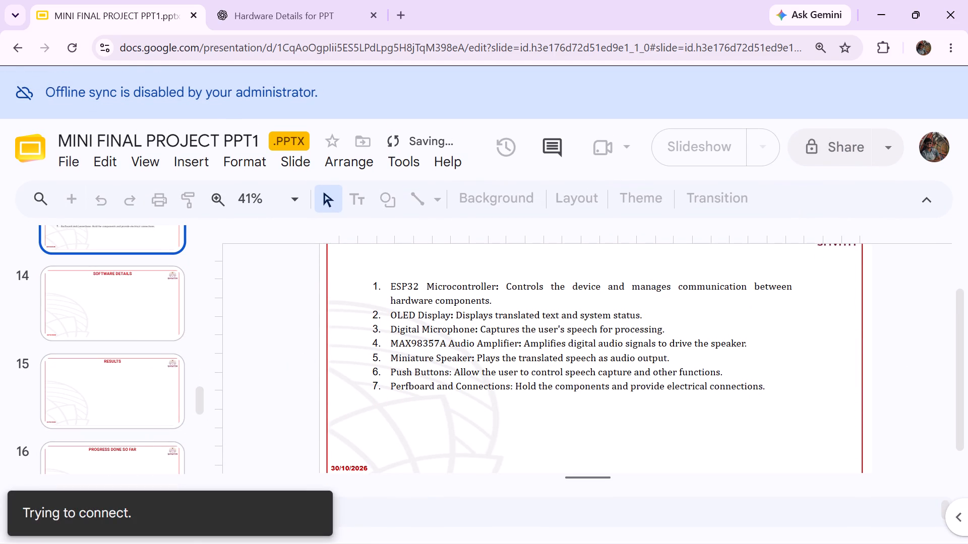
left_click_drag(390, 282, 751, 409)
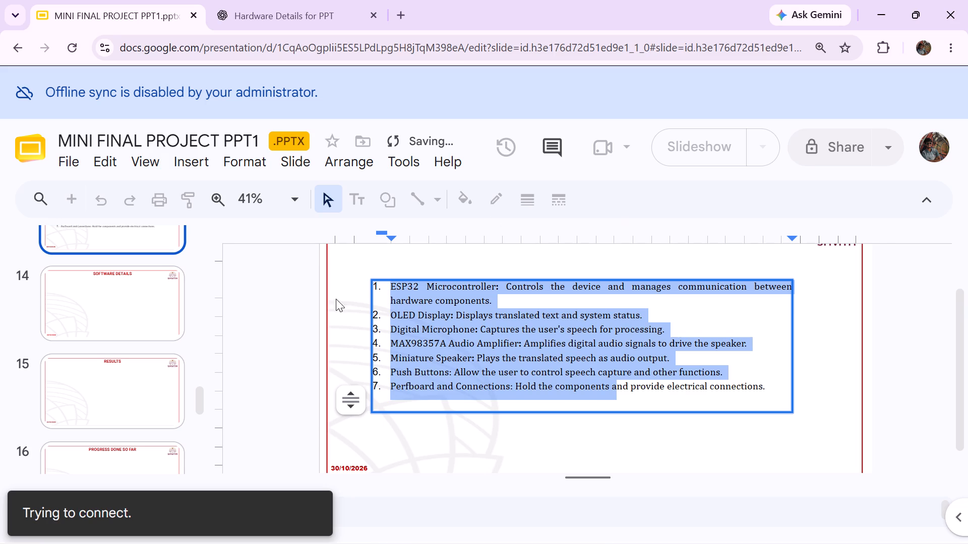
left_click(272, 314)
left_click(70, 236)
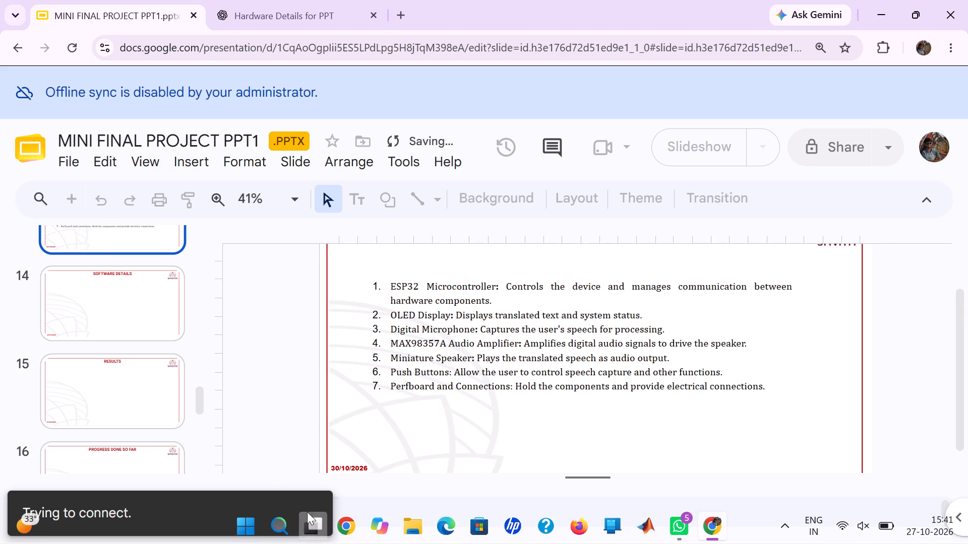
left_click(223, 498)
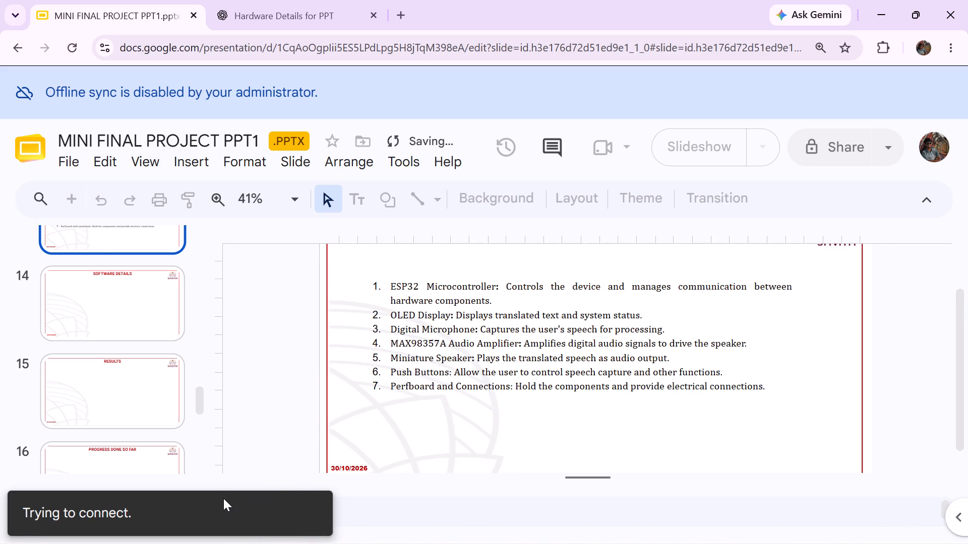
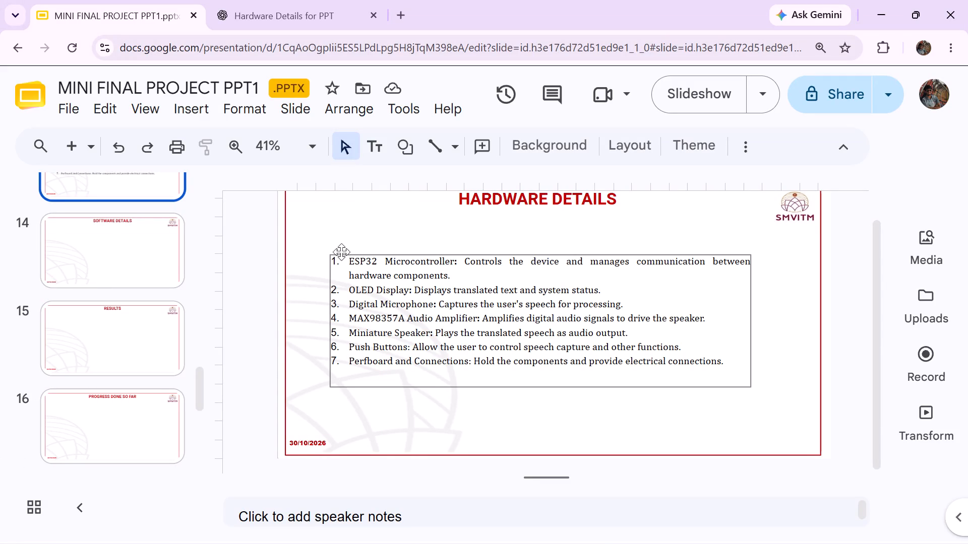
Select all seven entries of the numbered component list on the HARDWARE DETAILS slide and show the additional text formatting options.
left_click_drag(349, 258, 552, 336)
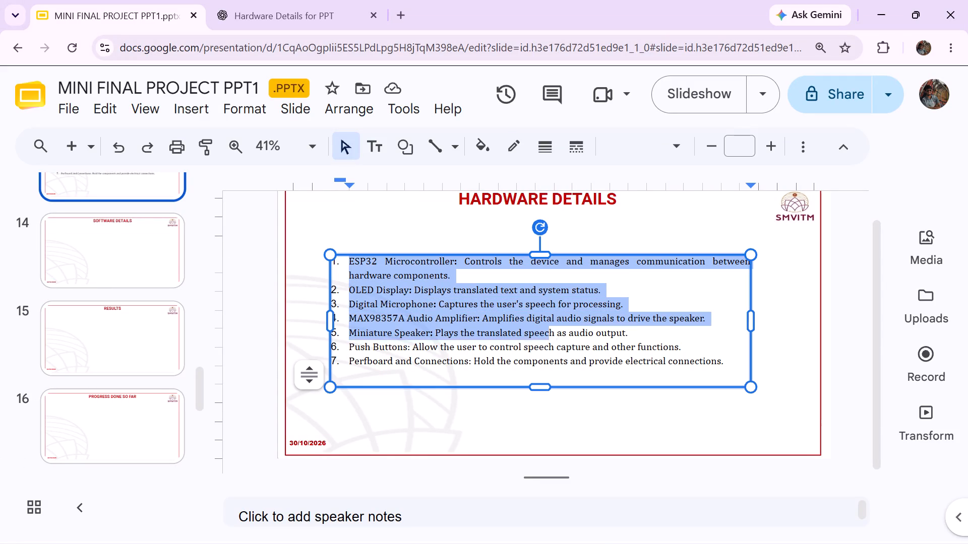
left_click_drag(552, 336, 761, 355)
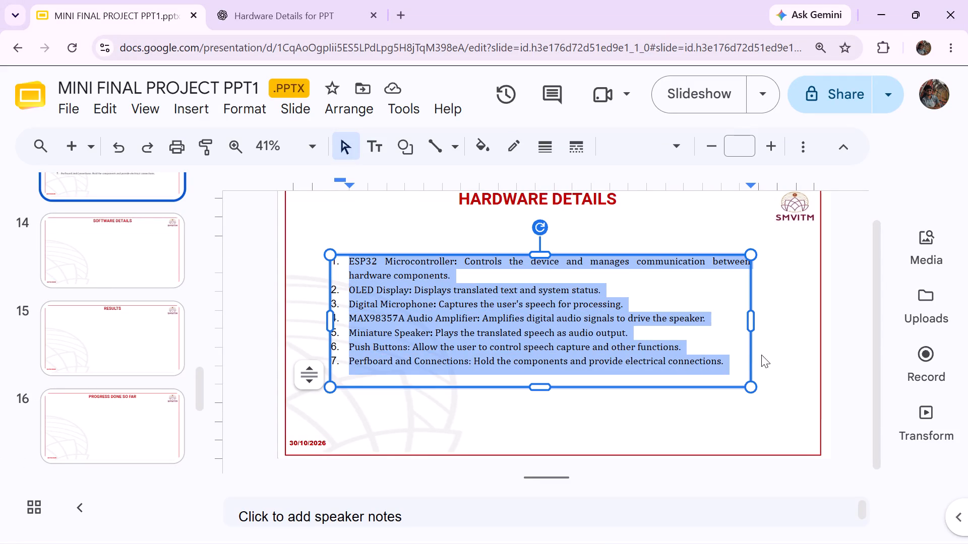
left_click_drag(761, 355, 769, 355)
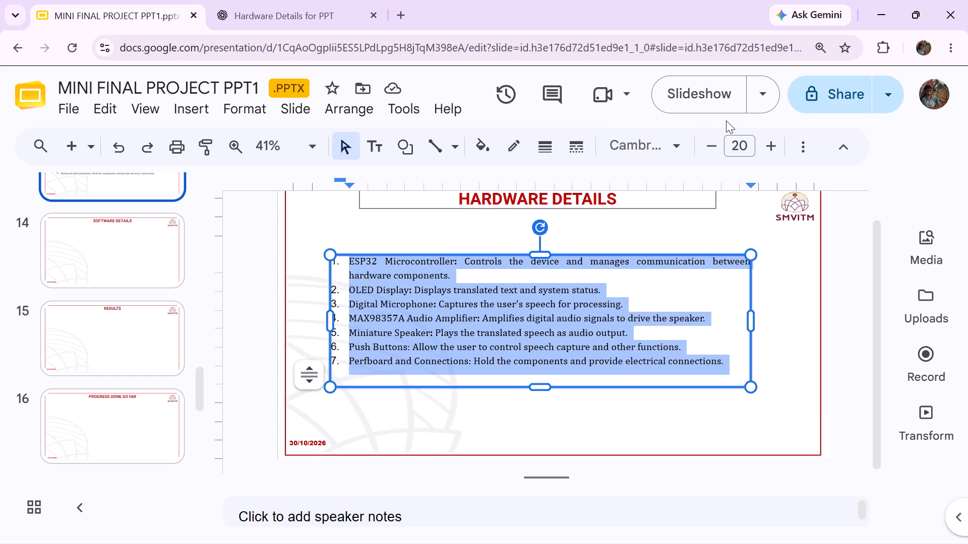
left_click(807, 156)
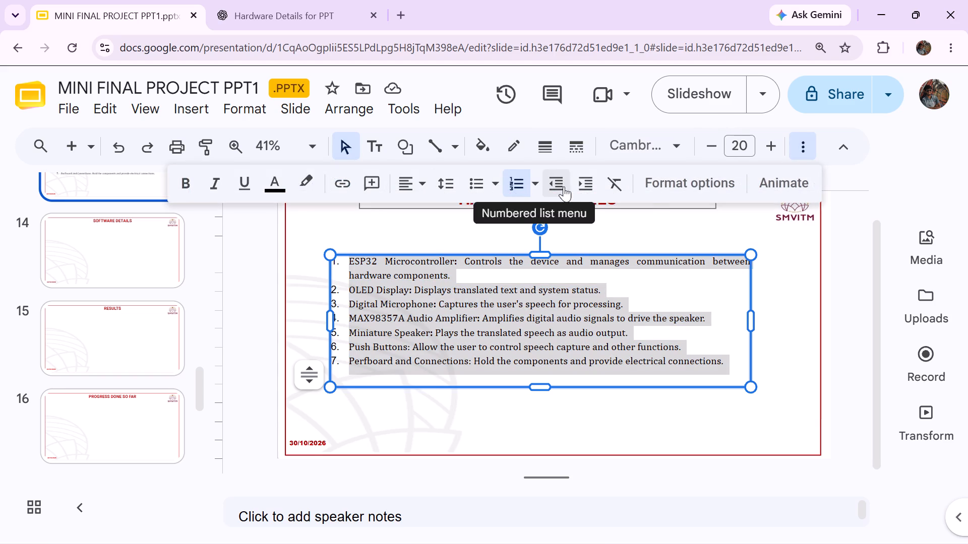
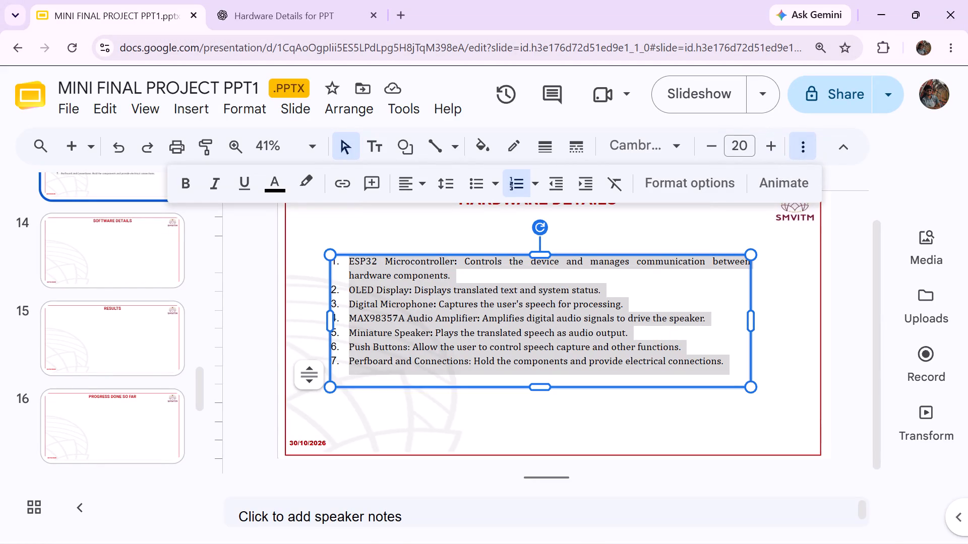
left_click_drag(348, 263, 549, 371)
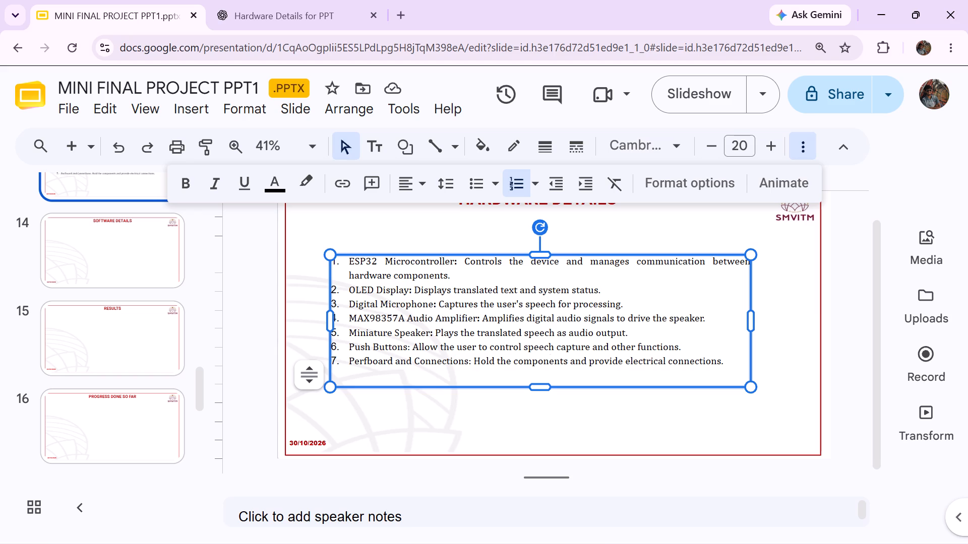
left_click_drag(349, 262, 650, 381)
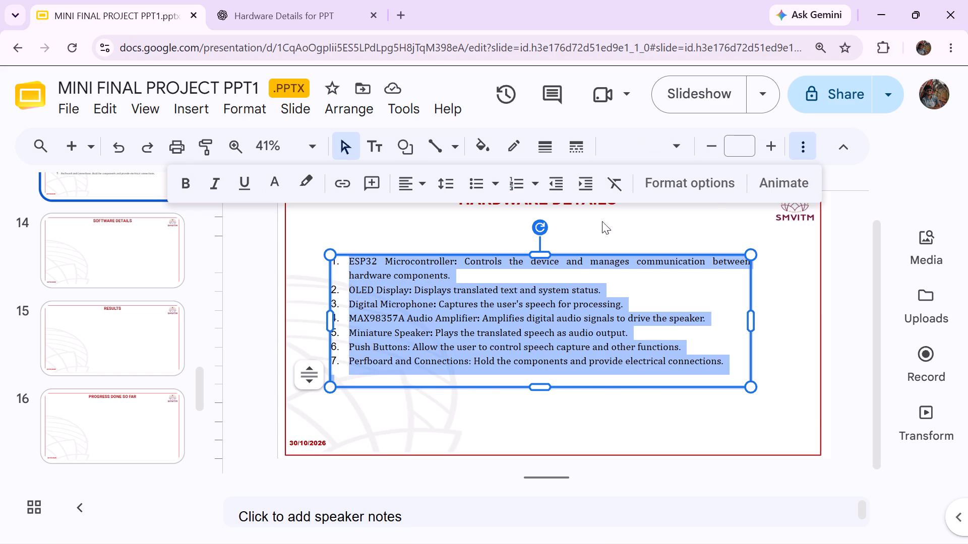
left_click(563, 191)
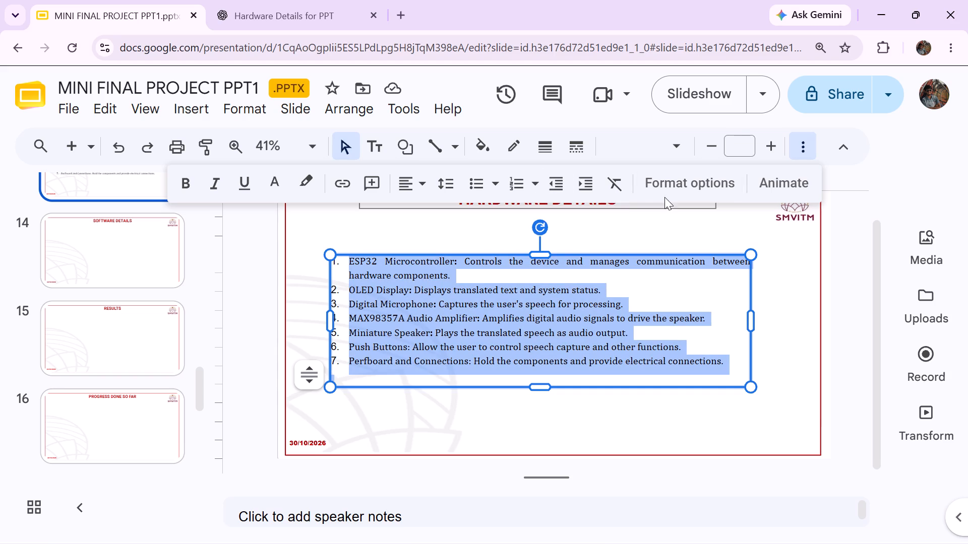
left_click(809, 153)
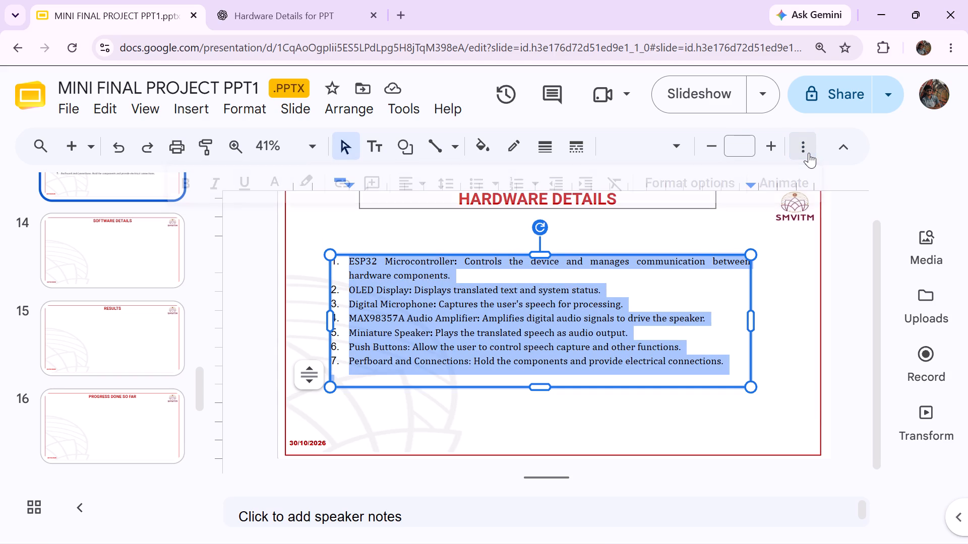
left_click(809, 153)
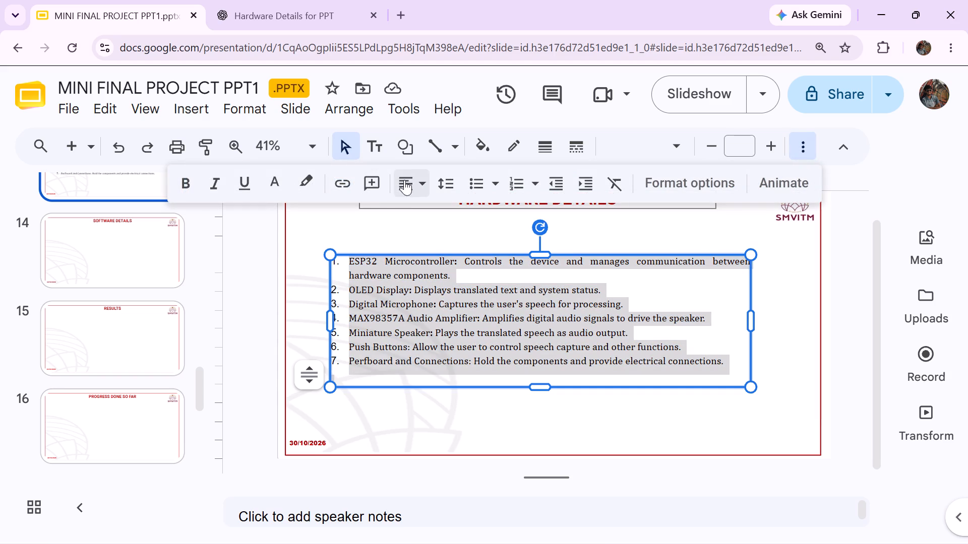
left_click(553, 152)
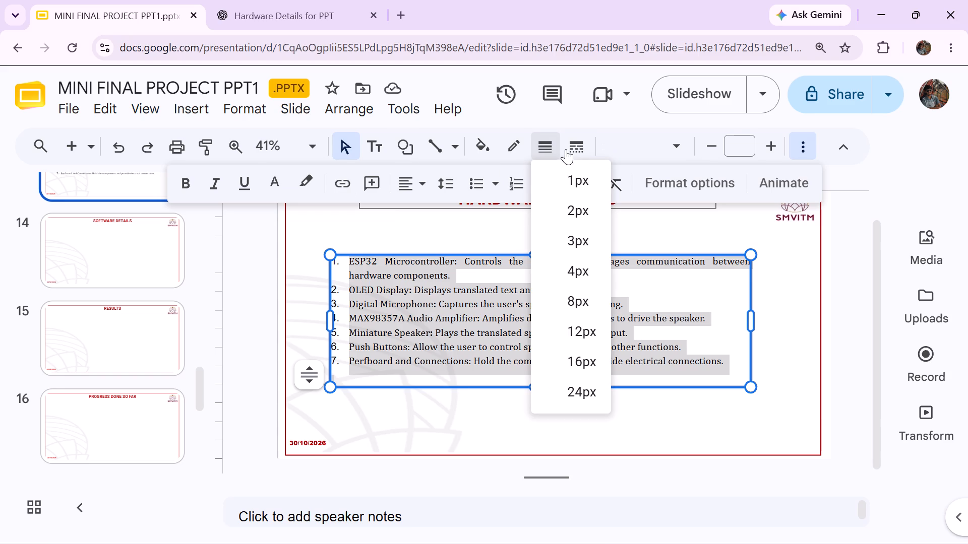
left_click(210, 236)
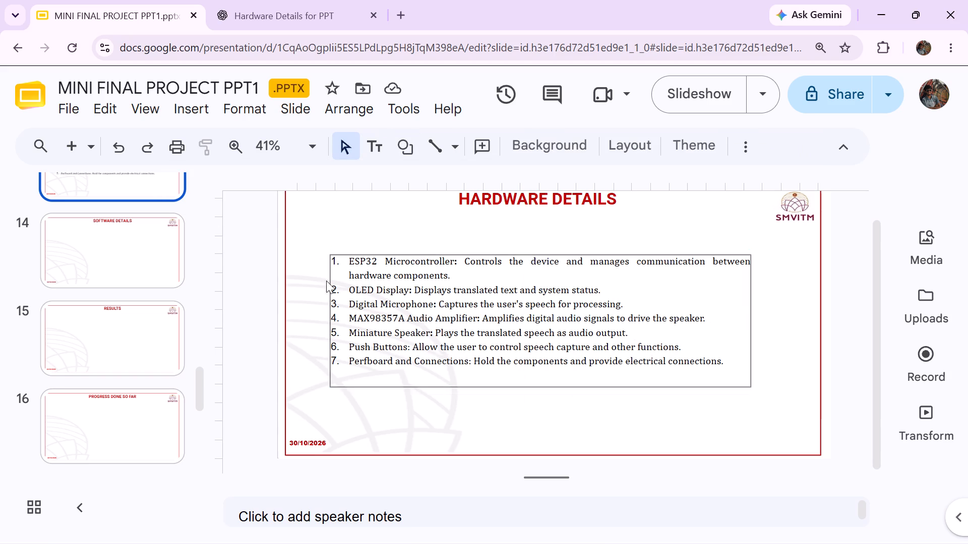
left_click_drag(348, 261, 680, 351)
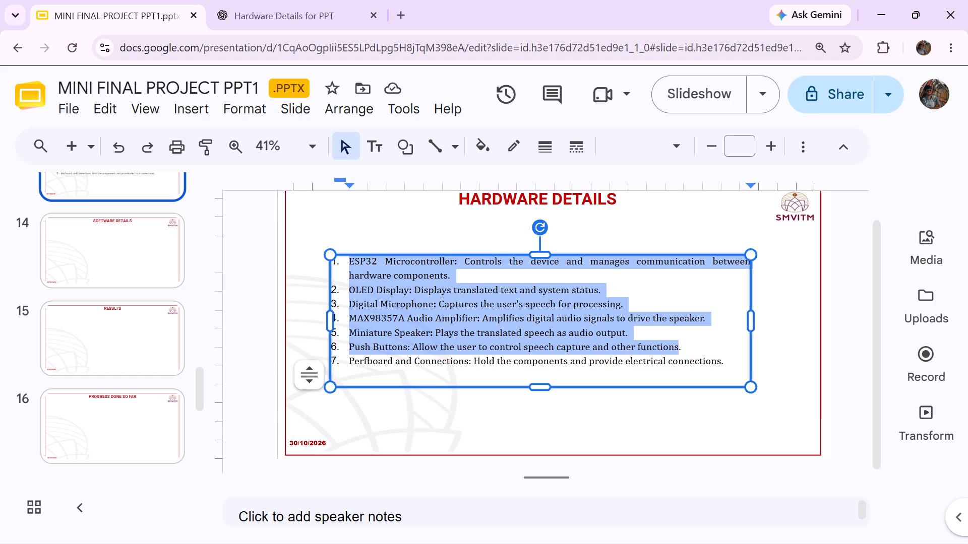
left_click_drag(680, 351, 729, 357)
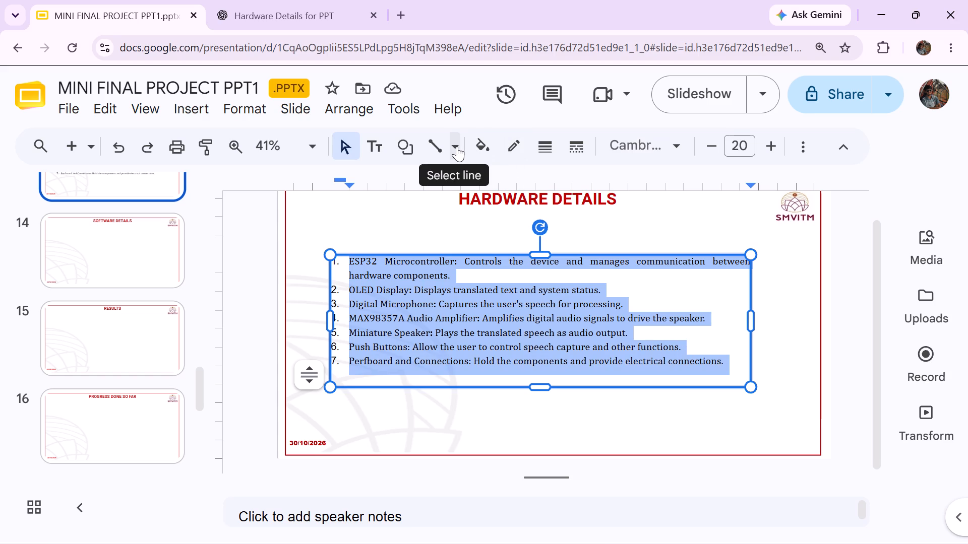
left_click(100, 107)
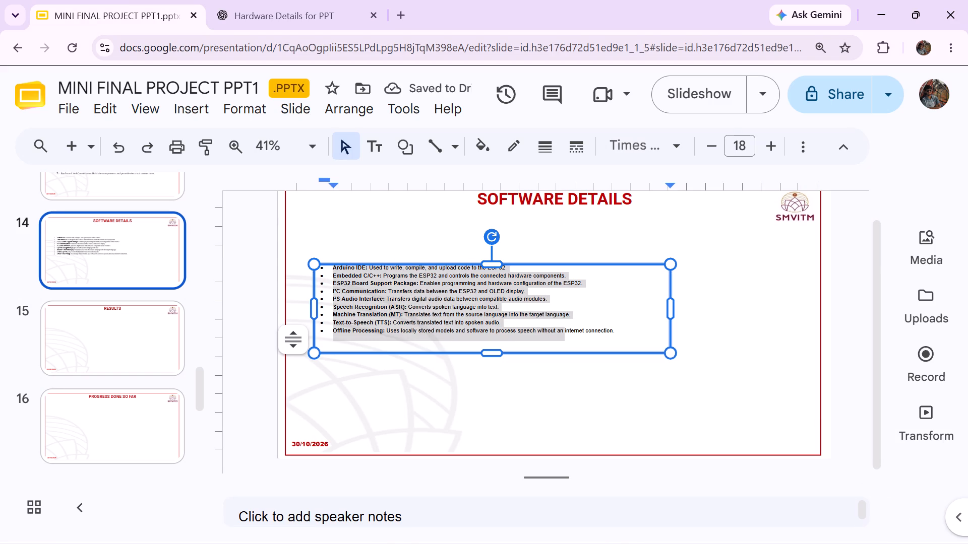
left_click_drag(567, 331, 616, 333)
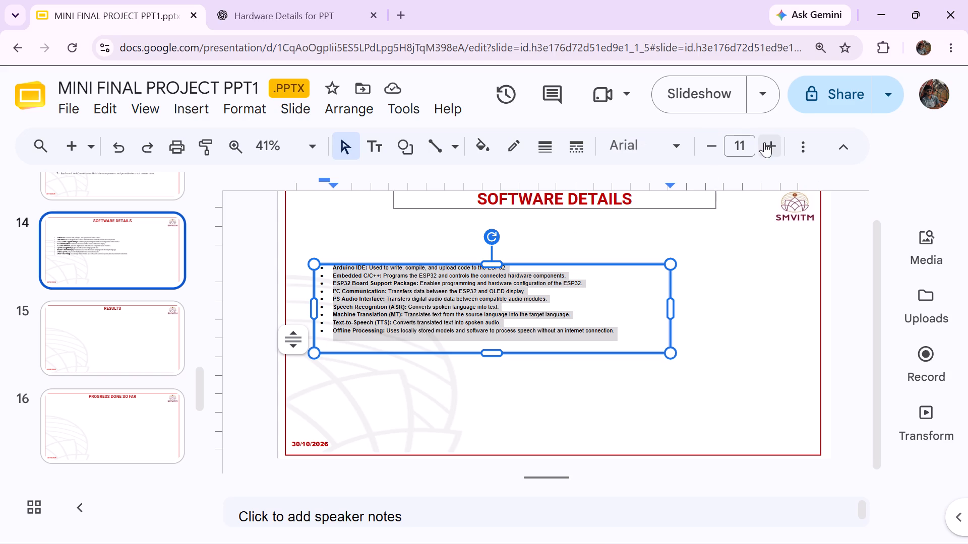
left_click(775, 150)
left_click(775, 150)
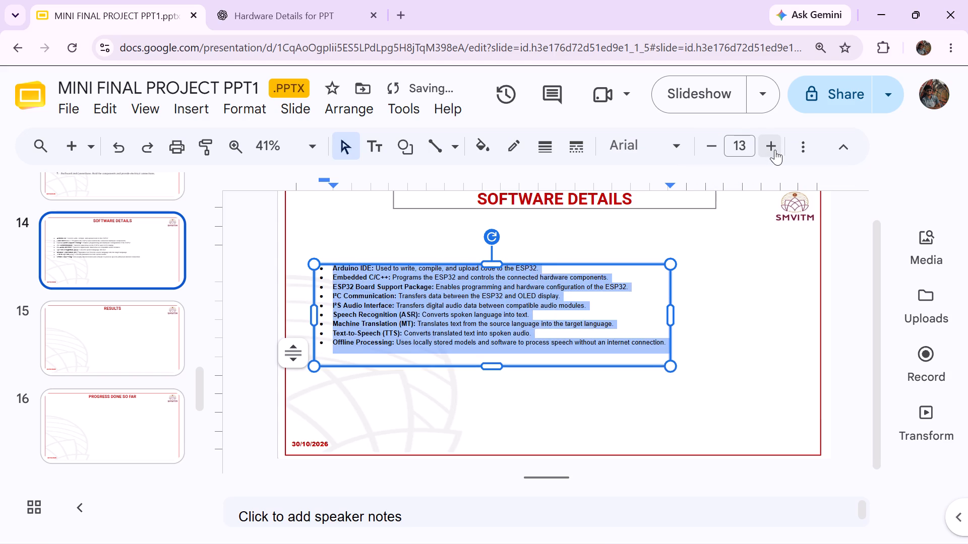
left_click(775, 150)
left_click(775, 150)
left_click(775, 150)
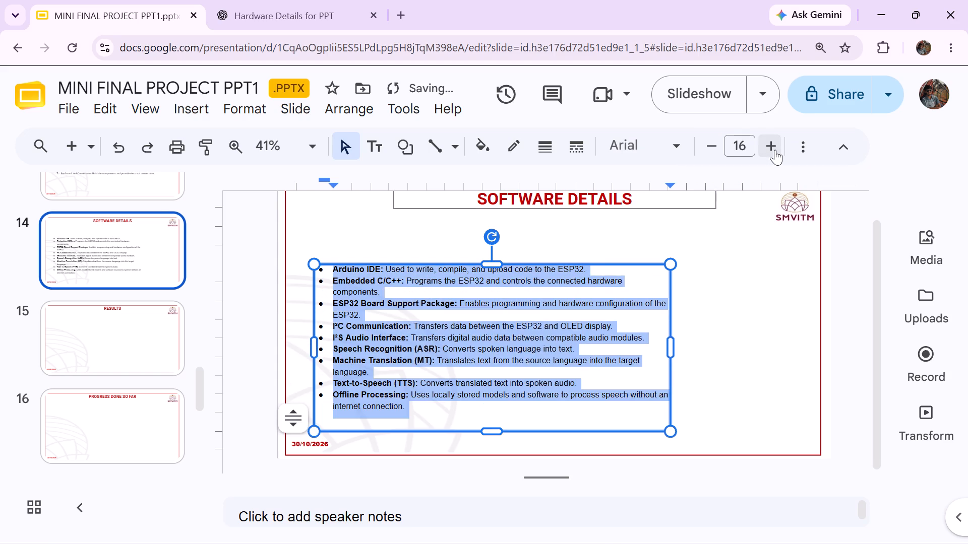
left_click(775, 150)
left_click(775, 150)
left_click(775, 150)
left_click(775, 150)
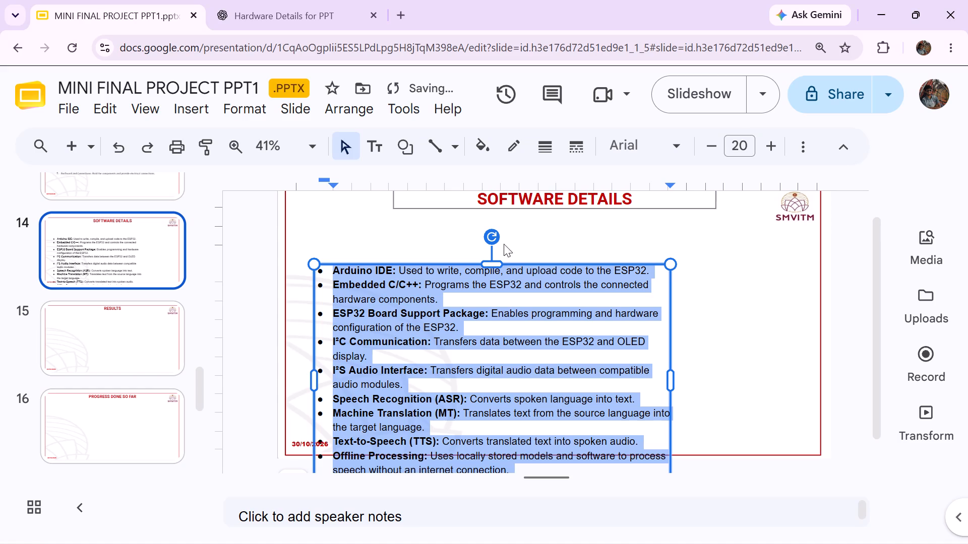
Extend the bullet text box up closer to the SOFTWARE DETAILS title and widen it toward the slide's right border.
left_click_drag(495, 264, 496, 196)
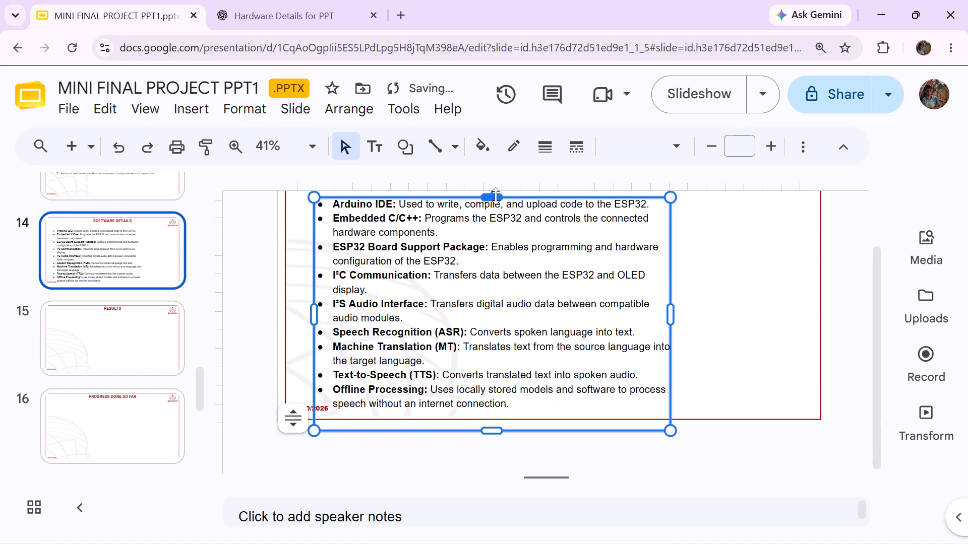
left_click_drag(874, 290, 875, 229)
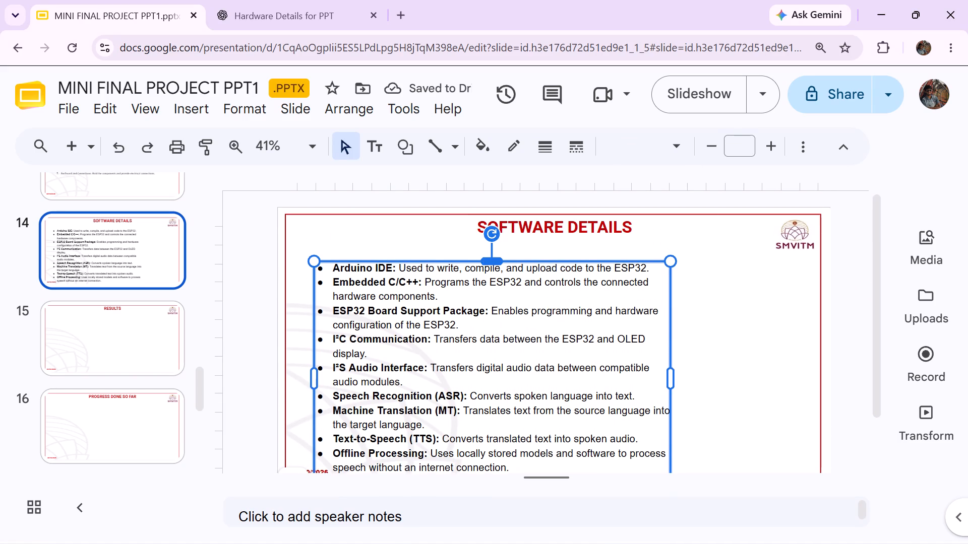
left_click_drag(670, 377, 767, 361)
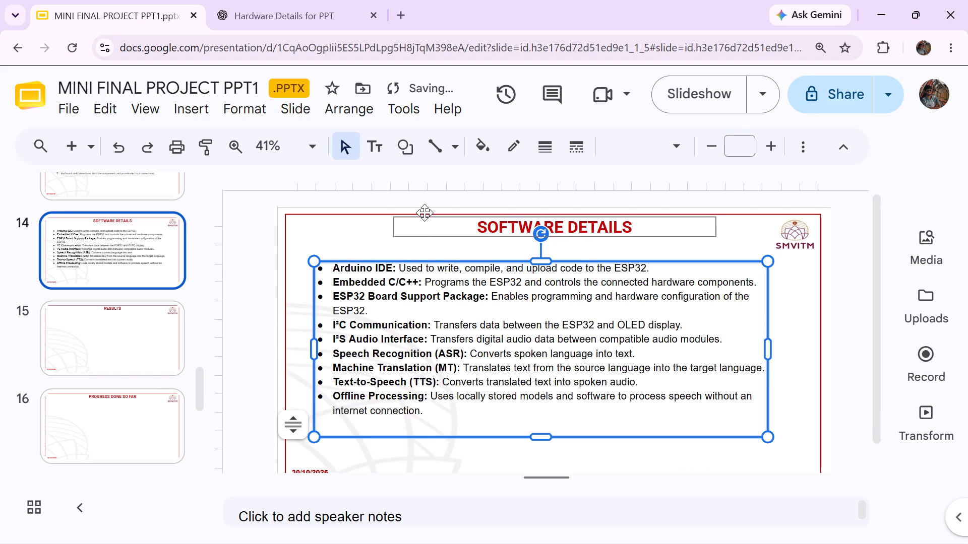
left_click(361, 240)
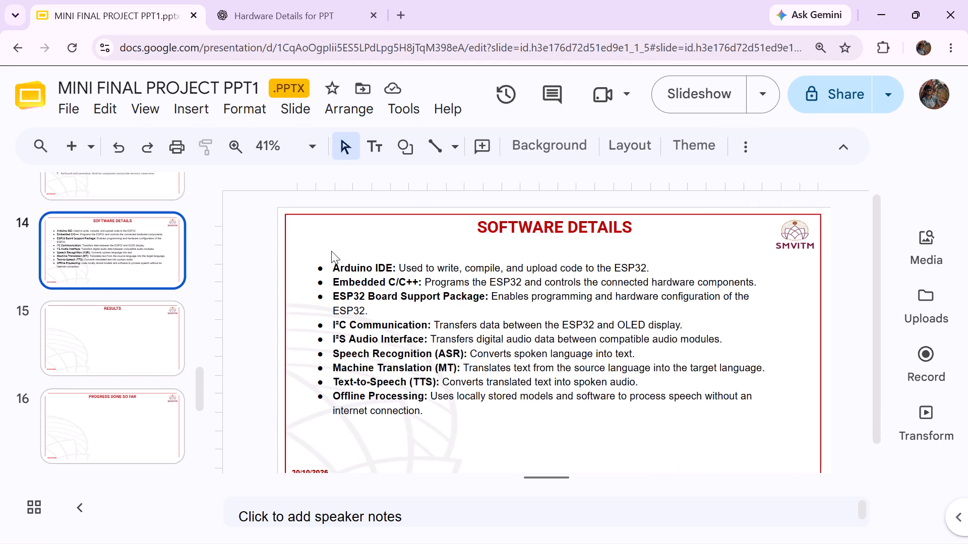
Change the font of all the bullets on the SOFTWARE DETAILS slide to Cambria.
left_click_drag(334, 266, 708, 402)
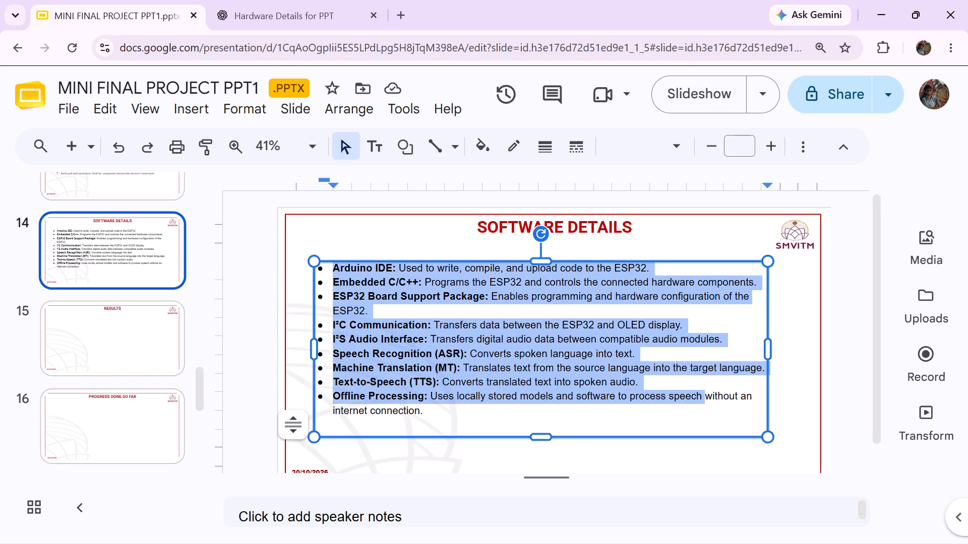
left_click_drag(708, 402, 700, 427)
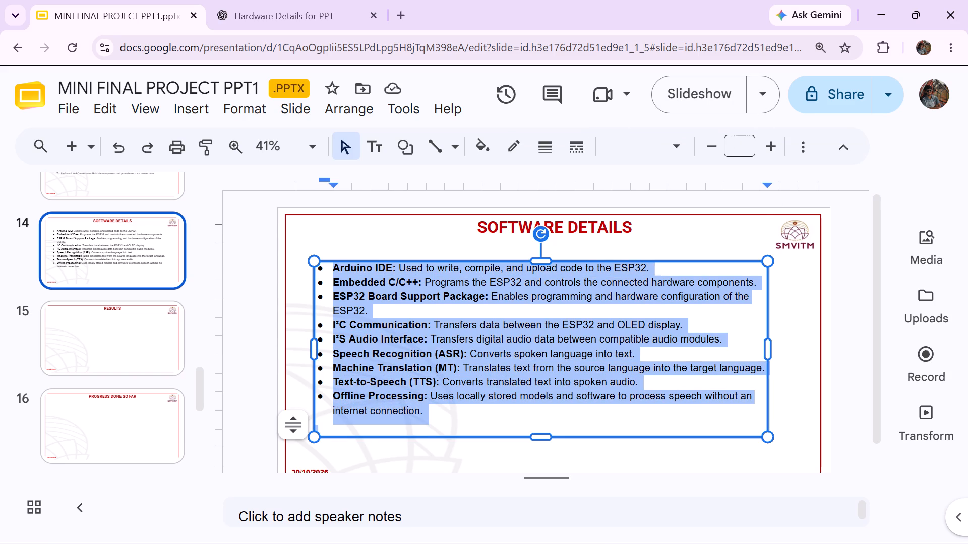
left_click(740, 153)
left_click(740, 153)
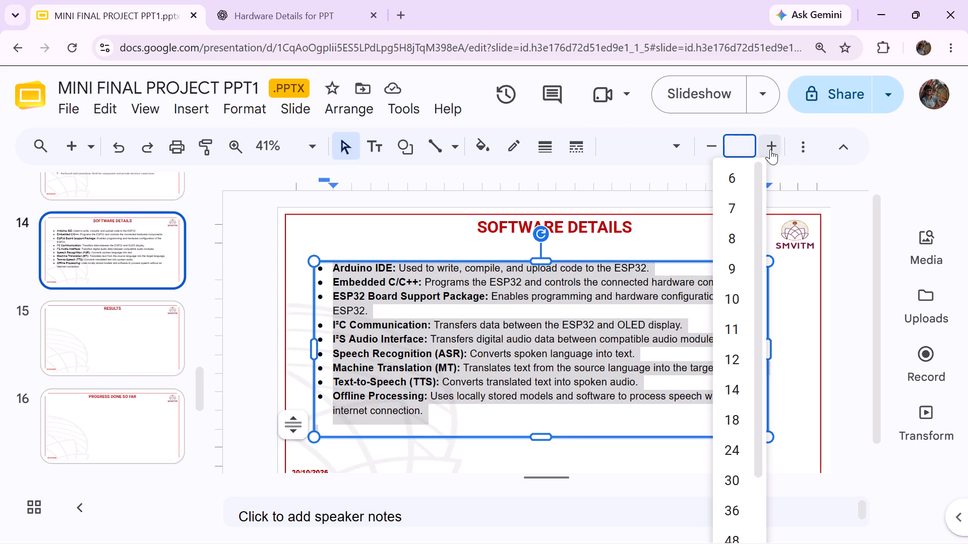
left_click(642, 150)
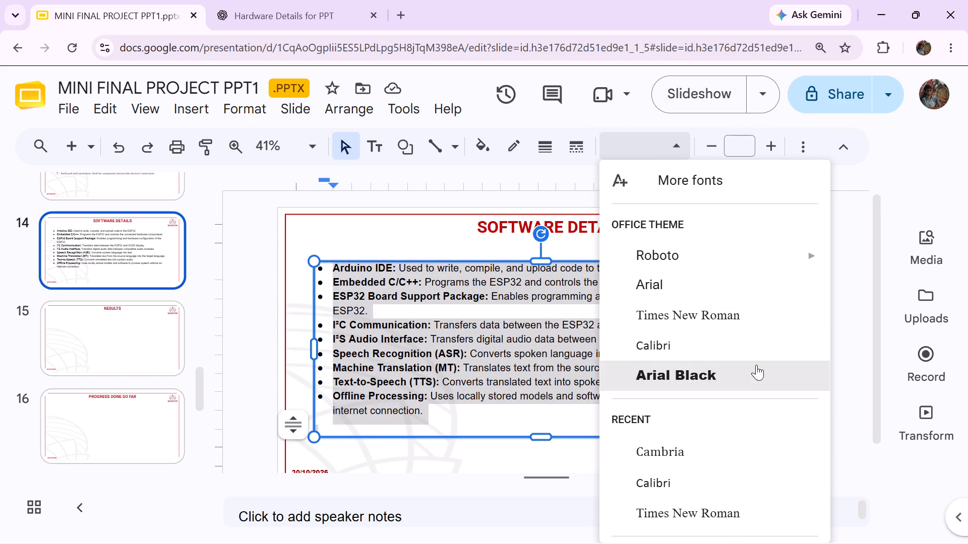
left_click(723, 454)
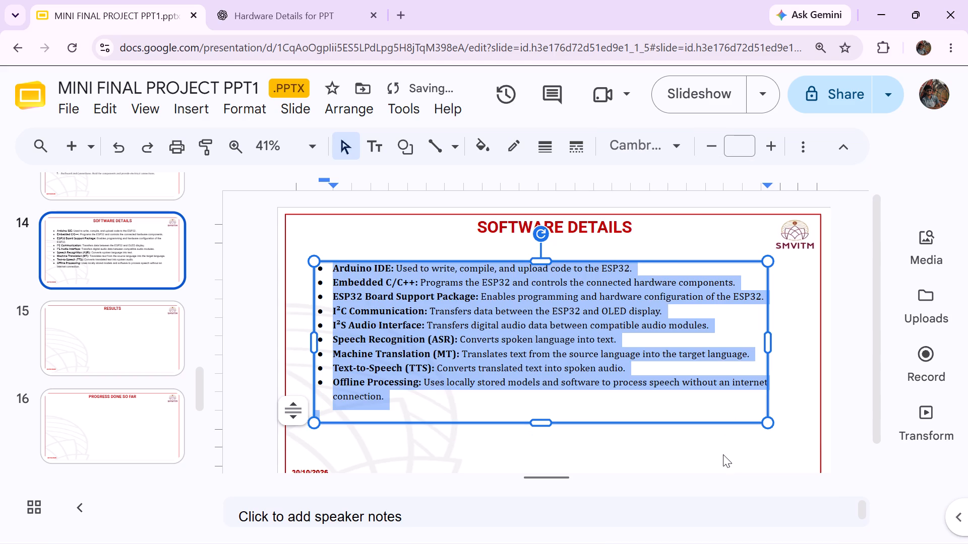
Remove the bold from the terms Arduino IDE, Embedded C/C++ and ESP32 Board Support Package in the SOFTWARE DETAILS bullets.
left_click_drag(333, 269, 387, 267)
left_click(387, 267)
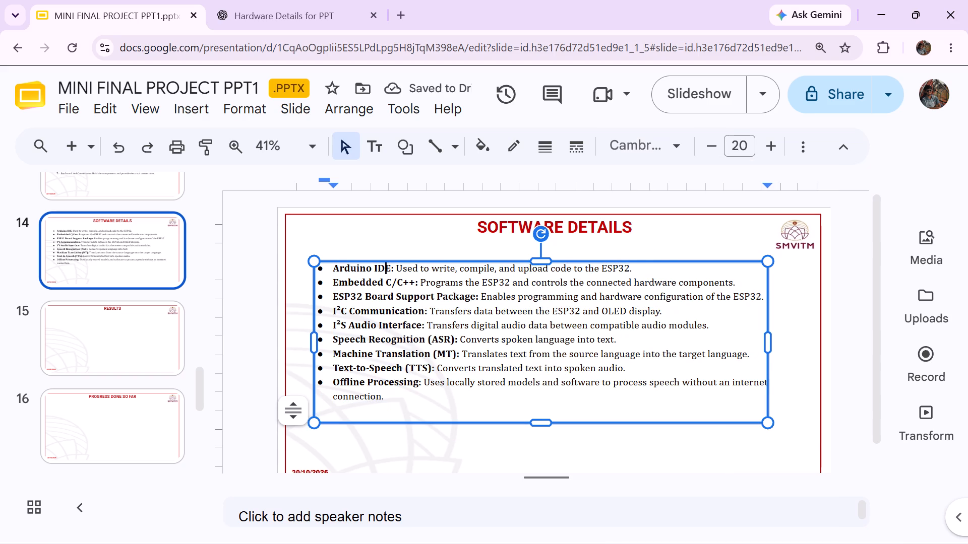
left_click_drag(390, 267, 332, 272)
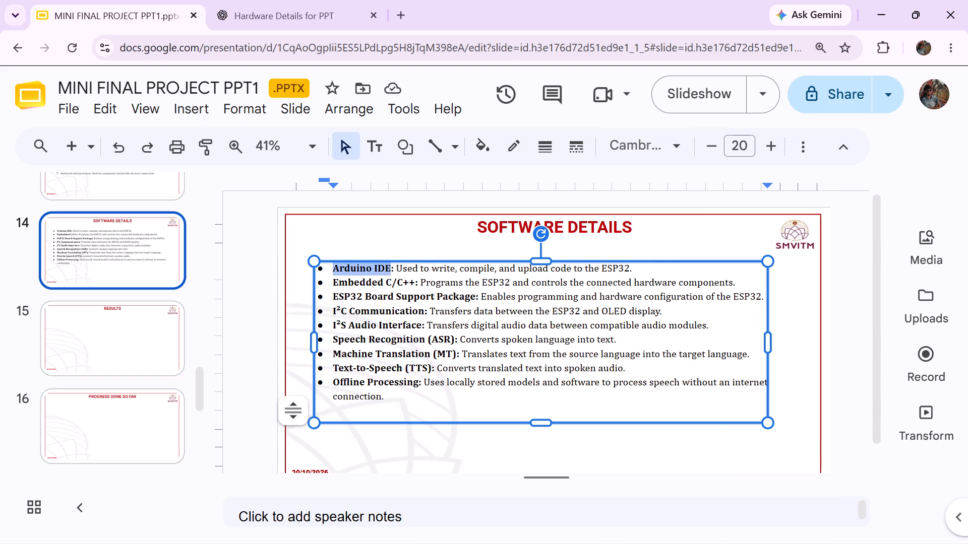
left_click(800, 146)
left_click(173, 183)
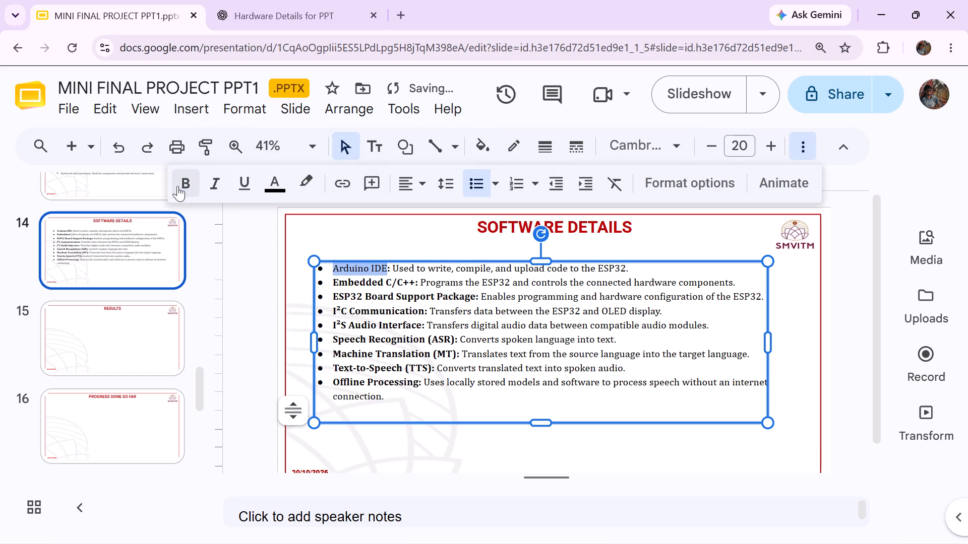
left_click_drag(414, 283, 335, 283)
left_click(468, 323)
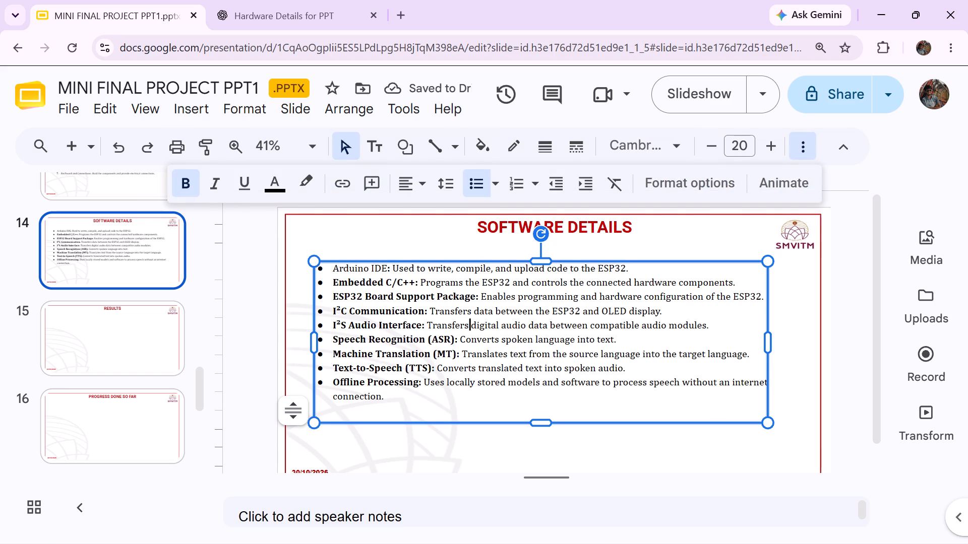
left_click_drag(413, 278, 321, 283)
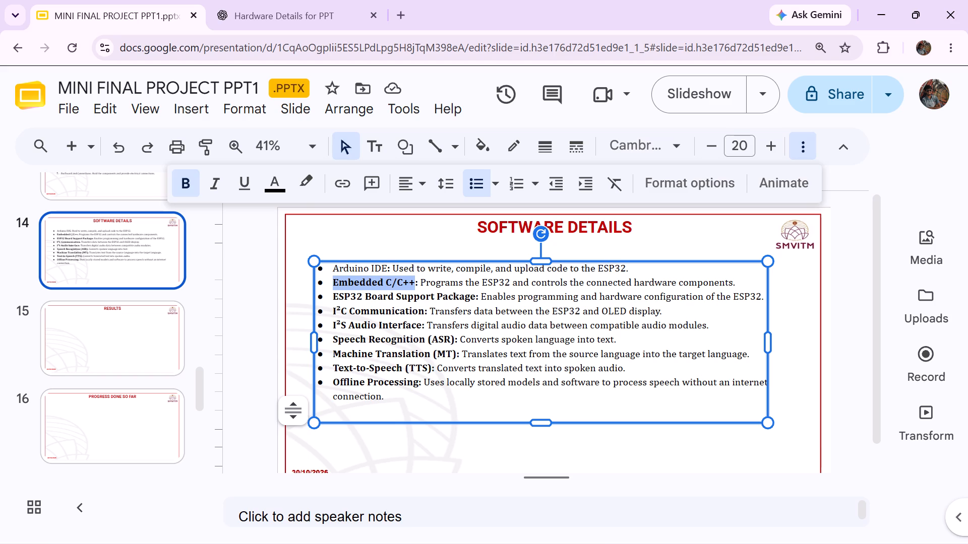
left_click(188, 182)
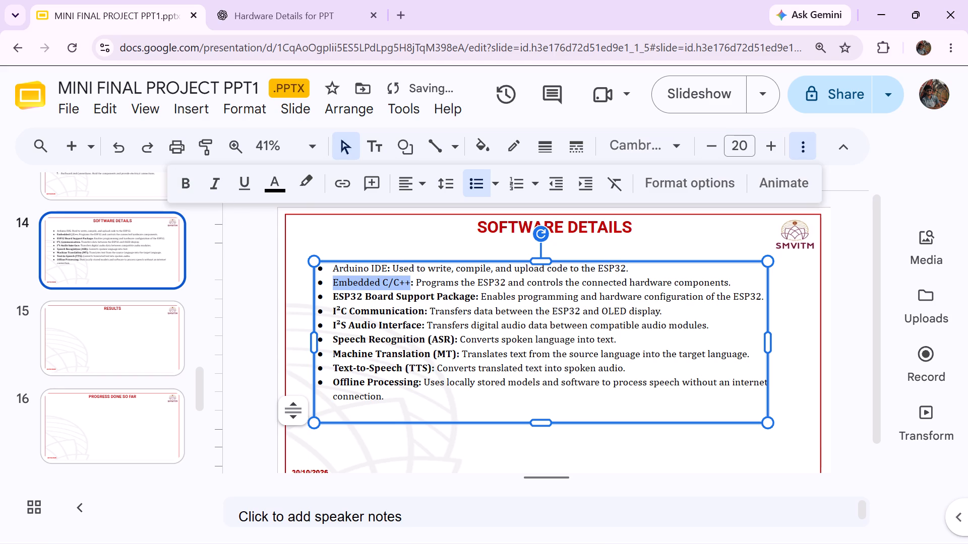
left_click_drag(476, 295, 314, 297)
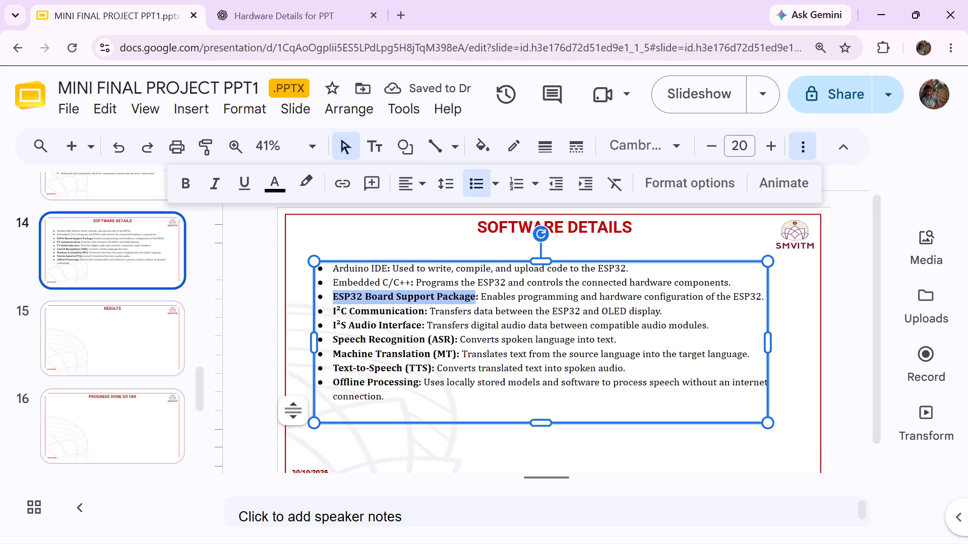
left_click_drag(314, 297, 314, 296)
left_click(182, 178)
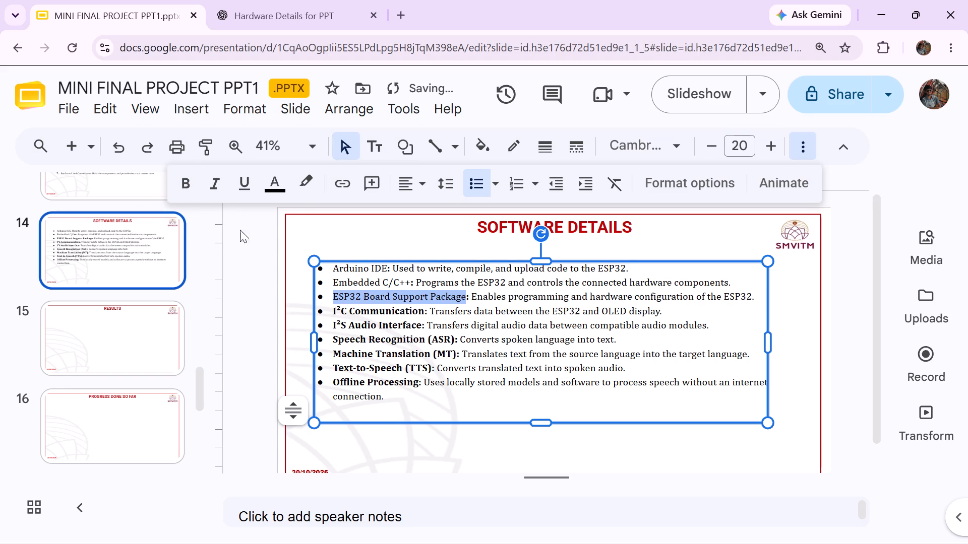
Remove the bold from the terms I²C Communication, I²S Audio Interface and Speech Recognition (ASR) in the SOFTWARE DETAILS bullets.
left_click_drag(427, 311, 357, 313)
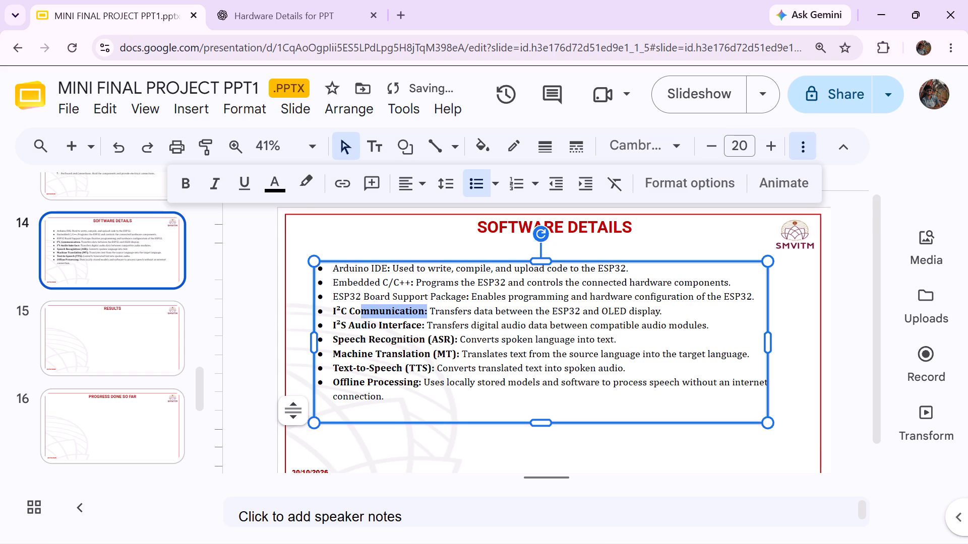
left_click_drag(357, 313, 332, 313)
left_click(186, 182)
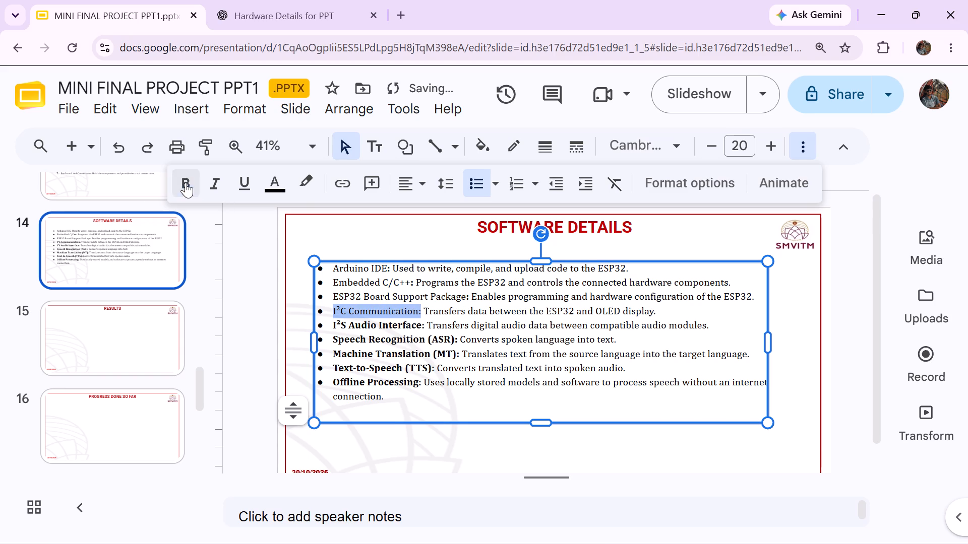
left_click_drag(423, 324, 358, 325)
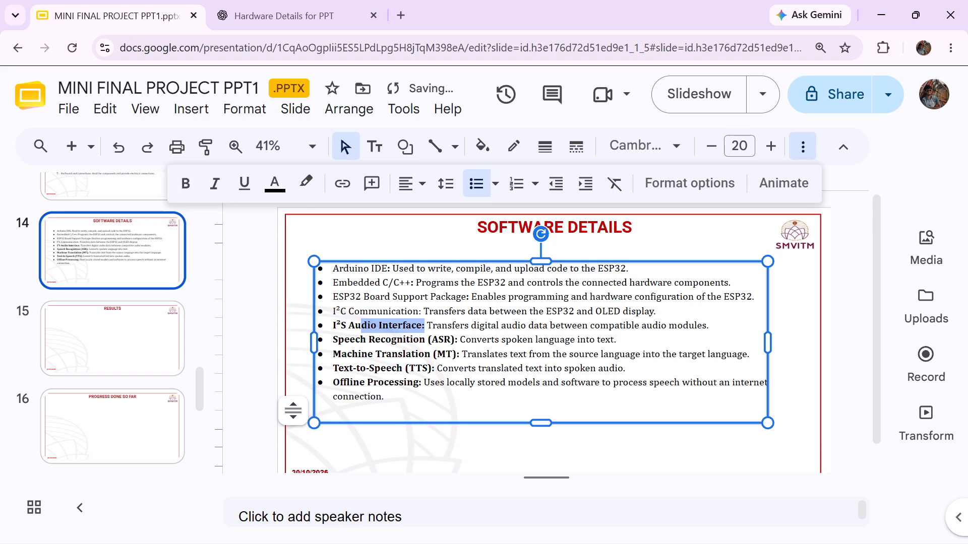
left_click_drag(358, 325, 331, 328)
left_click(179, 187)
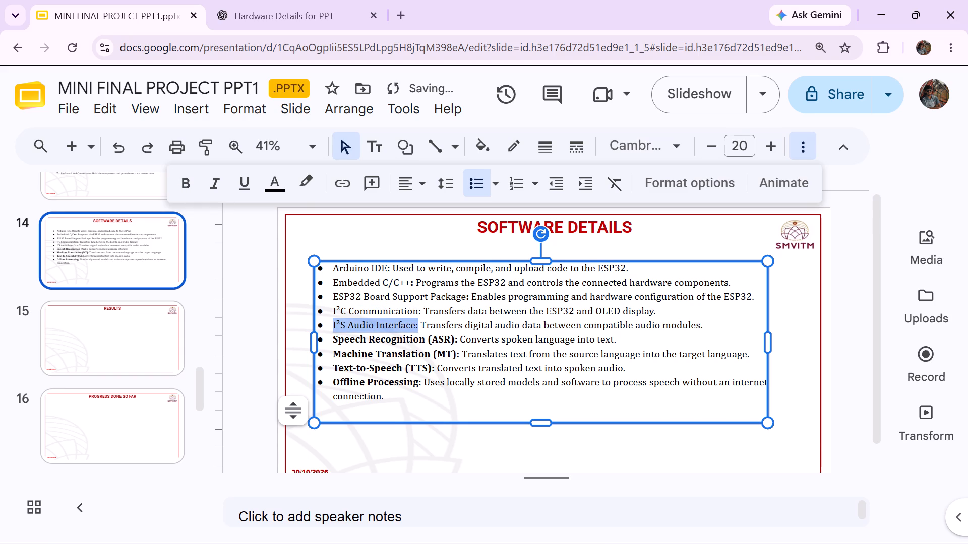
left_click_drag(457, 338, 323, 340)
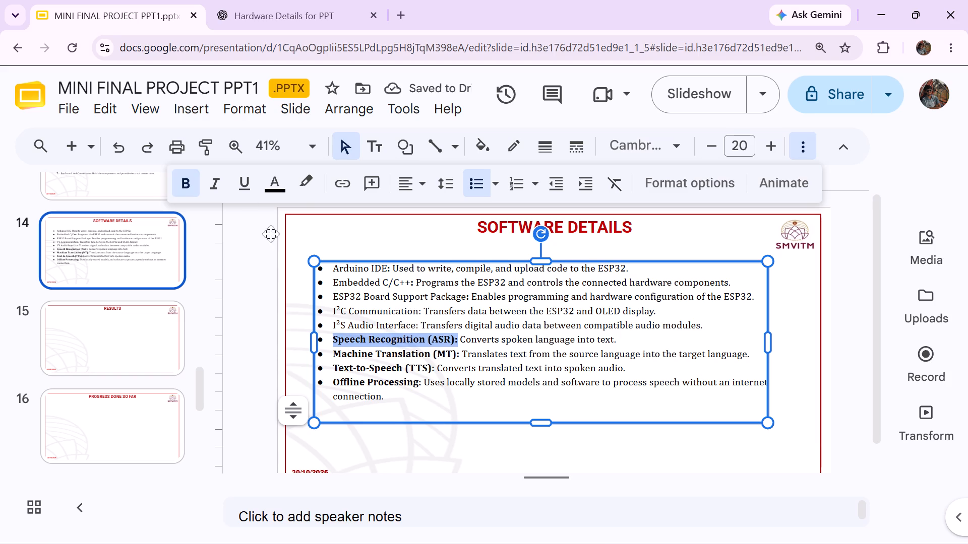
left_click(173, 192)
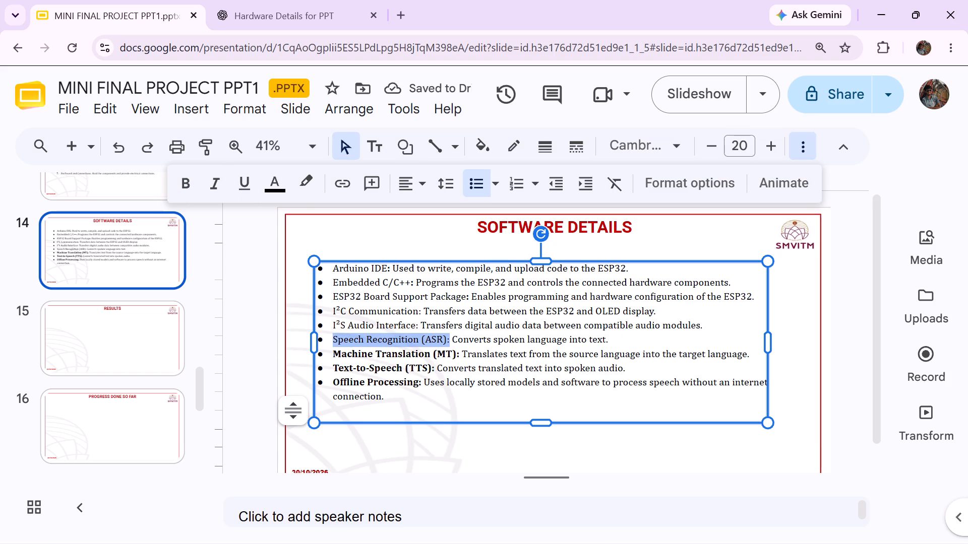
Remove the bold from the terms Machine Translation (MT), Text-to-Speech (TTS) and Offline Processing in the SOFTWARE DETAILS bullets.
left_click_drag(459, 349, 333, 355)
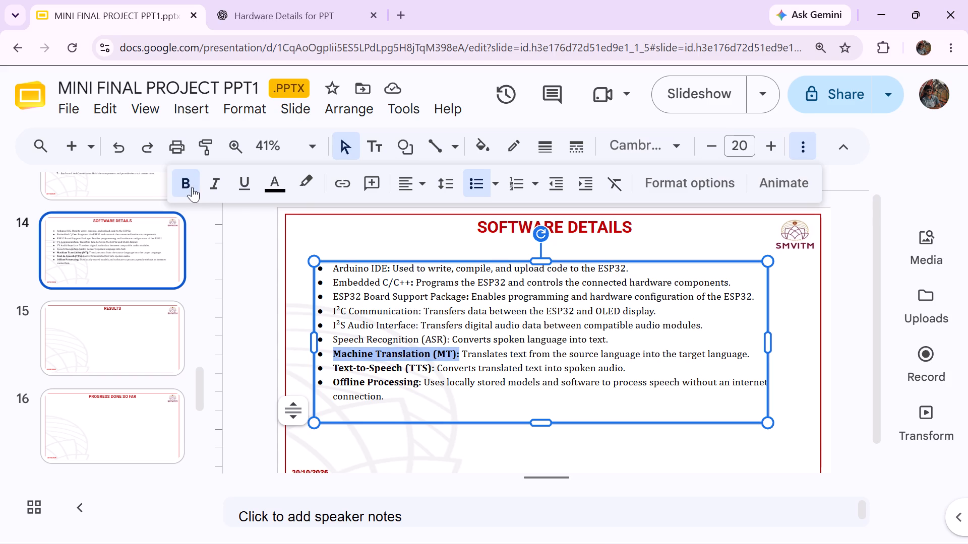
left_click(188, 187)
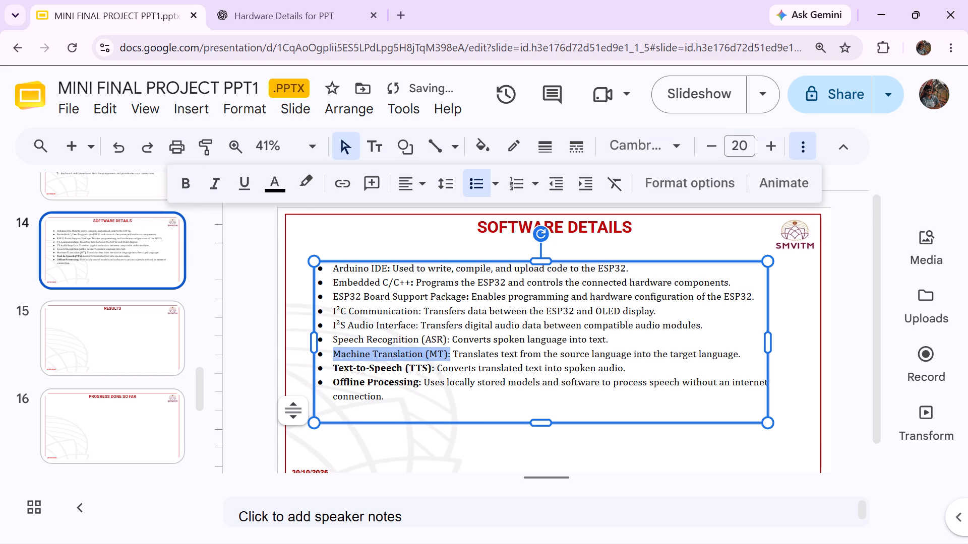
left_click_drag(436, 368, 333, 369)
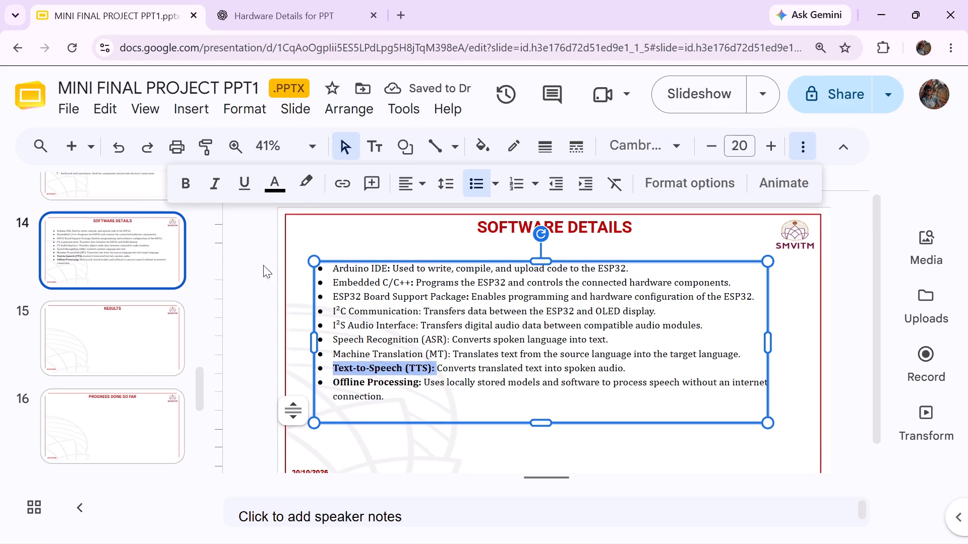
left_click(181, 185)
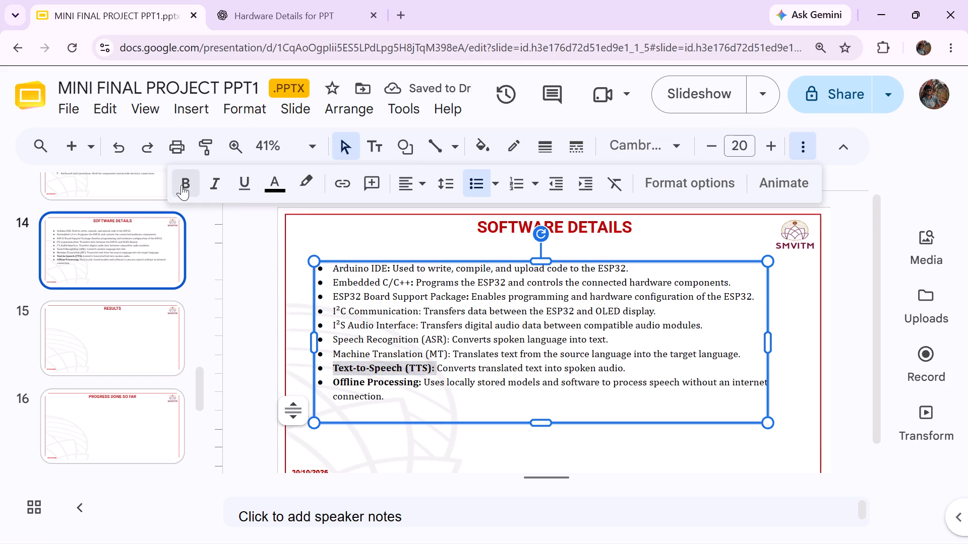
left_click(181, 185)
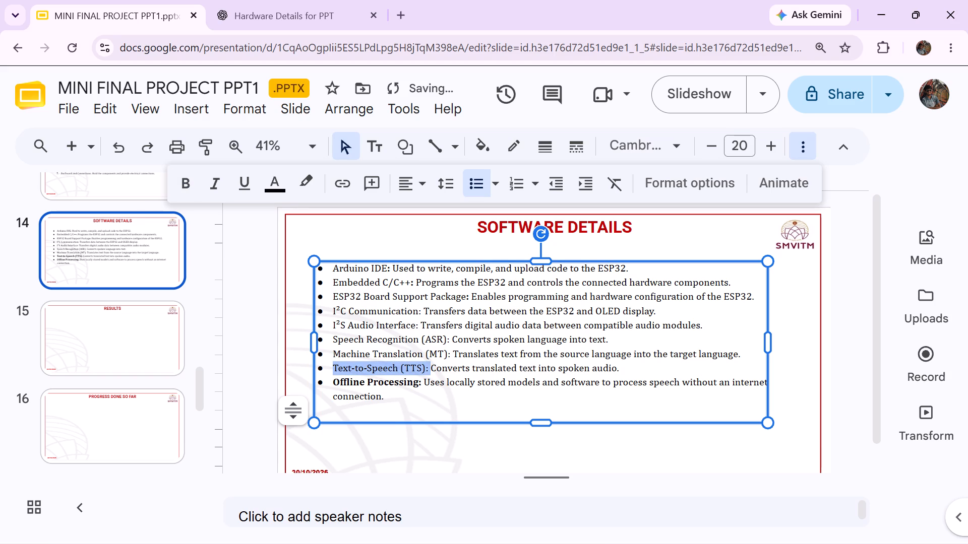
left_click_drag(418, 384, 330, 380)
left_click(184, 179)
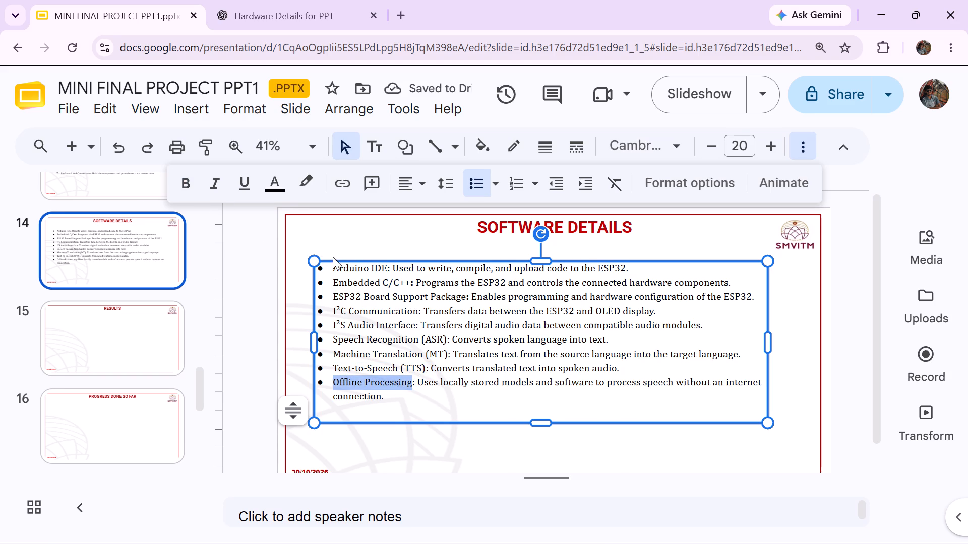
left_click(372, 247)
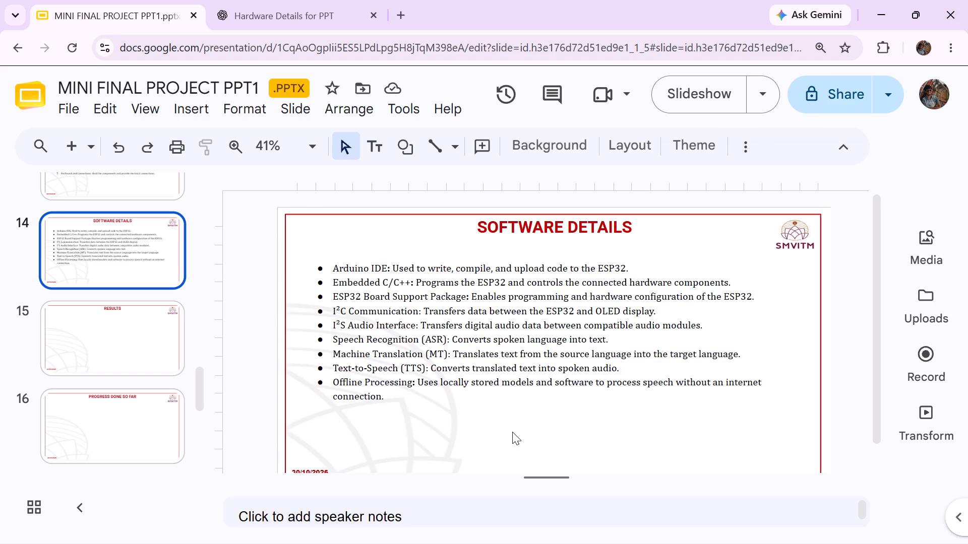
Delete the empty last line at the end of the bullet text box on the SOFTWARE DETAILS slide.
left_click(379, 409)
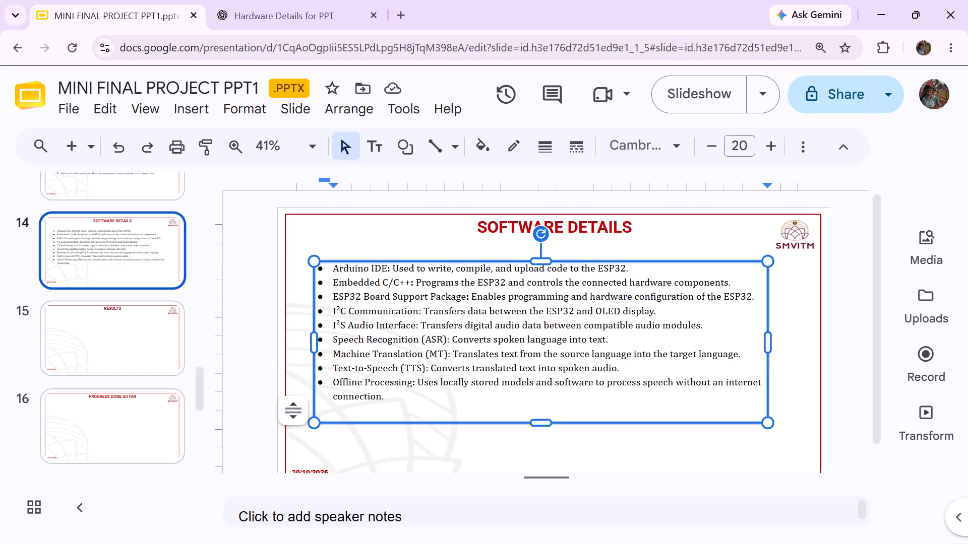
left_click(360, 409)
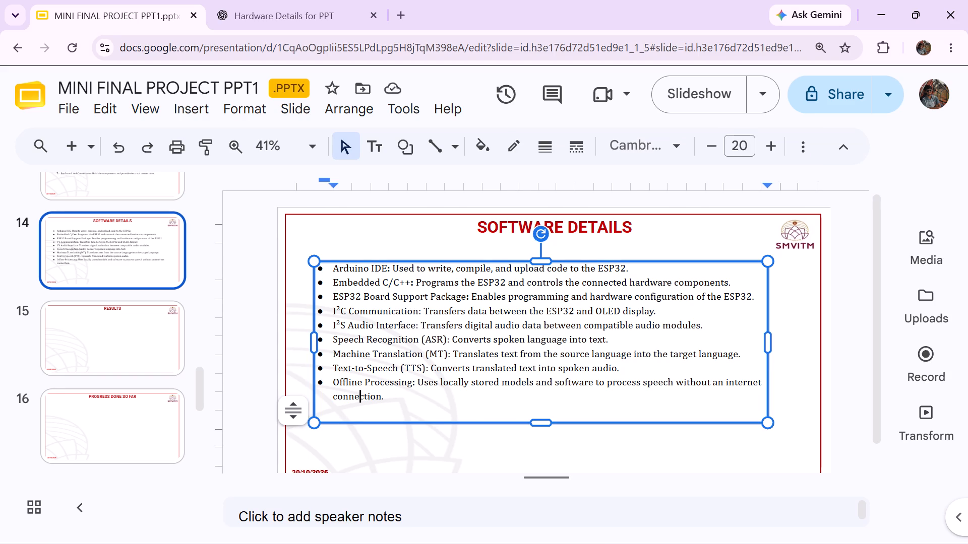
left_click(331, 417)
key("BackSpace")
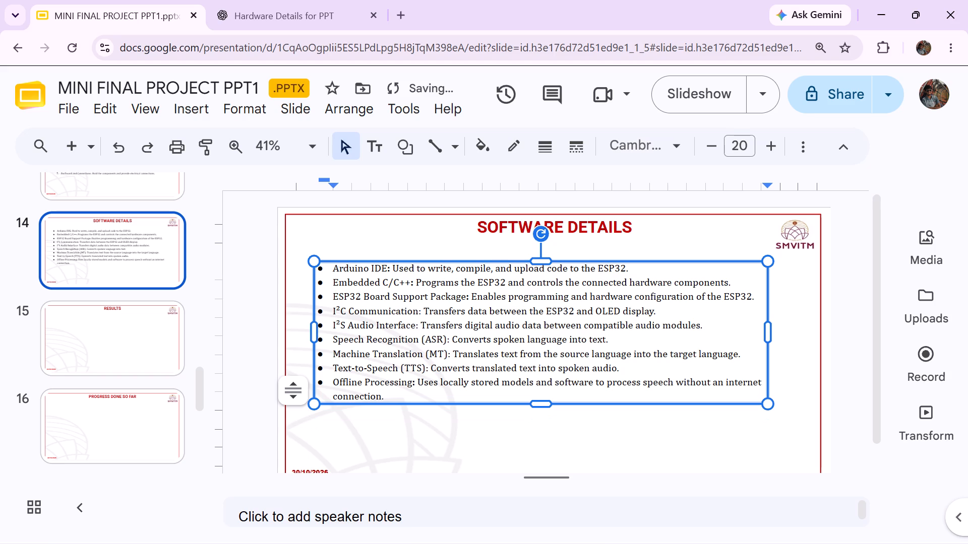
left_click(241, 312)
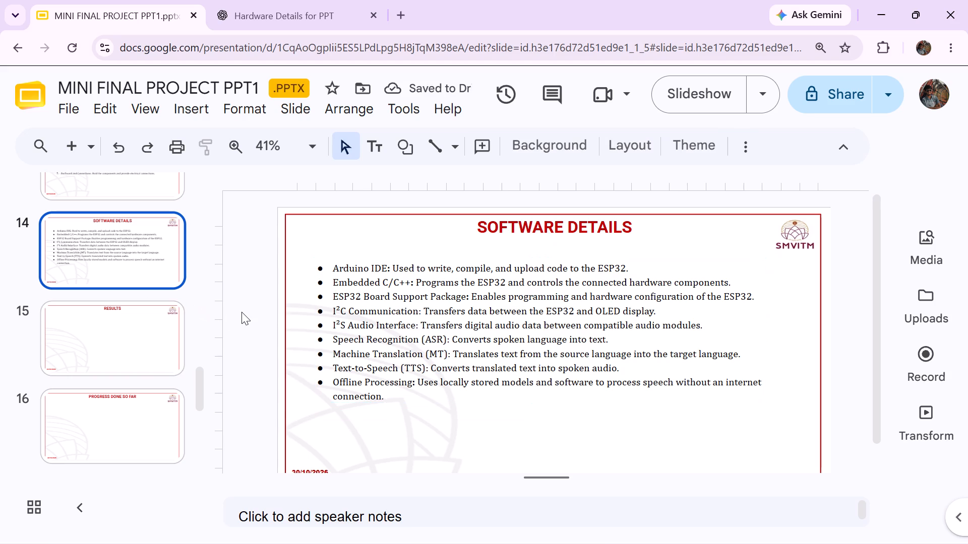
Move the bullet text box slightly lower on the SOFTWARE DETAILS slide, leaving more space beneath the title.
left_click(494, 285)
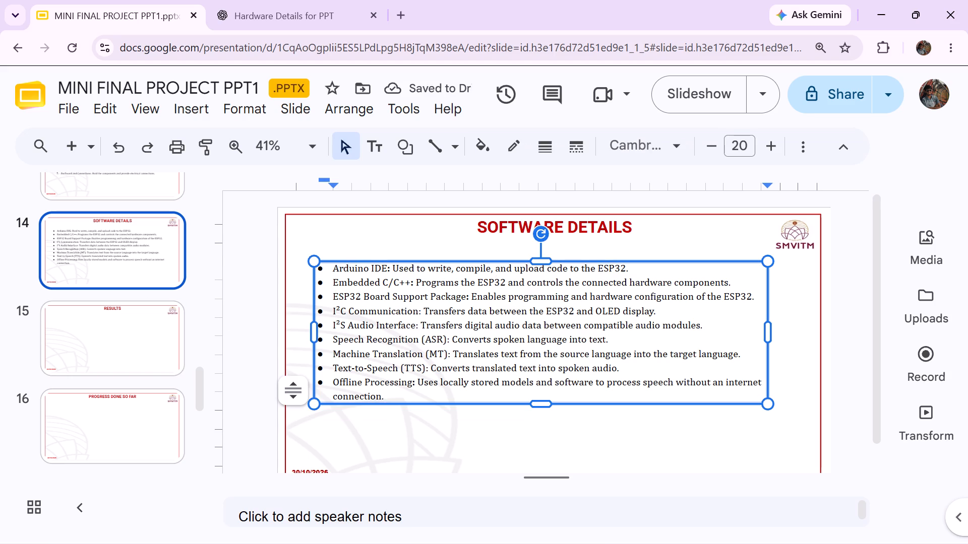
left_click_drag(199, 385, 201, 369)
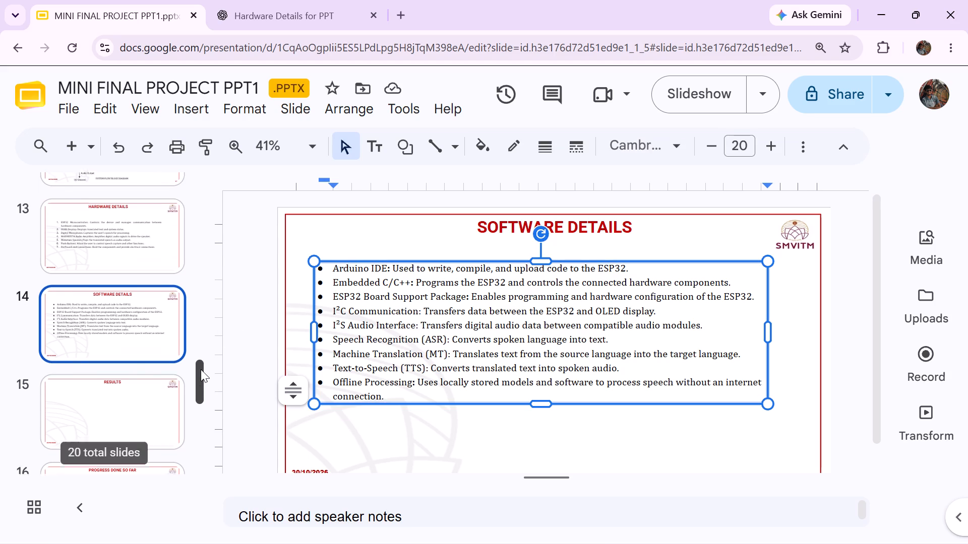
left_click_drag(201, 369, 201, 367)
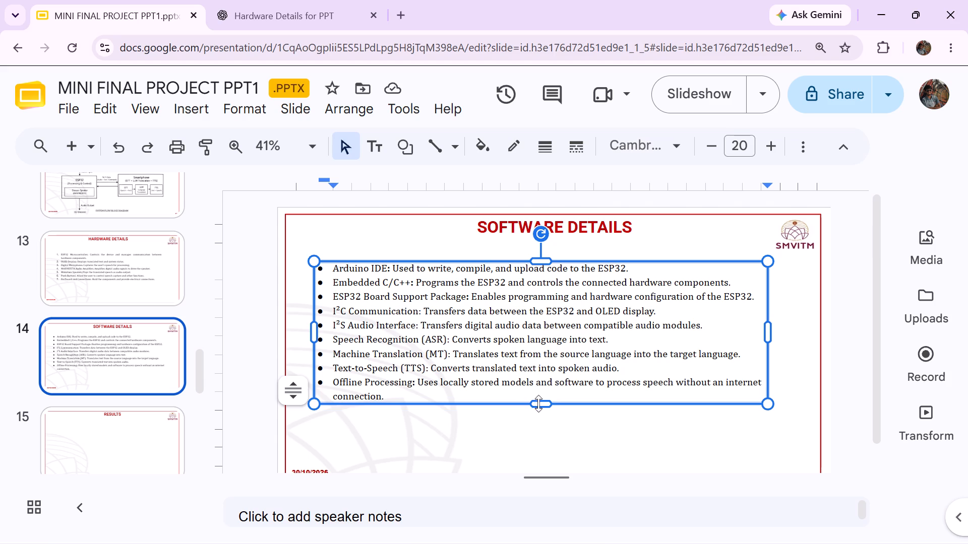
left_click_drag(544, 400, 553, 436)
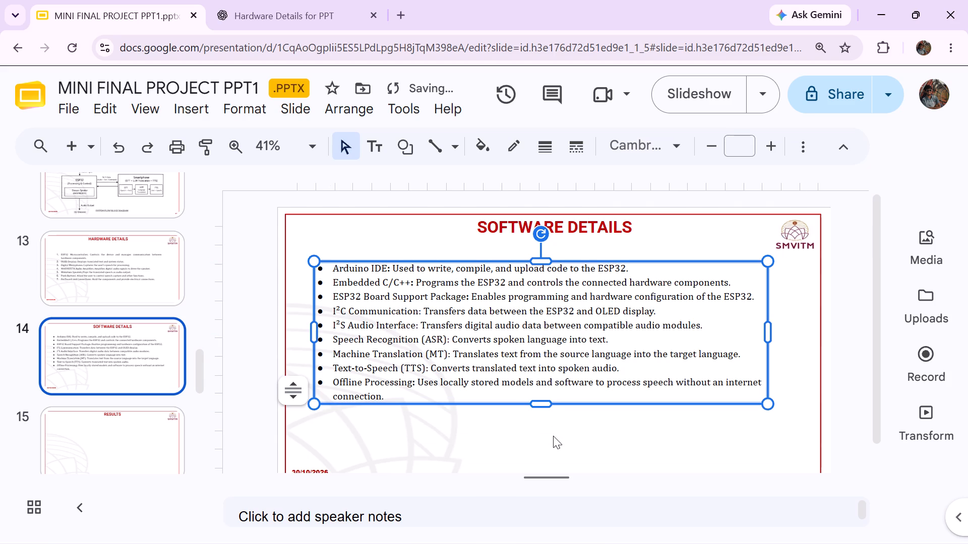
left_click_drag(487, 258, 489, 278)
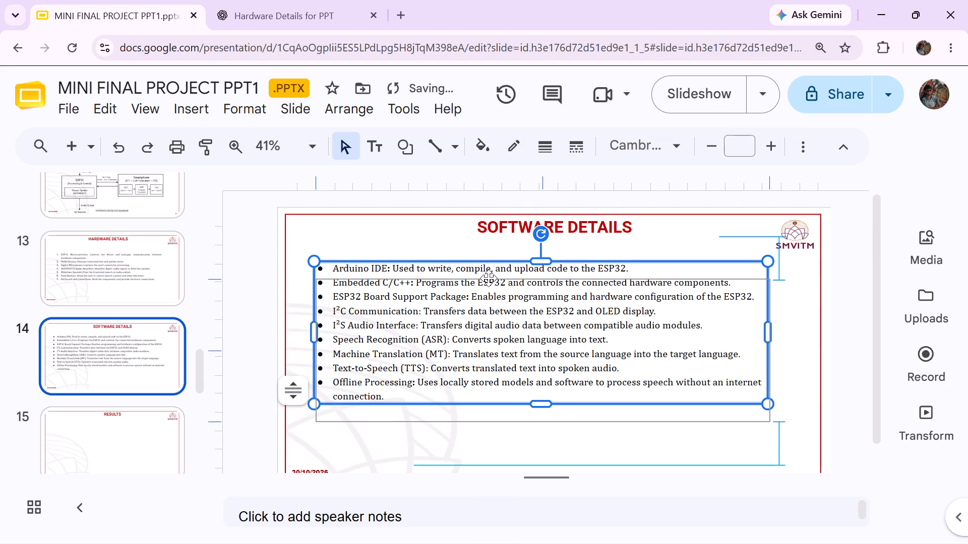
left_click_drag(489, 278, 491, 285)
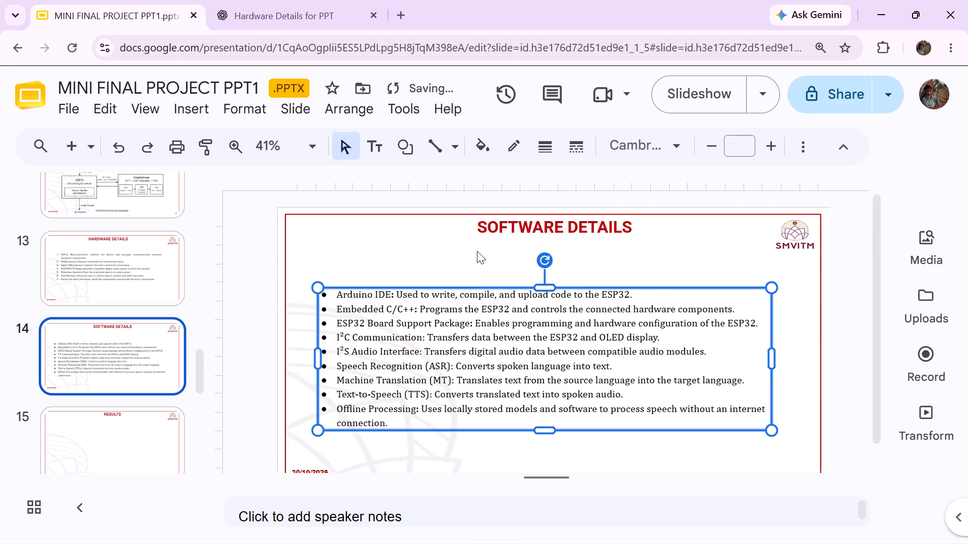
left_click(477, 253)
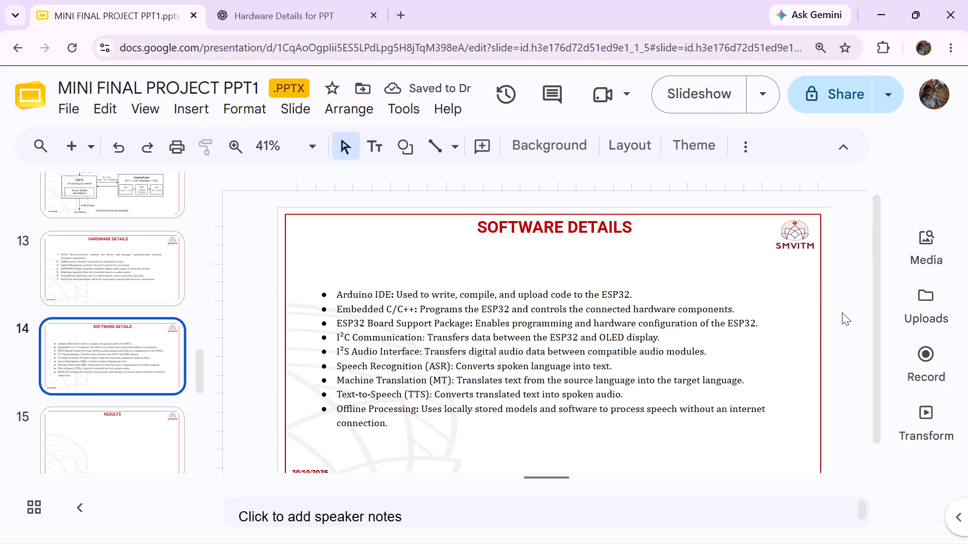
left_click_drag(873, 302, 875, 321)
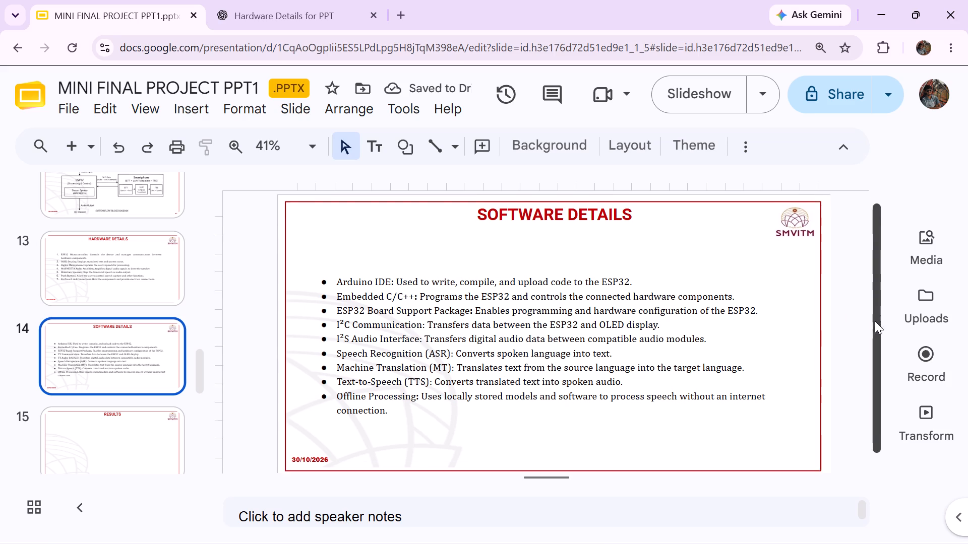
left_click_drag(875, 321, 883, 387)
left_click(131, 431)
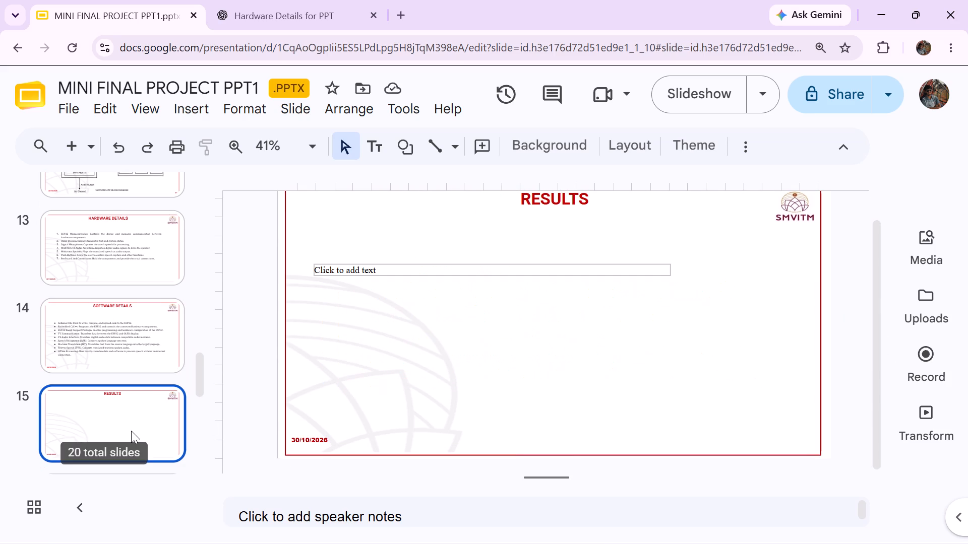
left_click_drag(870, 330, 873, 346)
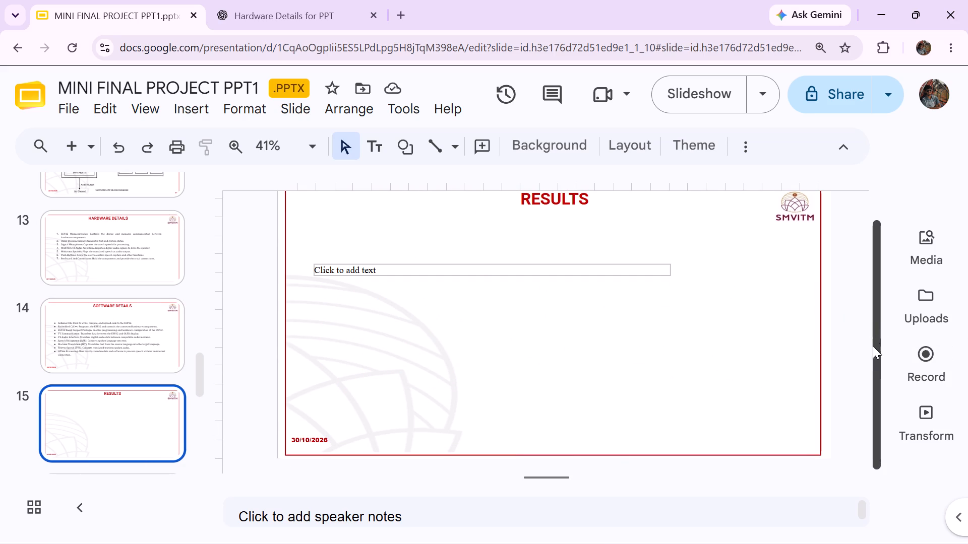
left_click_drag(873, 346, 876, 365)
left_click_drag(201, 363, 201, 375)
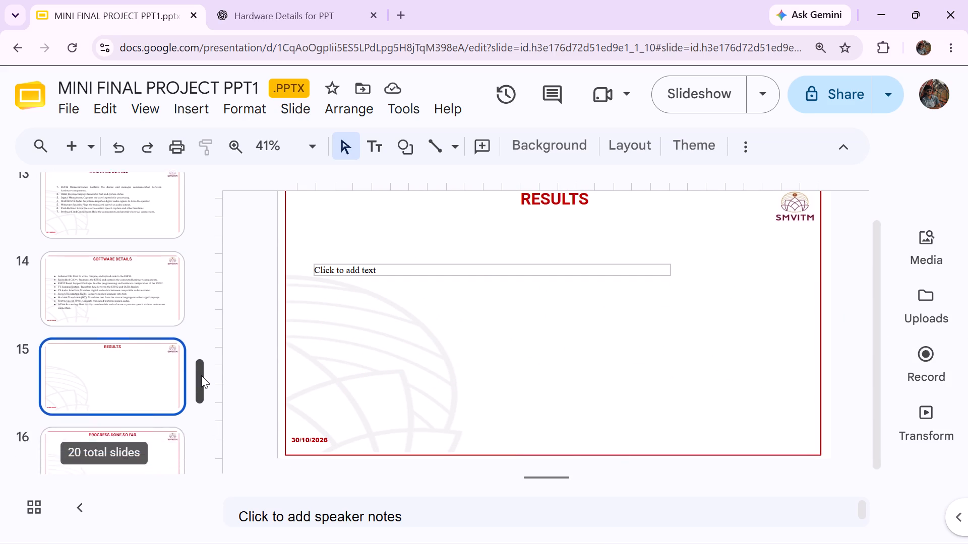
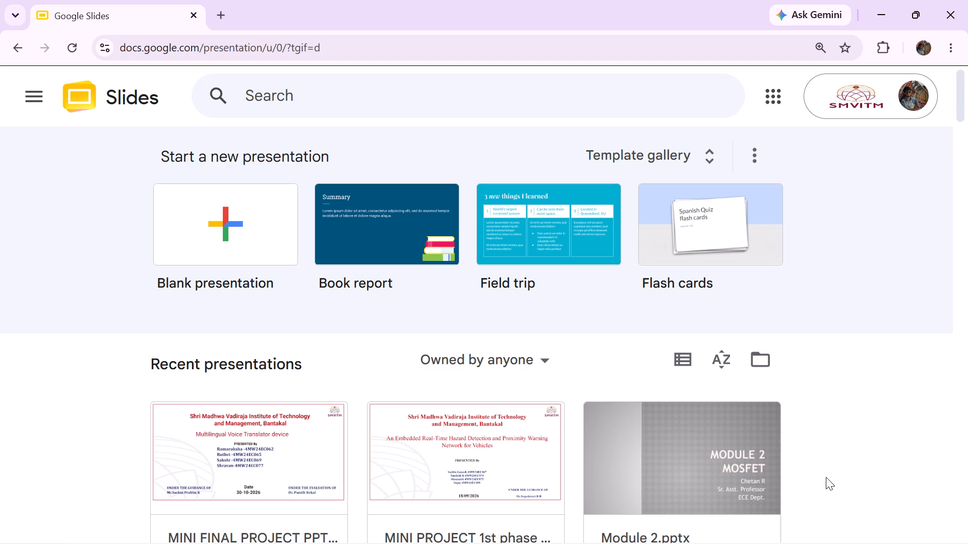
left_click(265, 420)
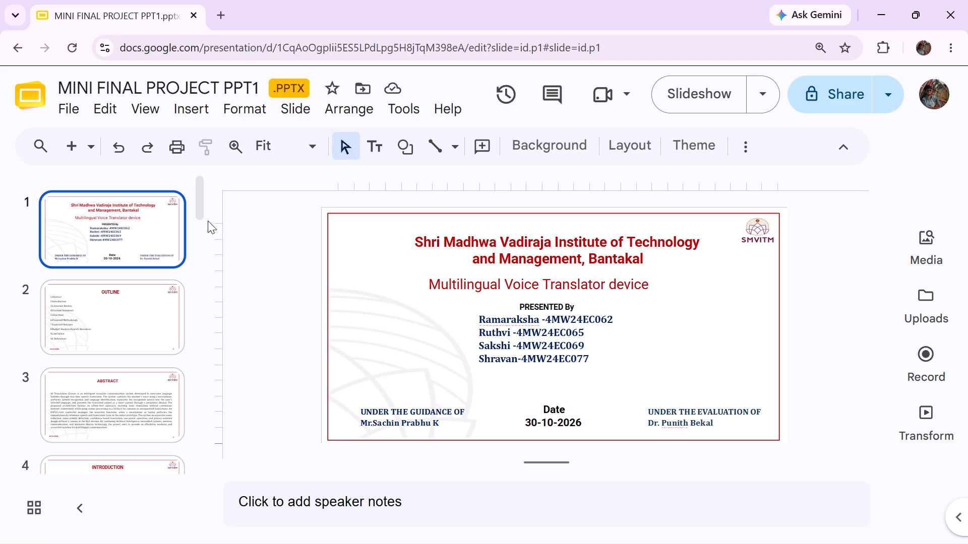
Look through the slide thumbnails of the whole presentation, from the title slide to the closing THANK YOU slide.
left_click_drag(203, 216, 208, 291)
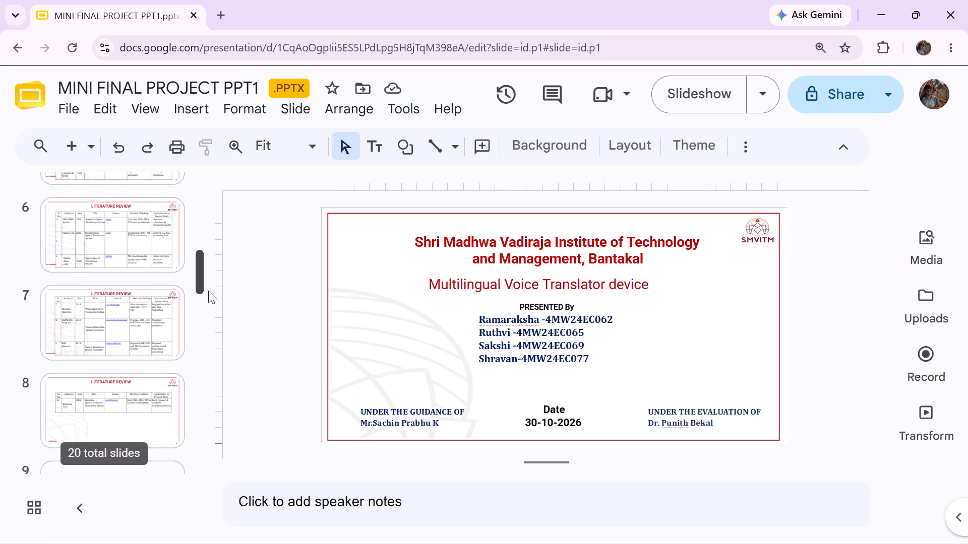
left_click_drag(208, 291, 216, 358)
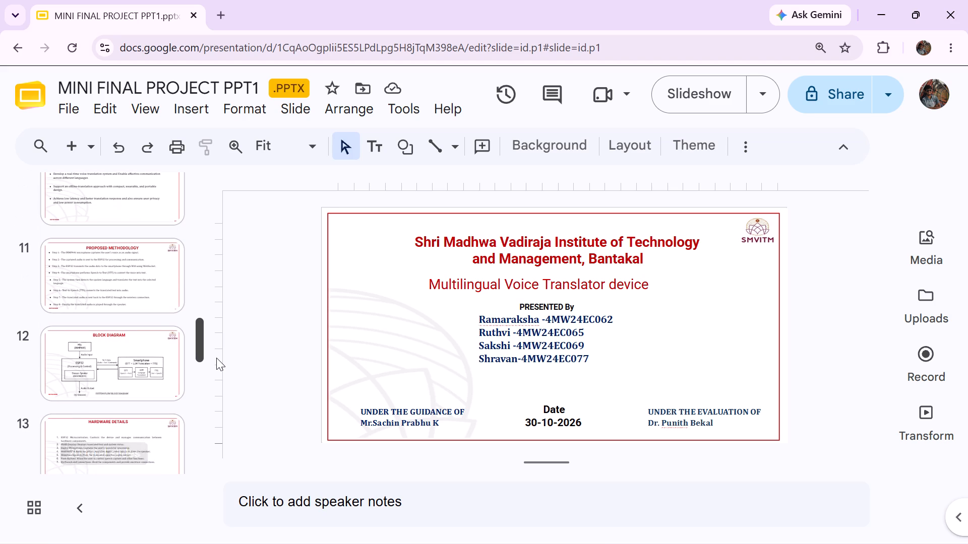
left_click_drag(216, 358, 217, 391)
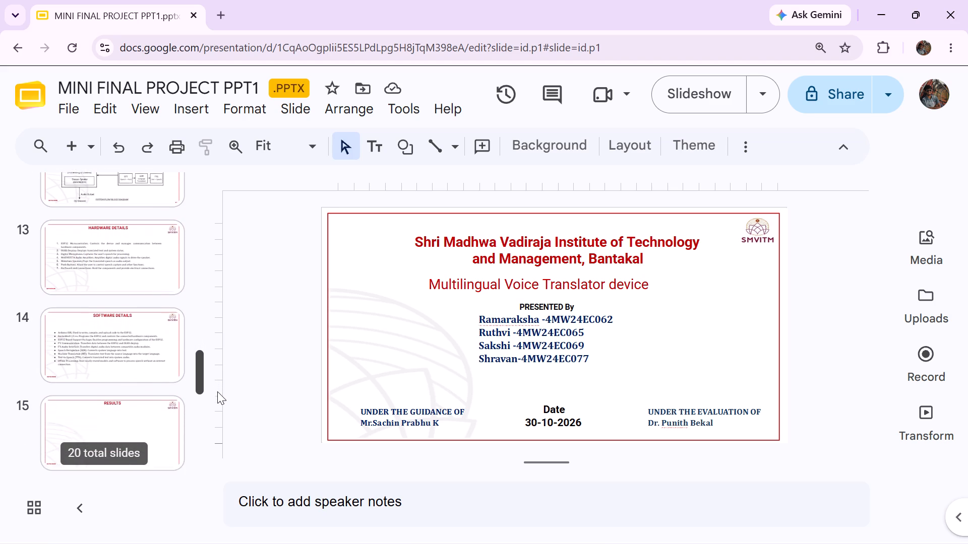
left_click_drag(217, 391, 218, 422)
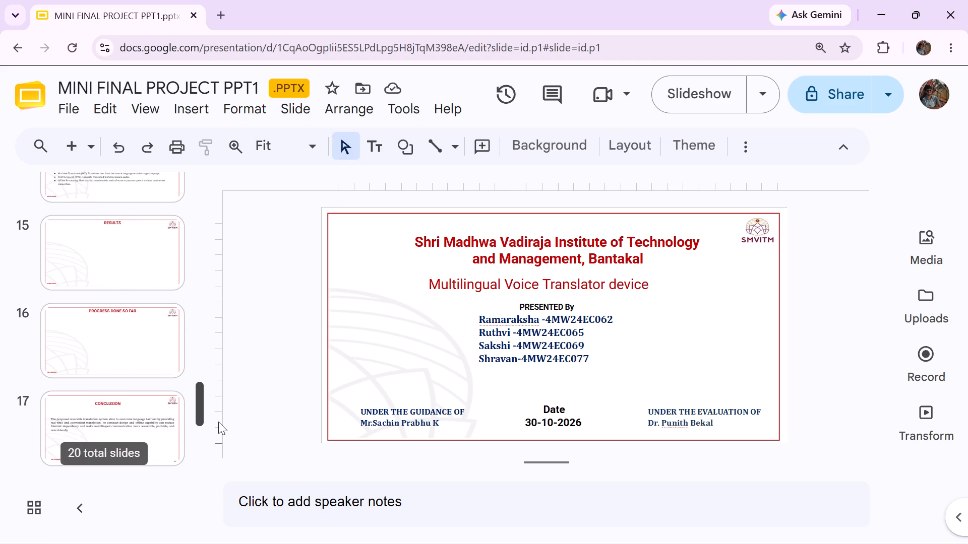
left_click_drag(218, 422, 218, 440)
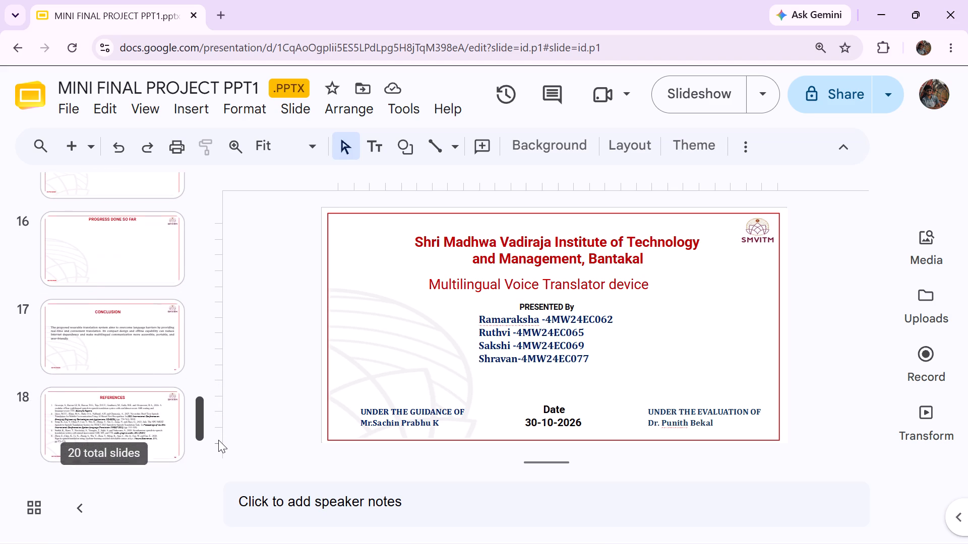
left_click_drag(218, 440, 218, 519)
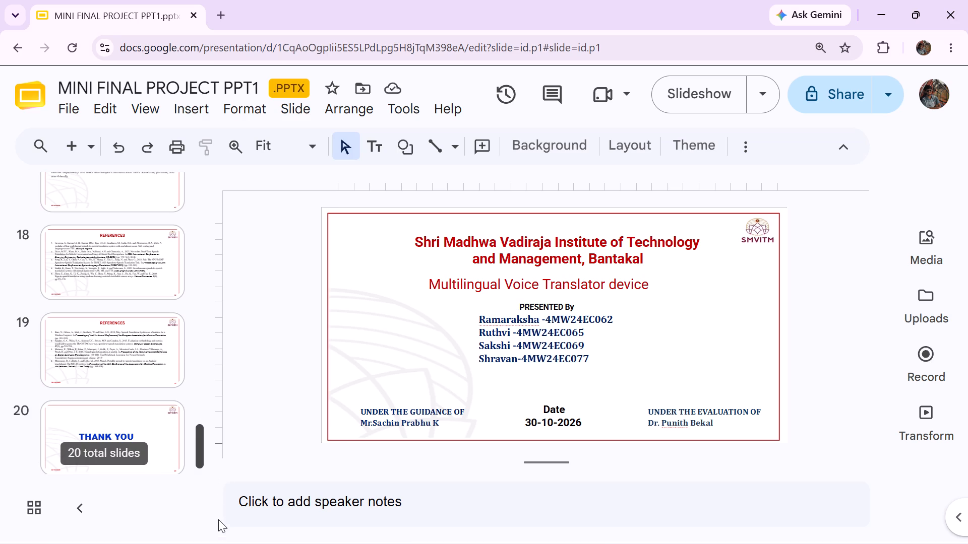
left_click_drag(218, 519, 218, 538)
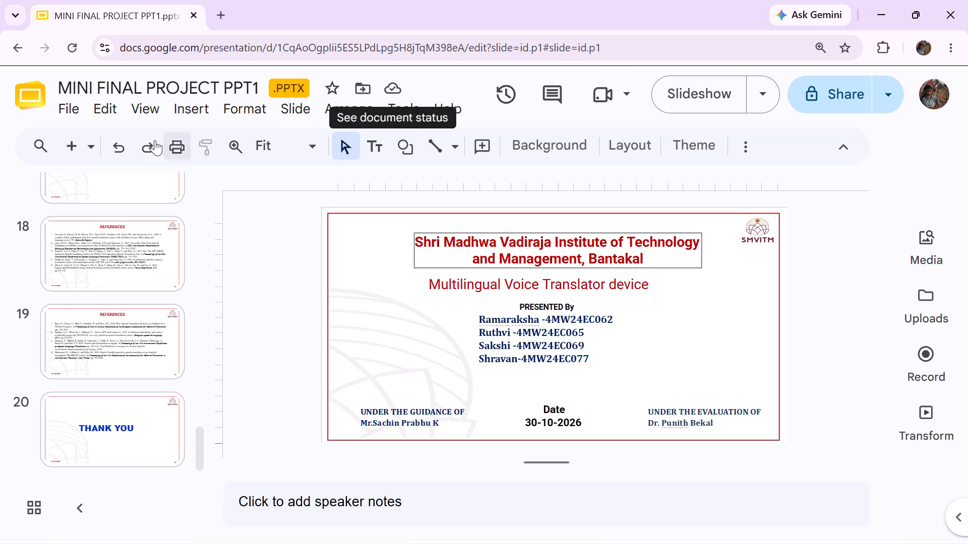
Download the presentation as a Microsoft PowerPoint (.pptx) file.
left_click(78, 111)
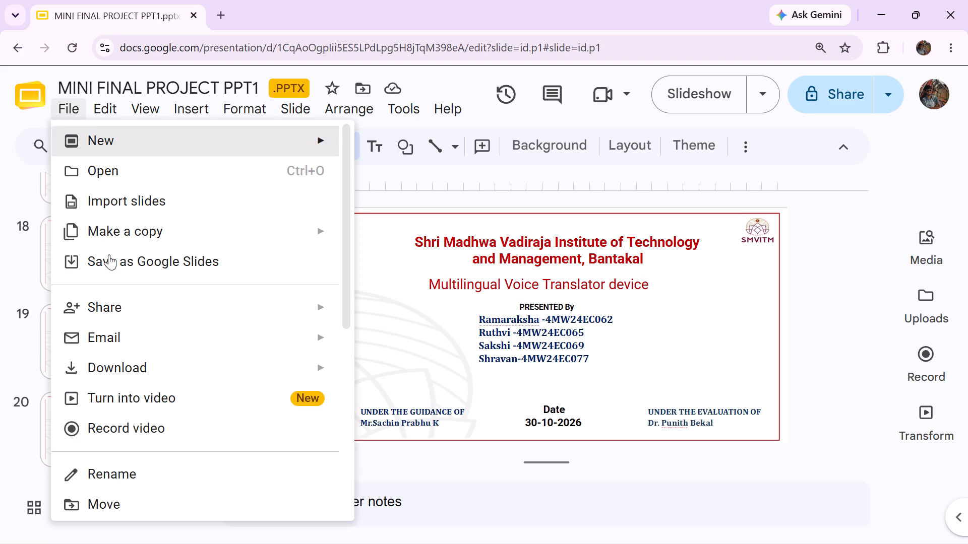
left_click(134, 368)
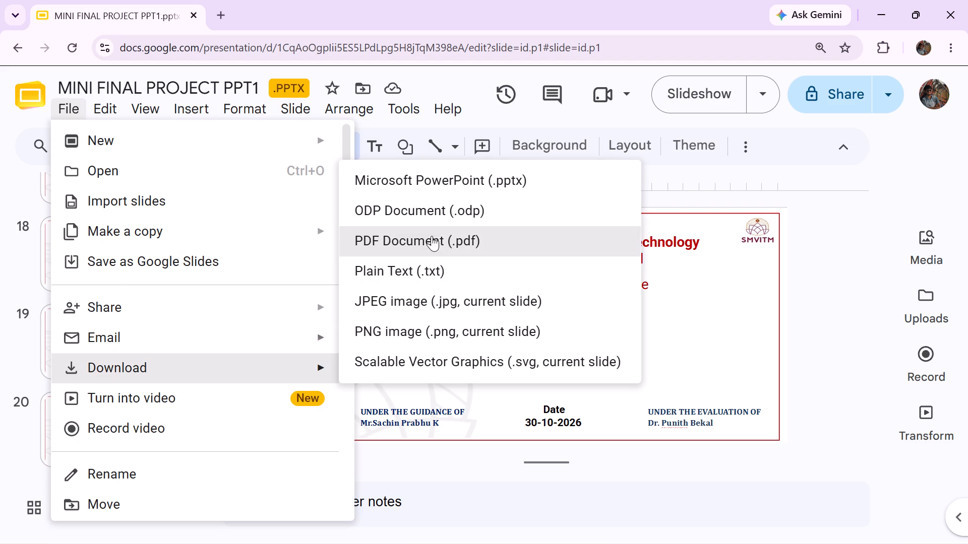
left_click(446, 171)
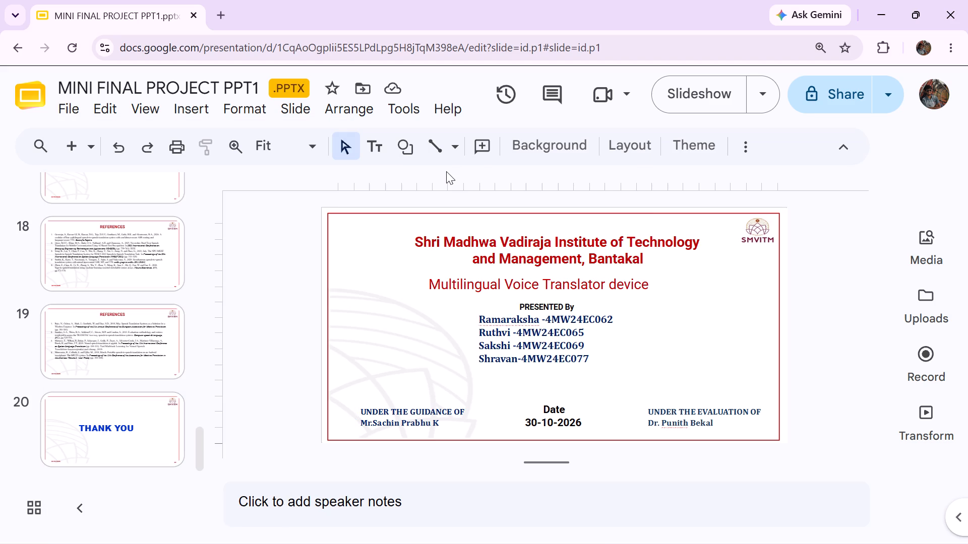